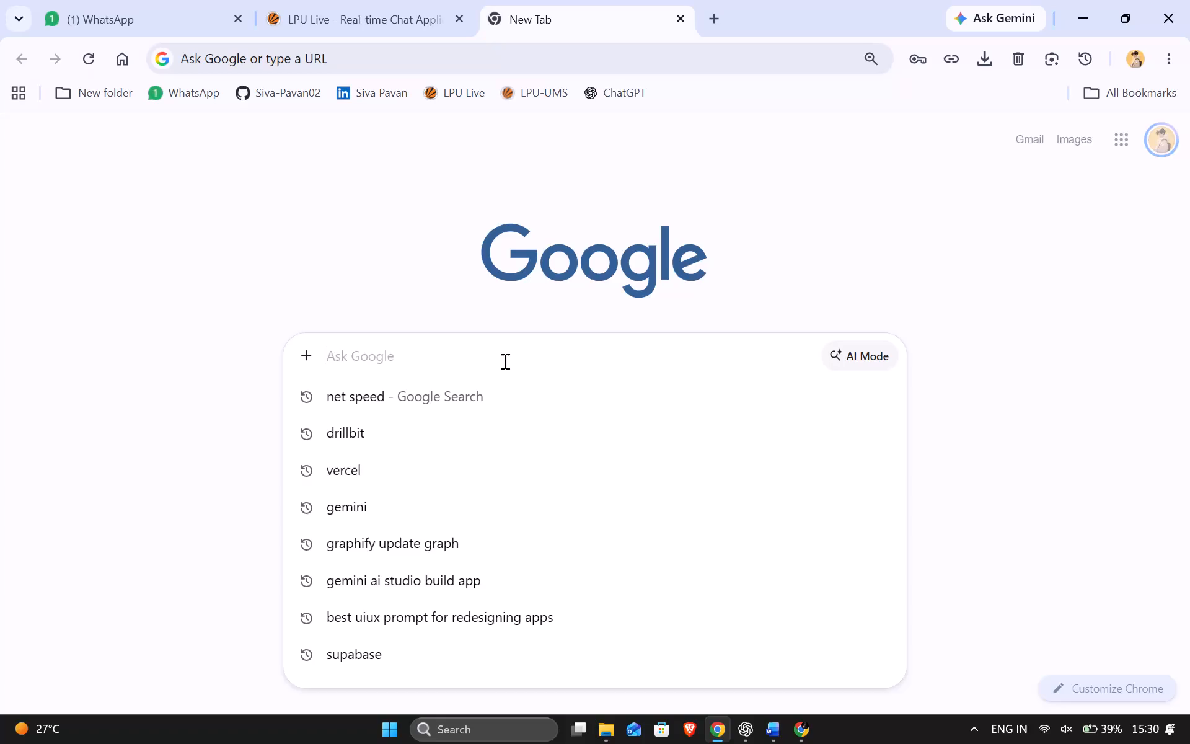
# Submit the copied name image to Google with the prompt "extract text".
pyautogui.hotkey('ctrl', 'v')
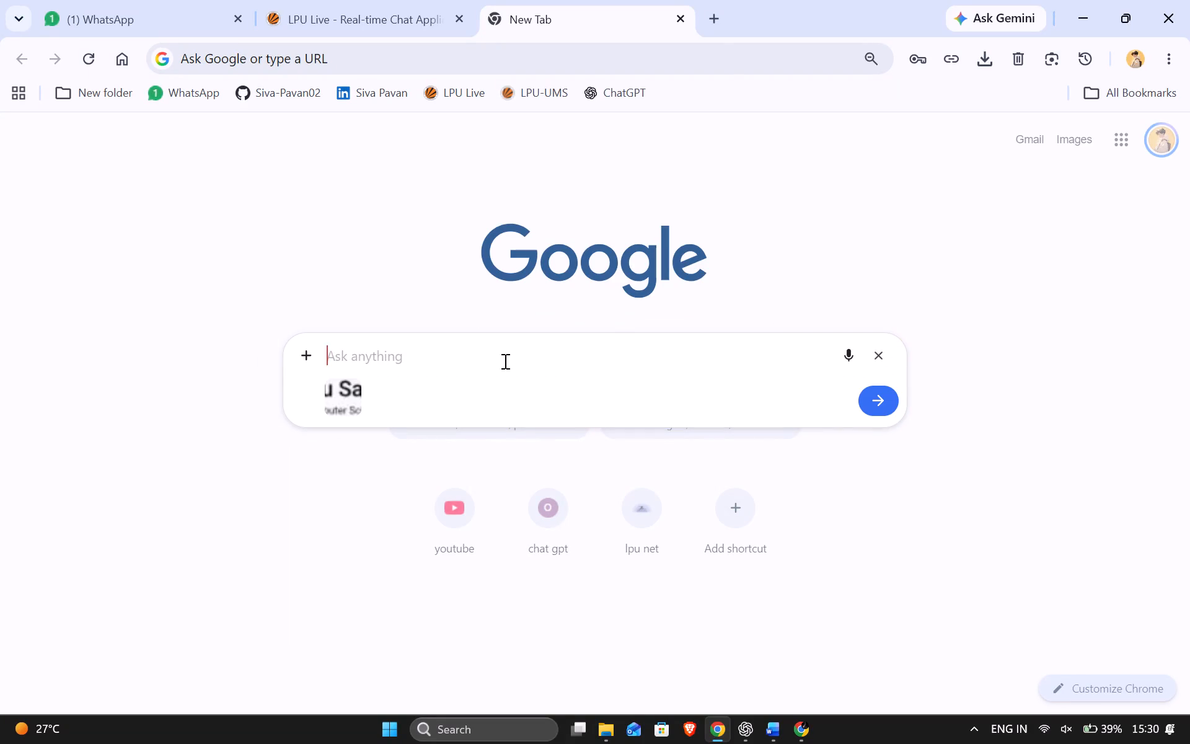
pyautogui.write('extra')
pyautogui.write('ct text')
pyautogui.press('Return')
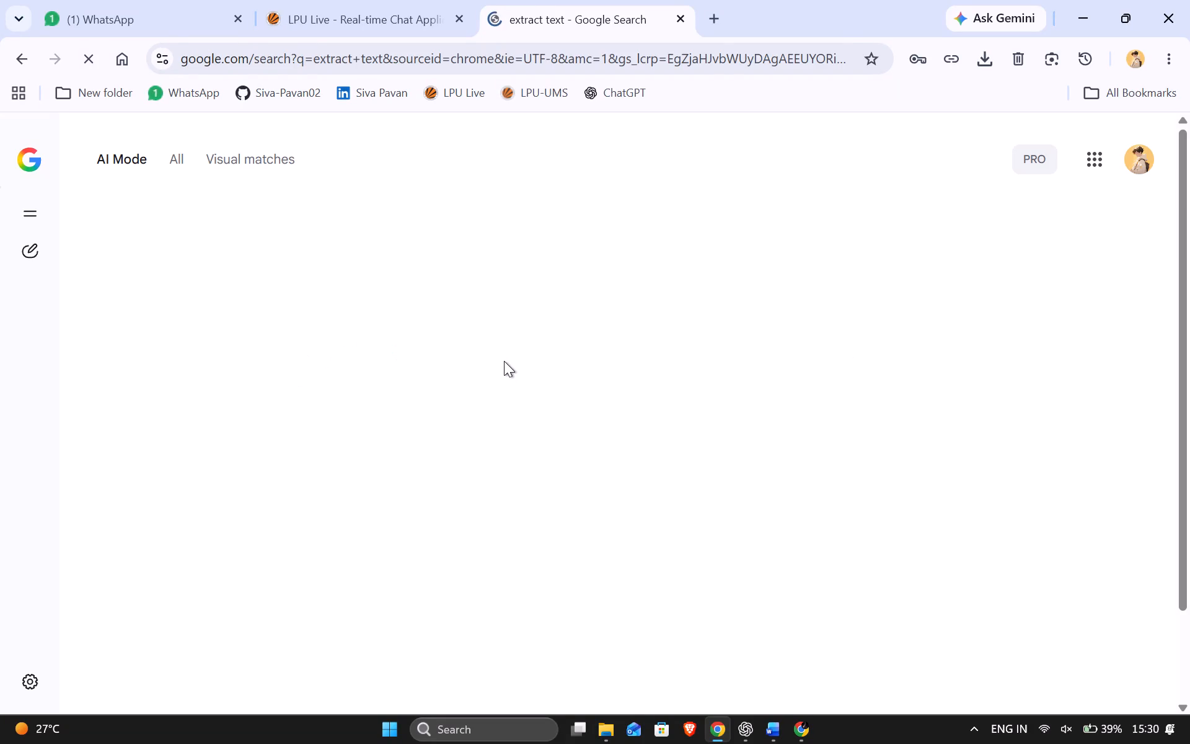
# Copy the person's full name from the extracted text, leaving out the program line.
pyautogui.scroll(-1, 335, 504)
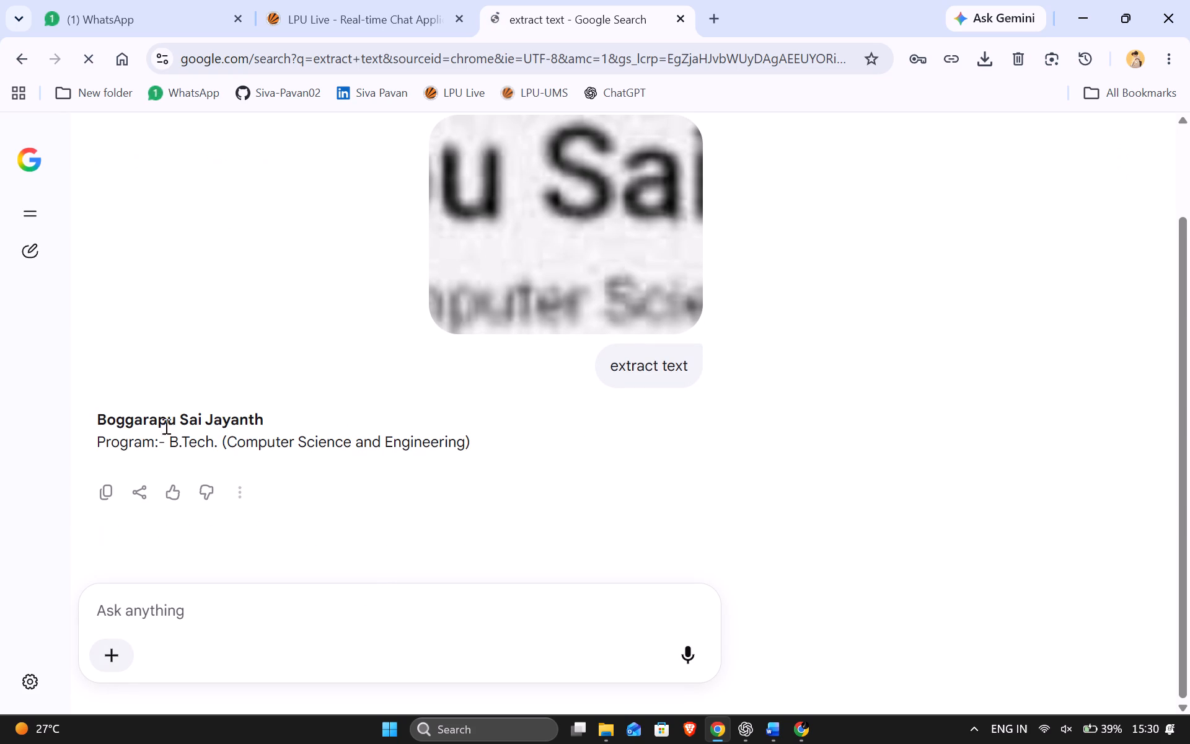
pyautogui.moveTo(99, 415); pyautogui.dragTo(297, 420)
pyautogui.hotkey('ctrl', 'c')
# Switch to Word and close StoneDesk_Review_Paper_Final.docx without saving its changes.
pyautogui.hotkey('alt', 'Tab')
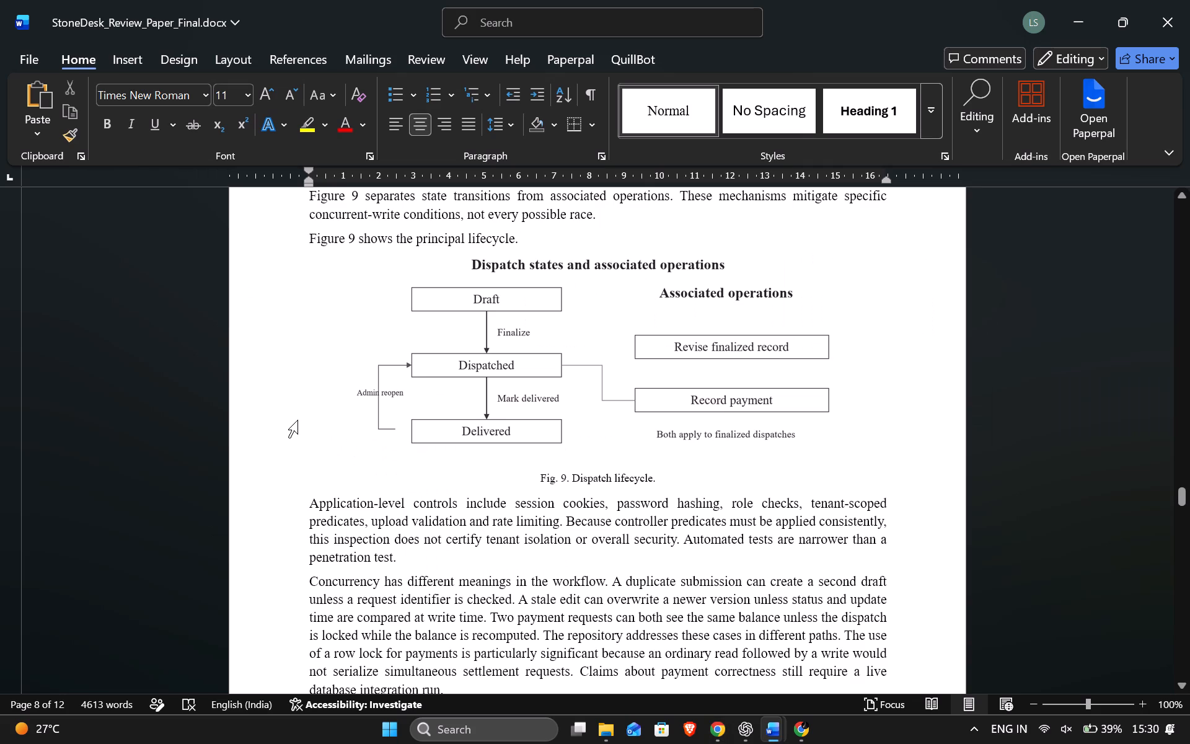
pyautogui.scroll(16, 661, 422)
pyautogui.scroll(9, 661, 422)
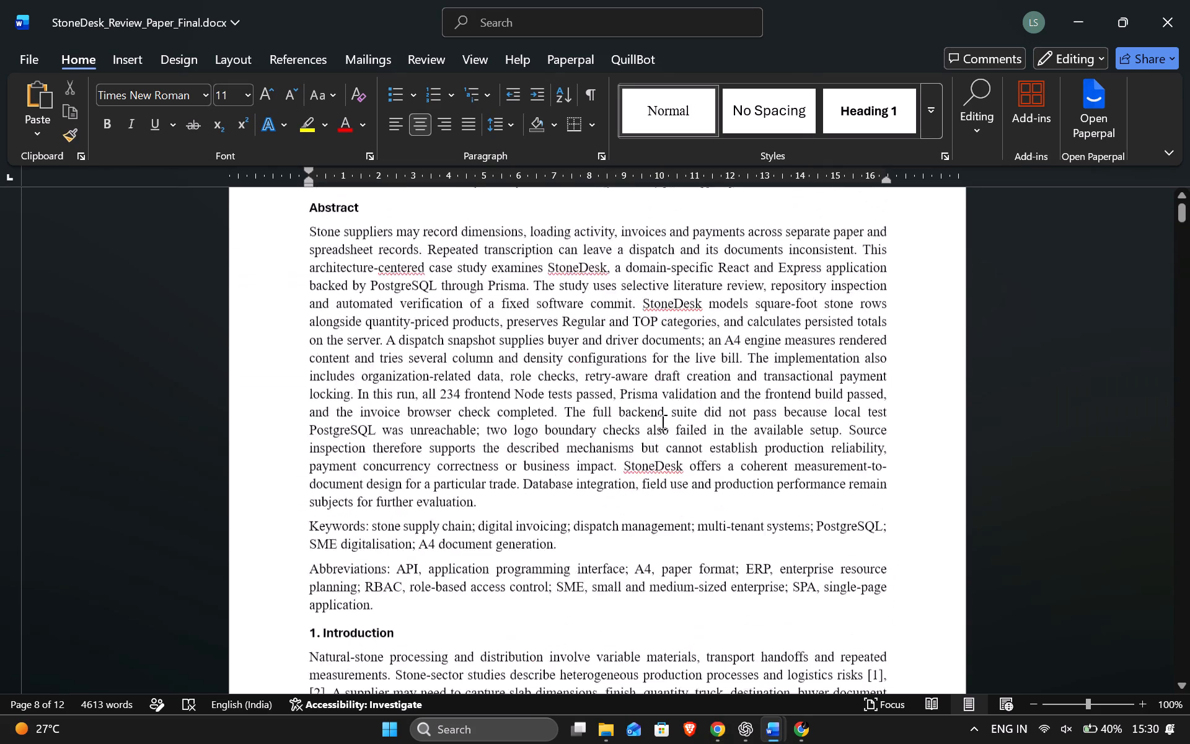
pyautogui.scroll(7, 661, 422)
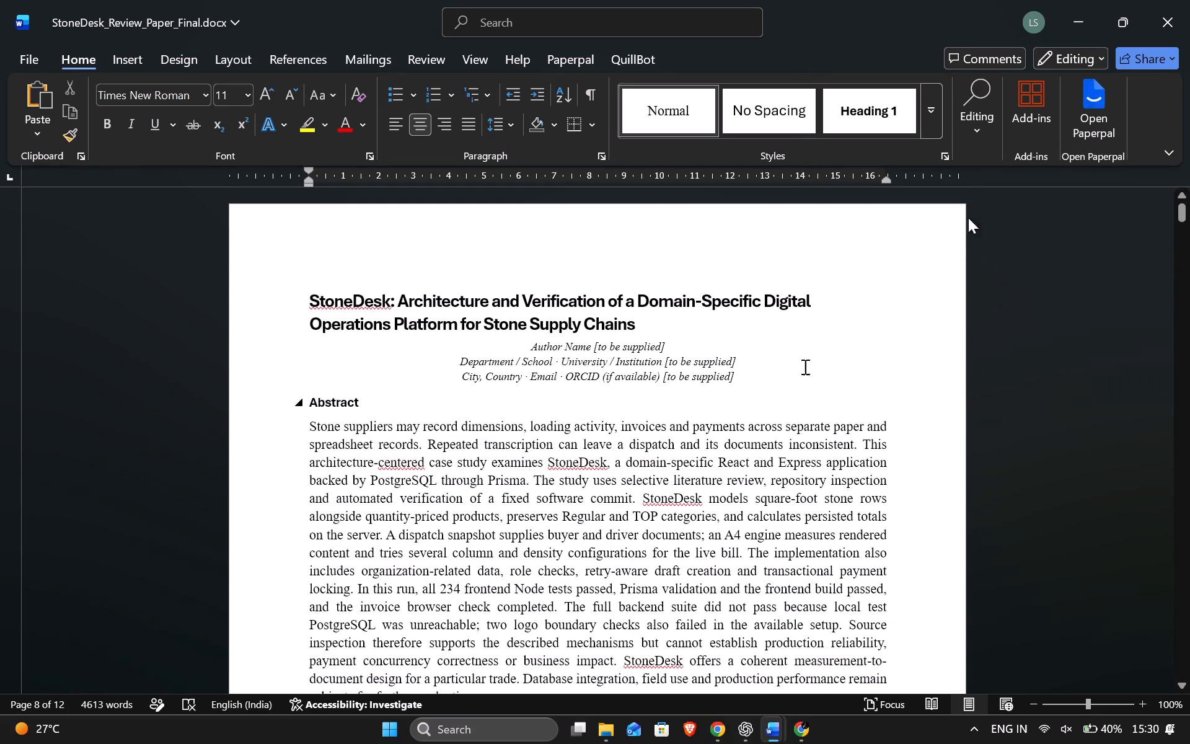
pyautogui.click(1189, 0)
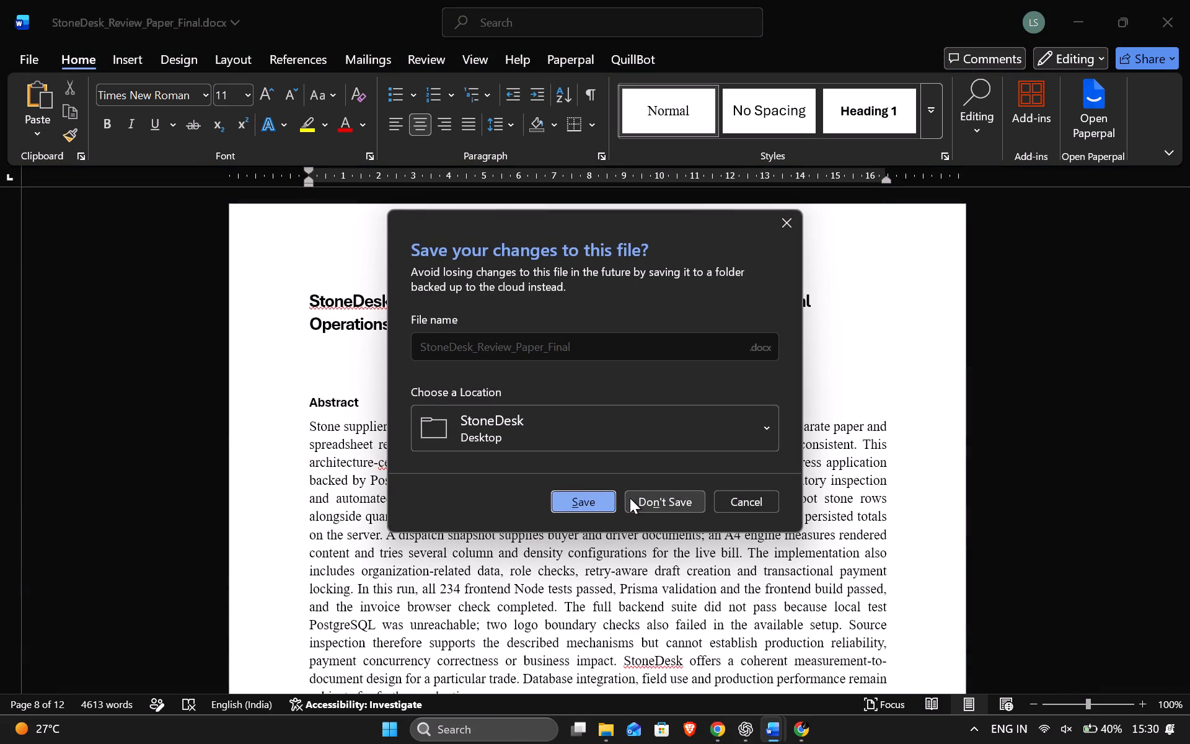
pyautogui.click(630, 498)
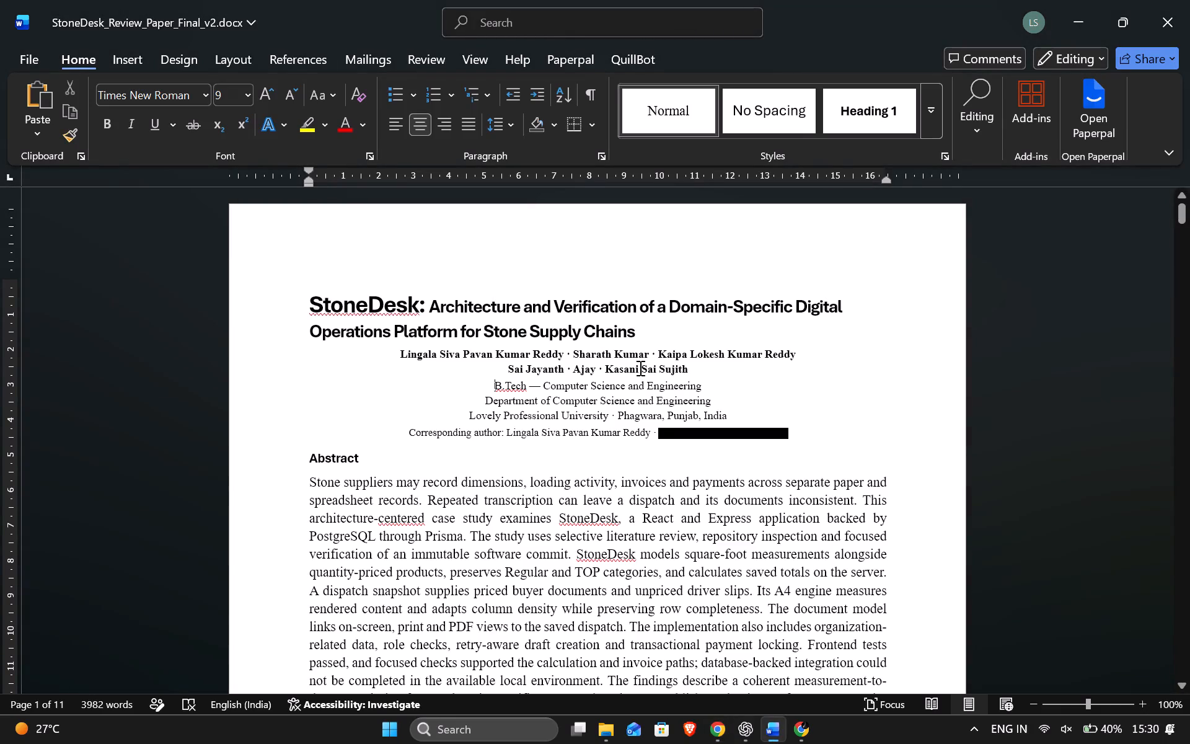
# In StoneDesk_Review_Paper_Final_v2.docx, replace the first name on the second author line with the copied full name.
pyautogui.click(557, 368)
pyautogui.click(560, 368)
pyautogui.press('Right')
pyautogui.hotkey('ctrl', 'v')
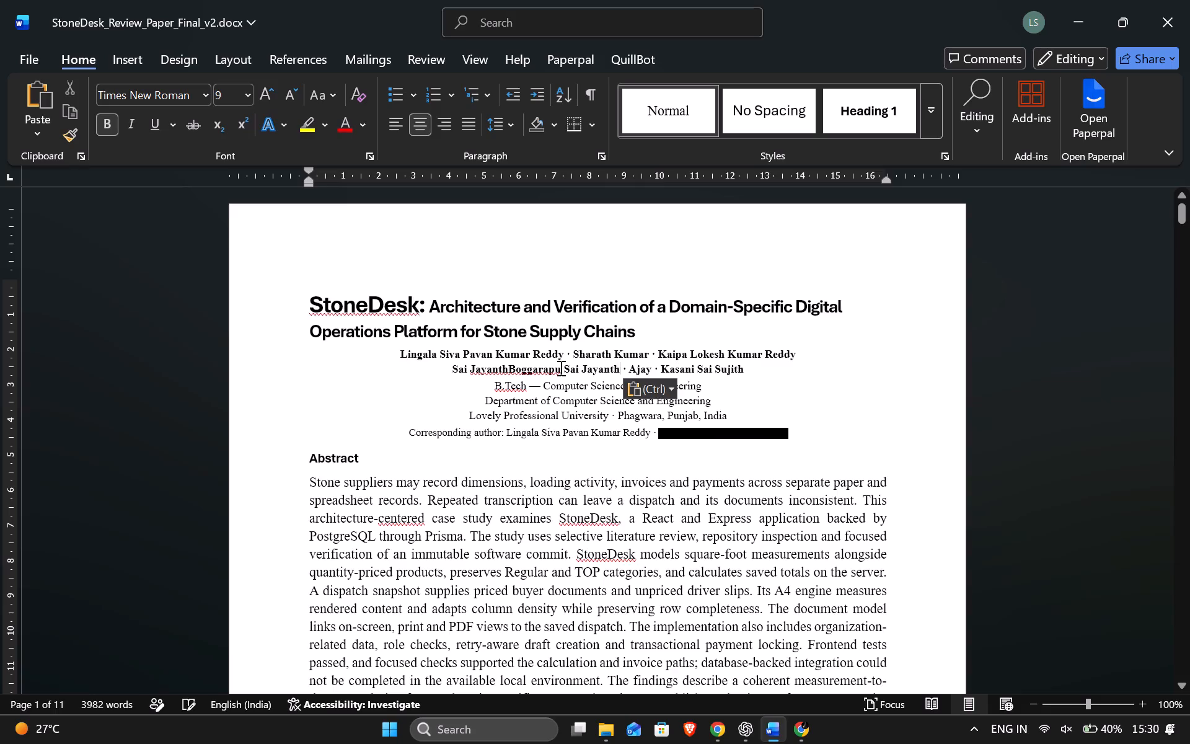
pyautogui.click(509, 370)
pyautogui.press('BackSpace')
pyautogui.press('BackSpace')
pyautogui.press('BackSpace')
pyautogui.press('BackSpace')
pyautogui.press('BackSpace')
pyautogui.press('BackSpace')
pyautogui.press('BackSpace')
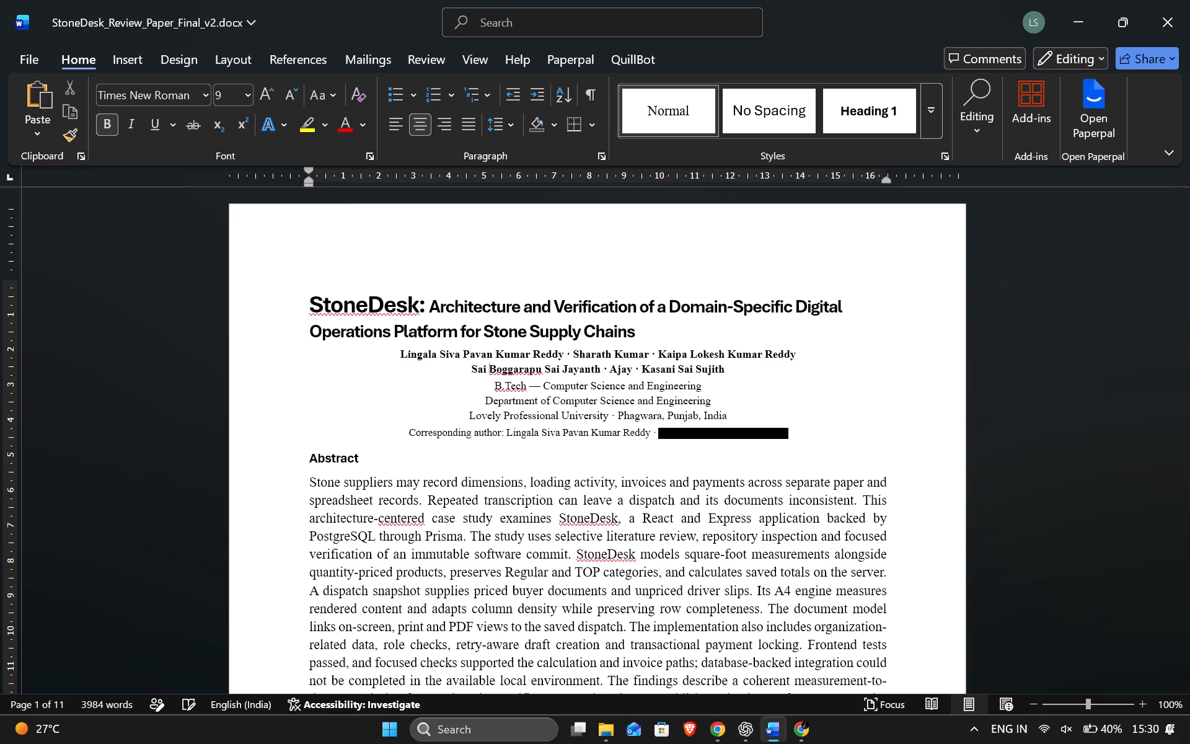
pyautogui.press('BackSpace')
pyautogui.press('BackSpace')
pyautogui.press('BackSpace')
pyautogui.press('BackSpace')
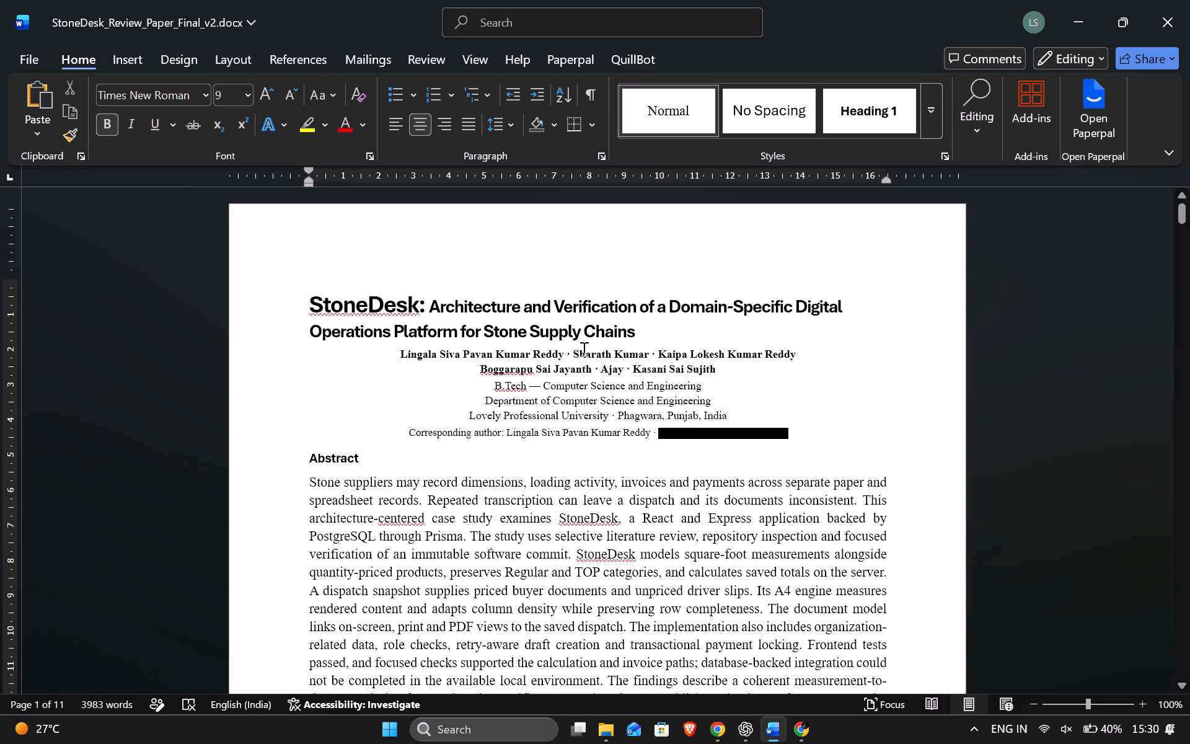
# Switch back to the Chrome window.
pyautogui.hotkey('alt', 'Tab')
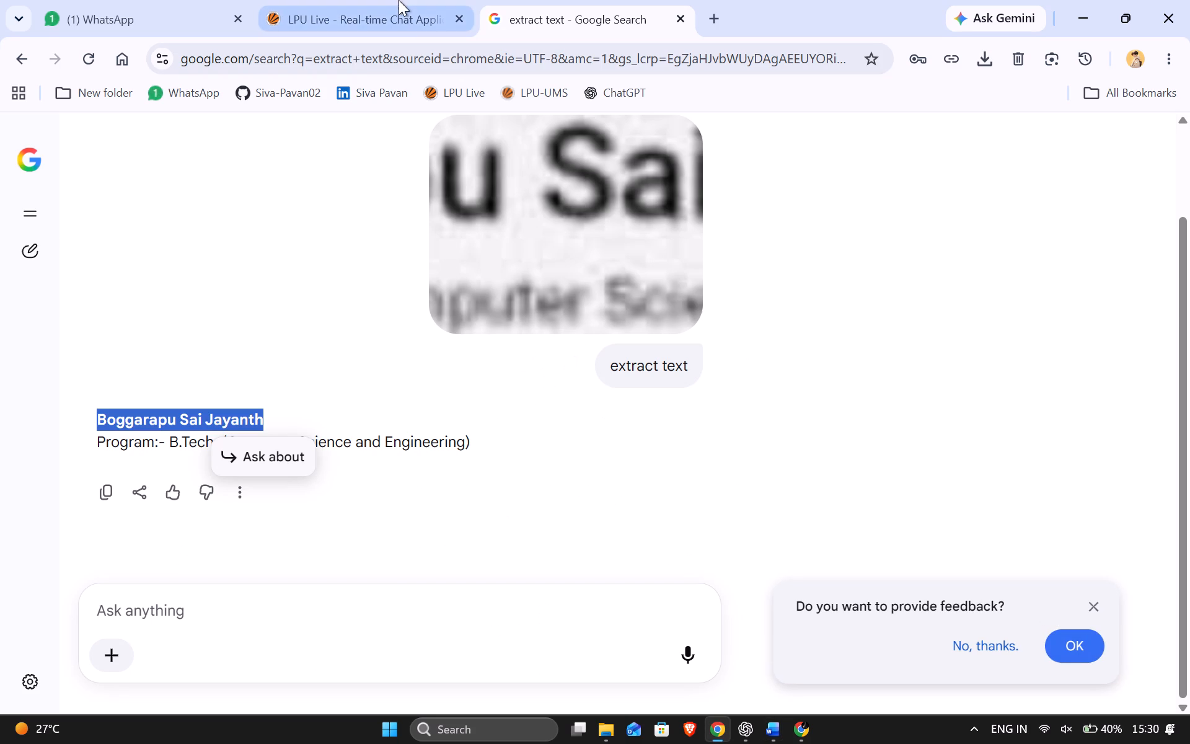
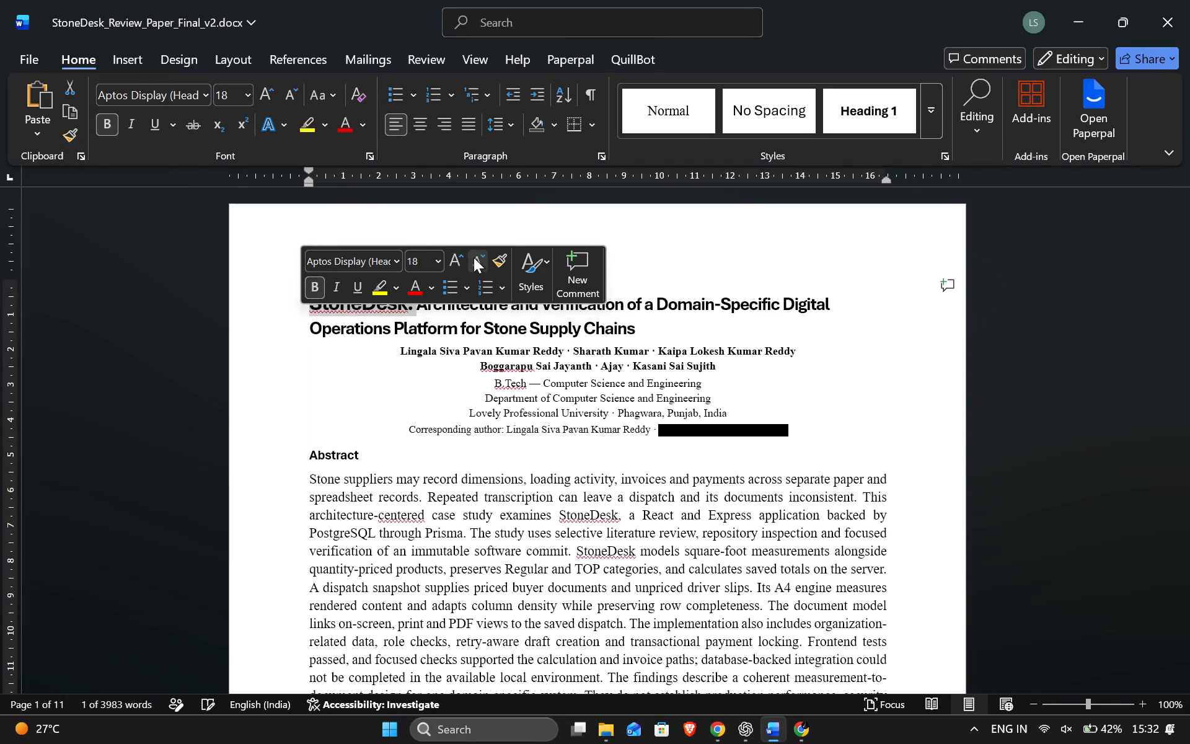
# Reduce the font size of "StoneDesk:" in the paper title by one increment.
pyautogui.click(474, 257)
pyautogui.click(382, 360)
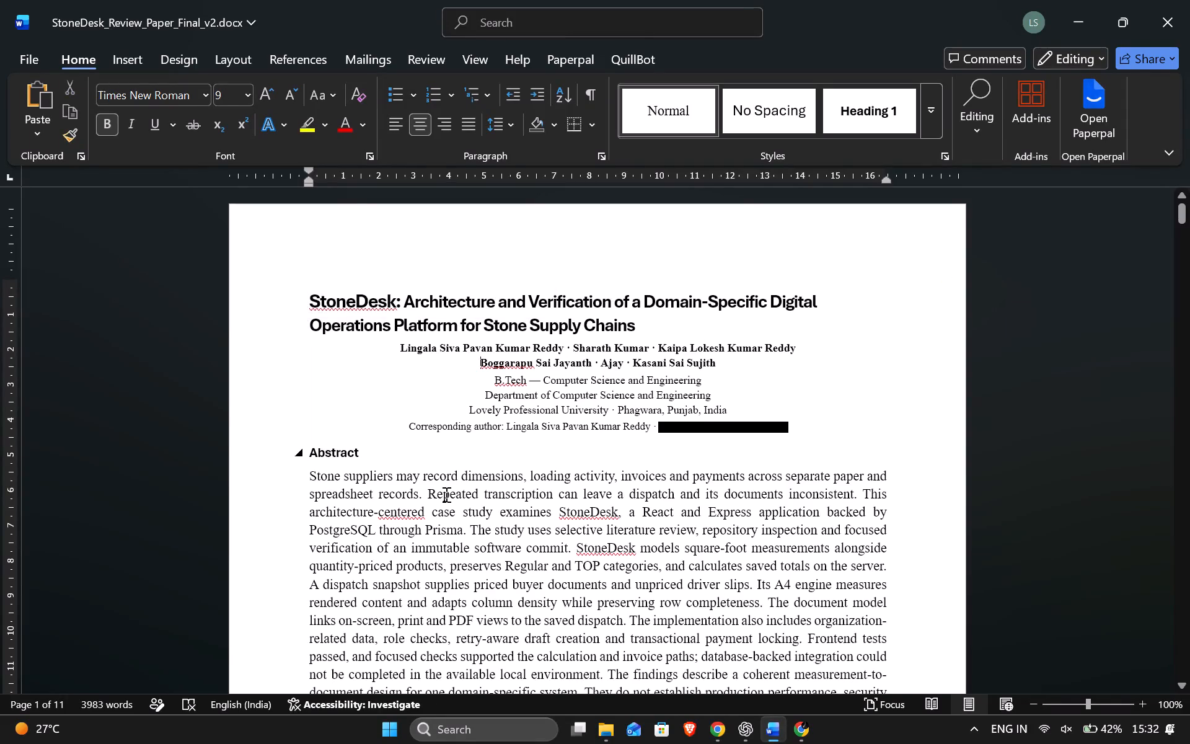
pyautogui.click(854, 410)
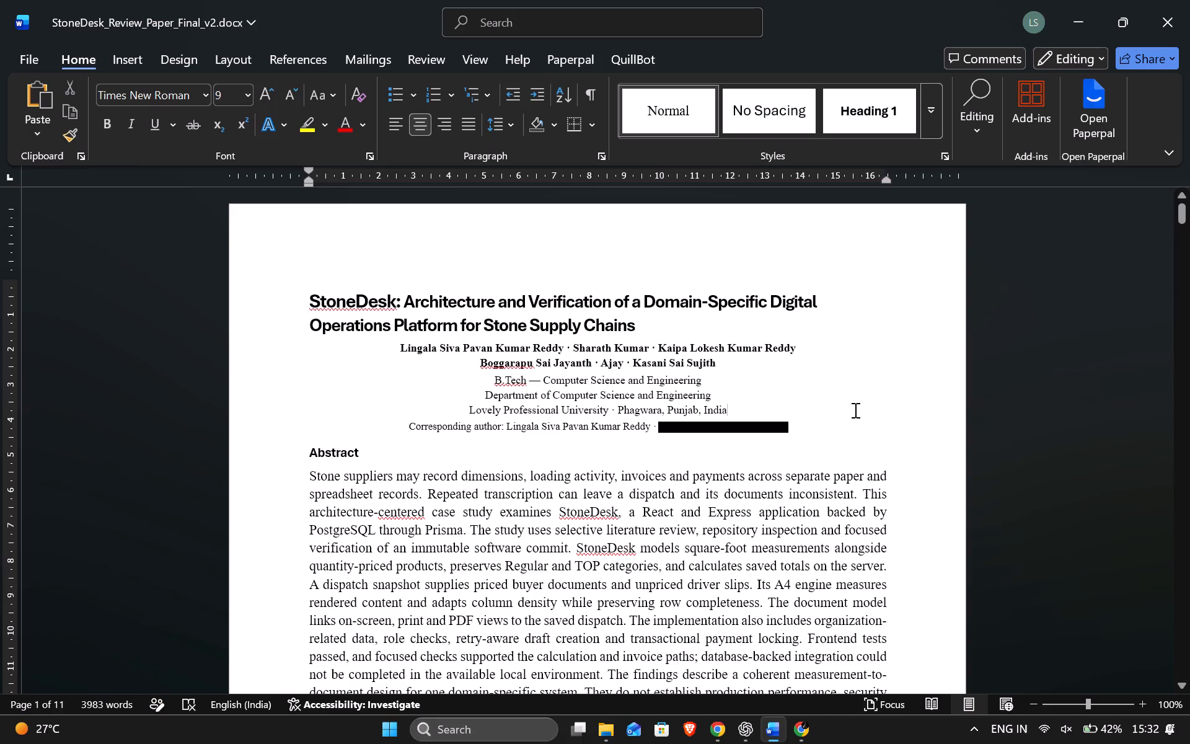
# Center the full two-line paper title above the author names.
pyautogui.moveTo(308, 296); pyautogui.dragTo(659, 324)
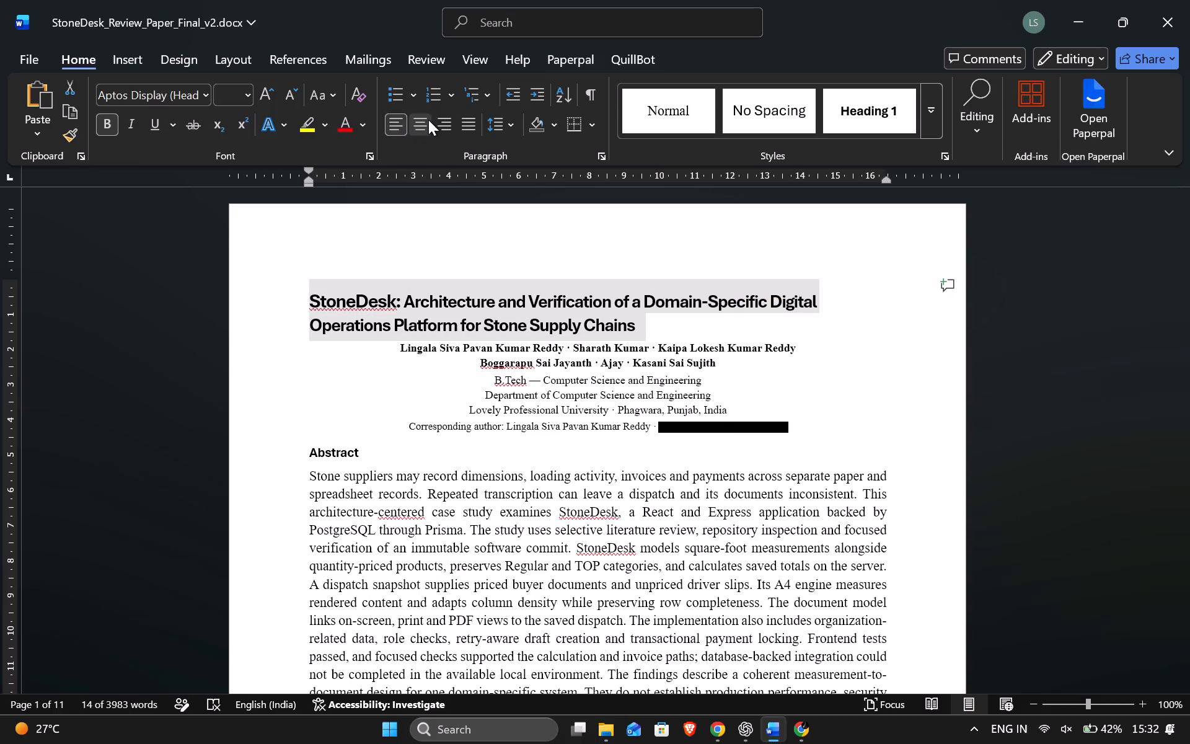
pyautogui.click(428, 120)
pyautogui.click(363, 381)
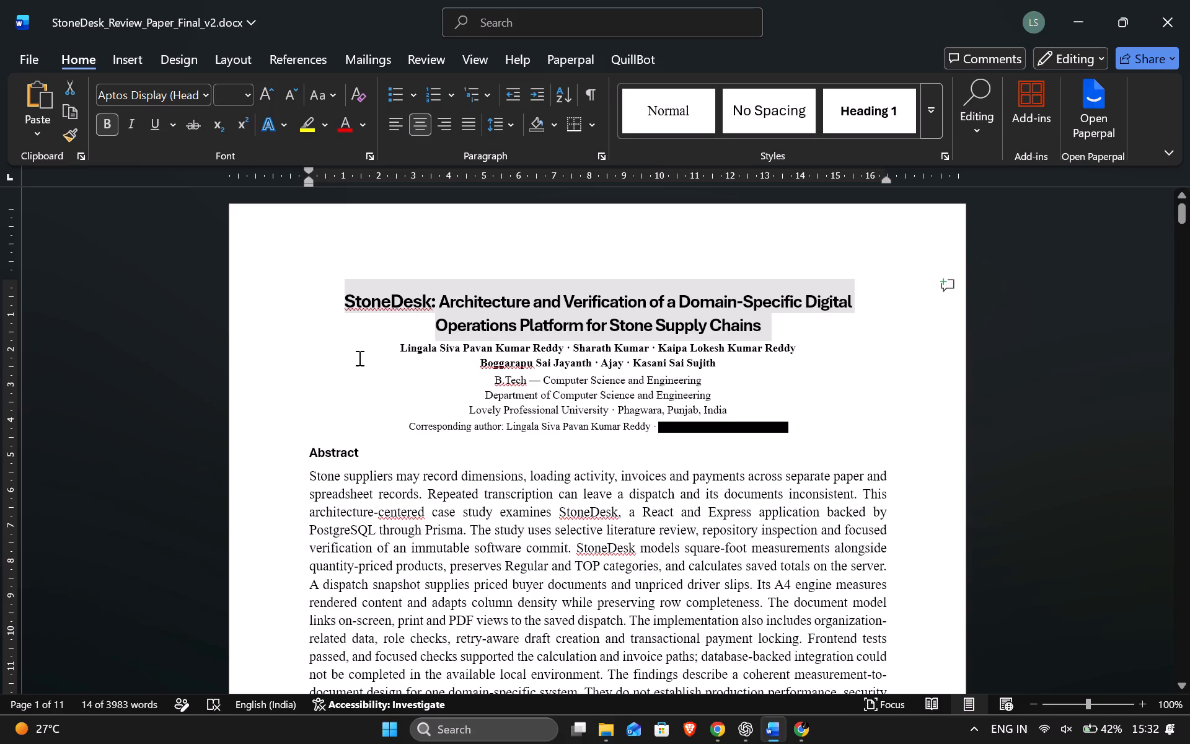
pyautogui.scroll(-1, 830, 411)
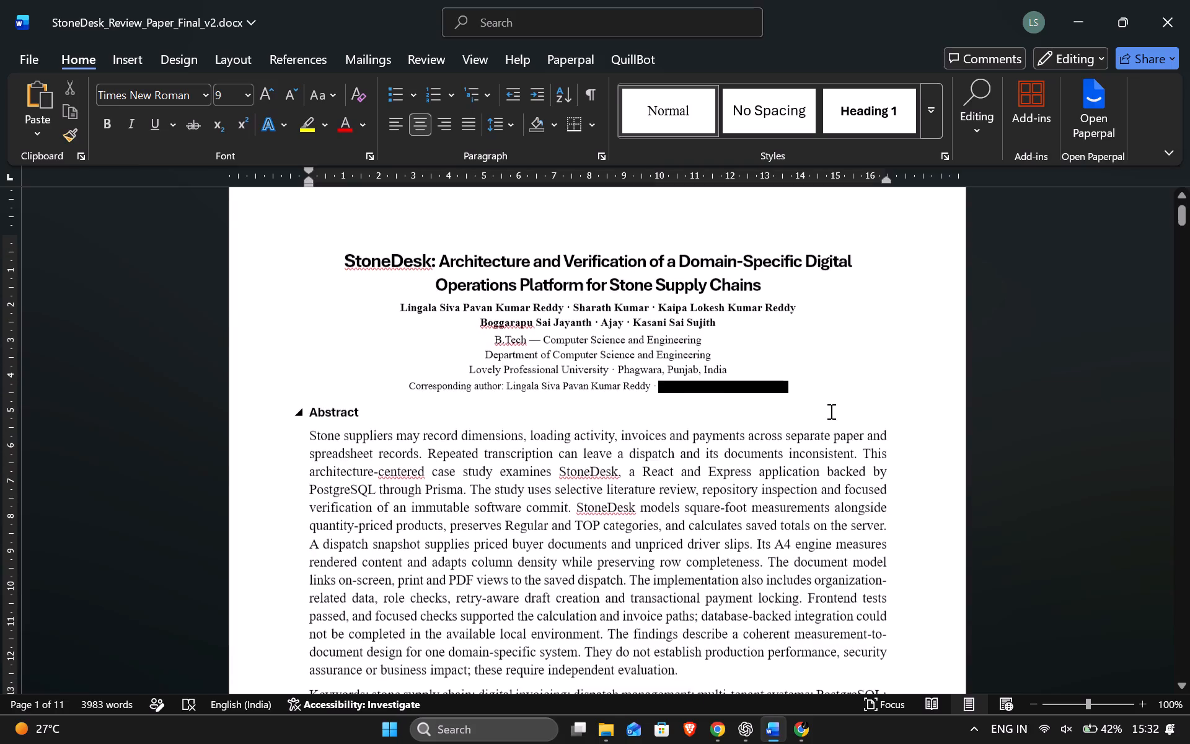
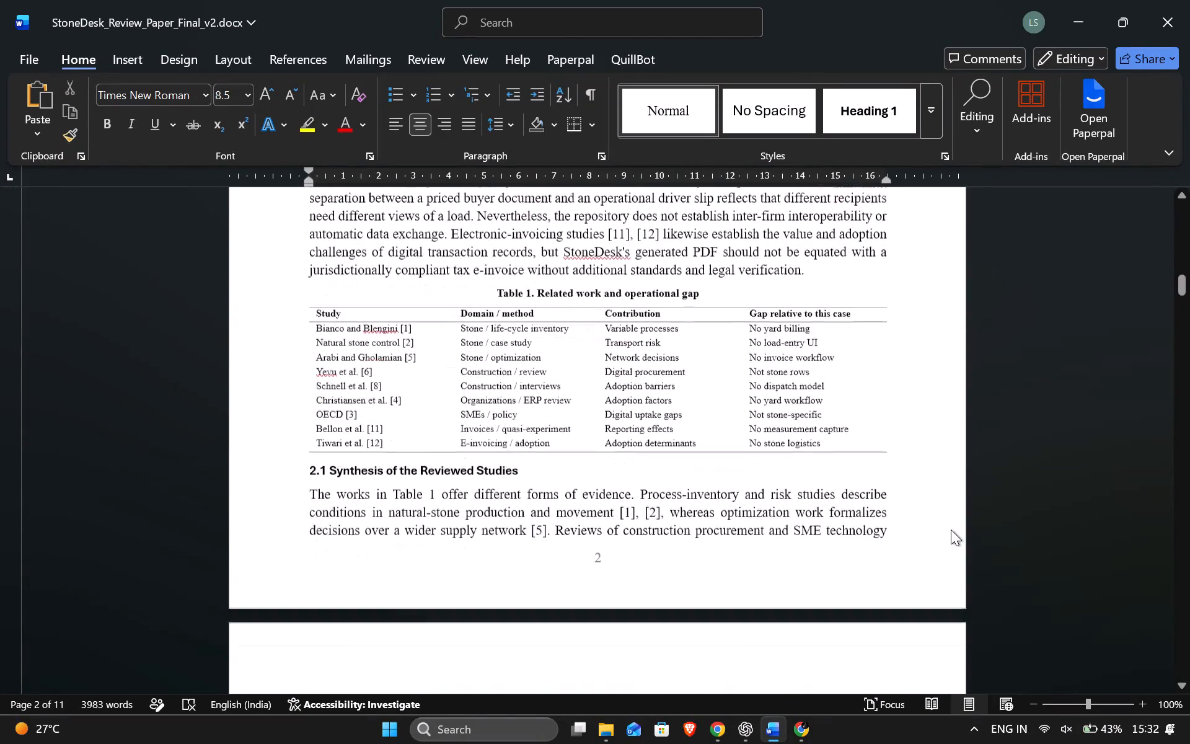
# Review the paper's layout, tables and figures from Table 1 through the final references, ending back at the title page.
pyautogui.scroll(-5, 951, 529)
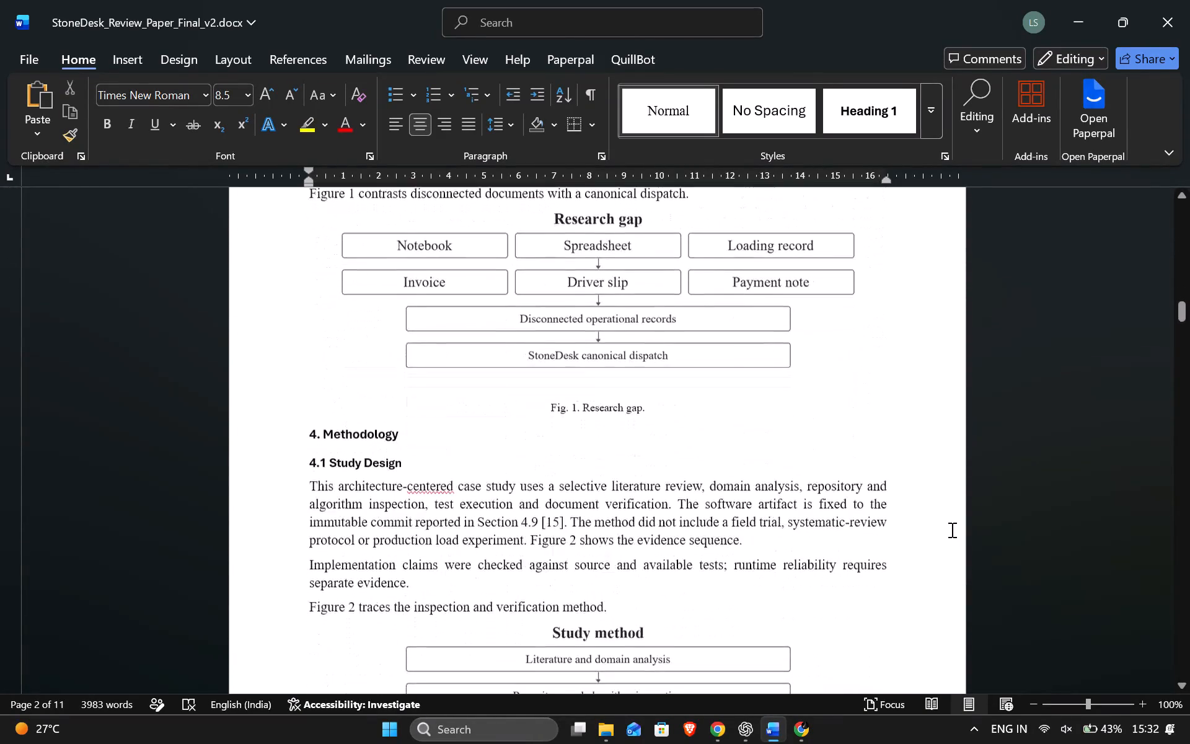
pyautogui.scroll(-3, 951, 529)
pyautogui.scroll(2, 955, 535)
pyautogui.scroll(-1, 928, 394)
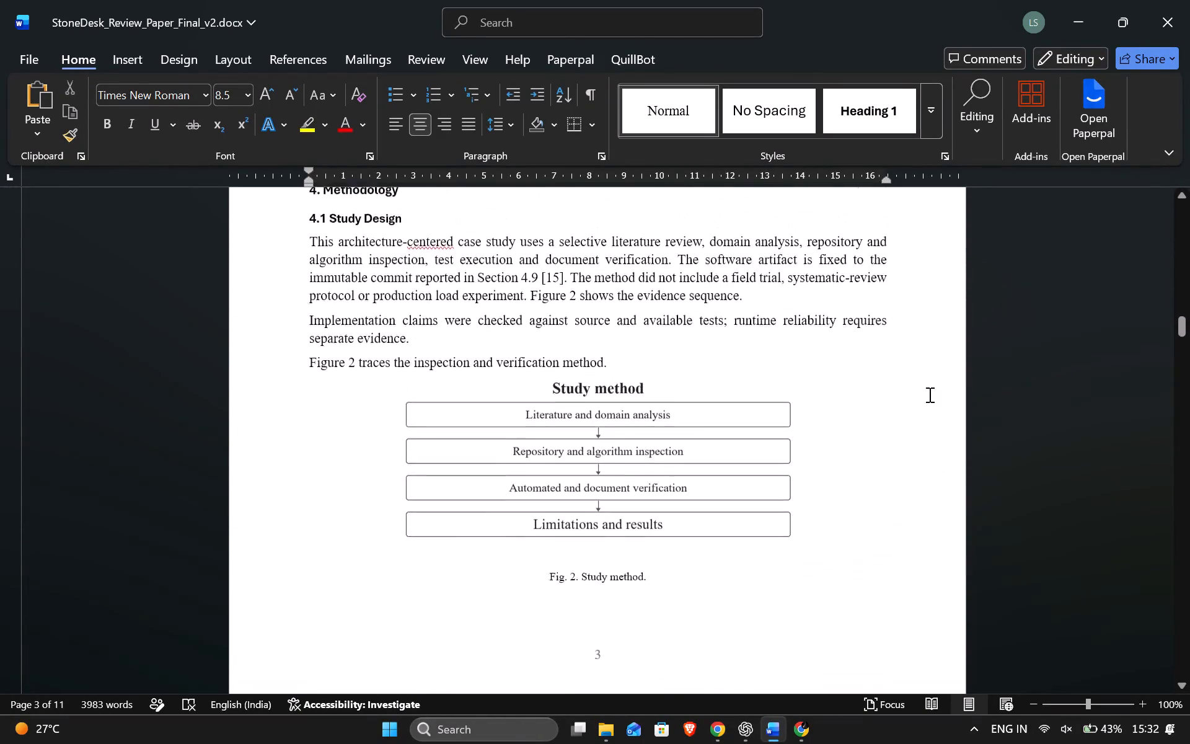
pyautogui.scroll(-3, 928, 394)
pyautogui.scroll(-1, 946, 450)
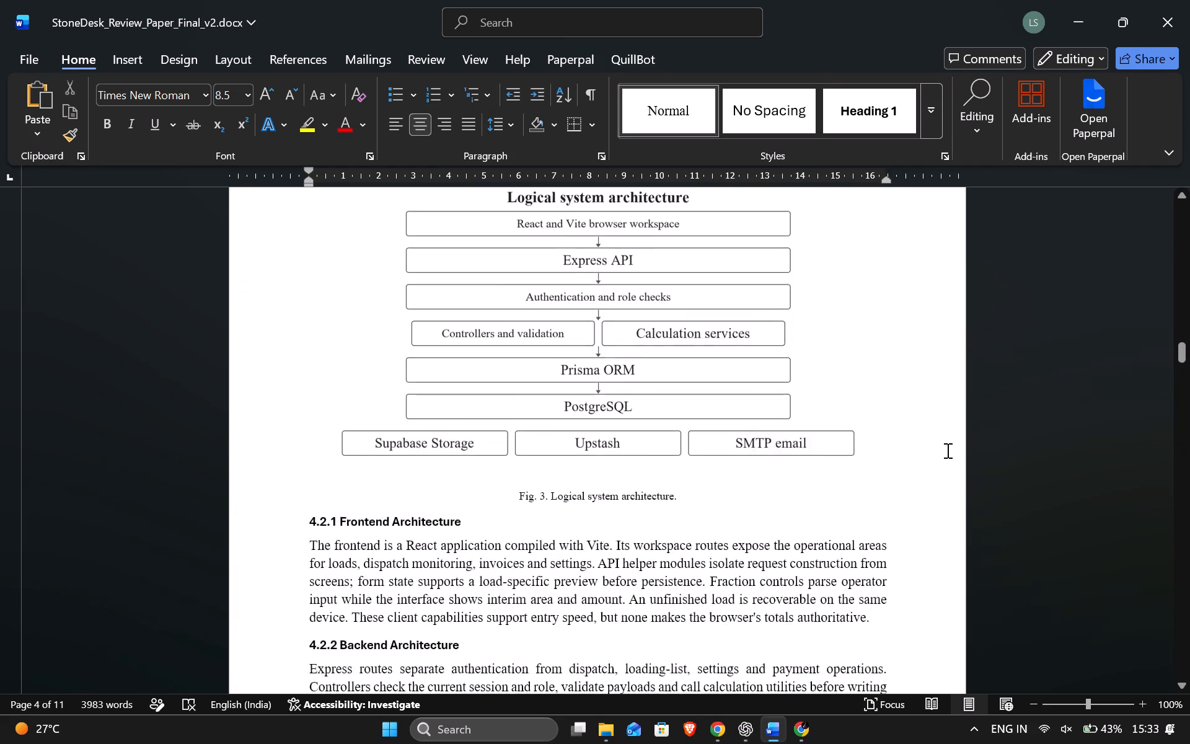
pyautogui.scroll(-5, 946, 450)
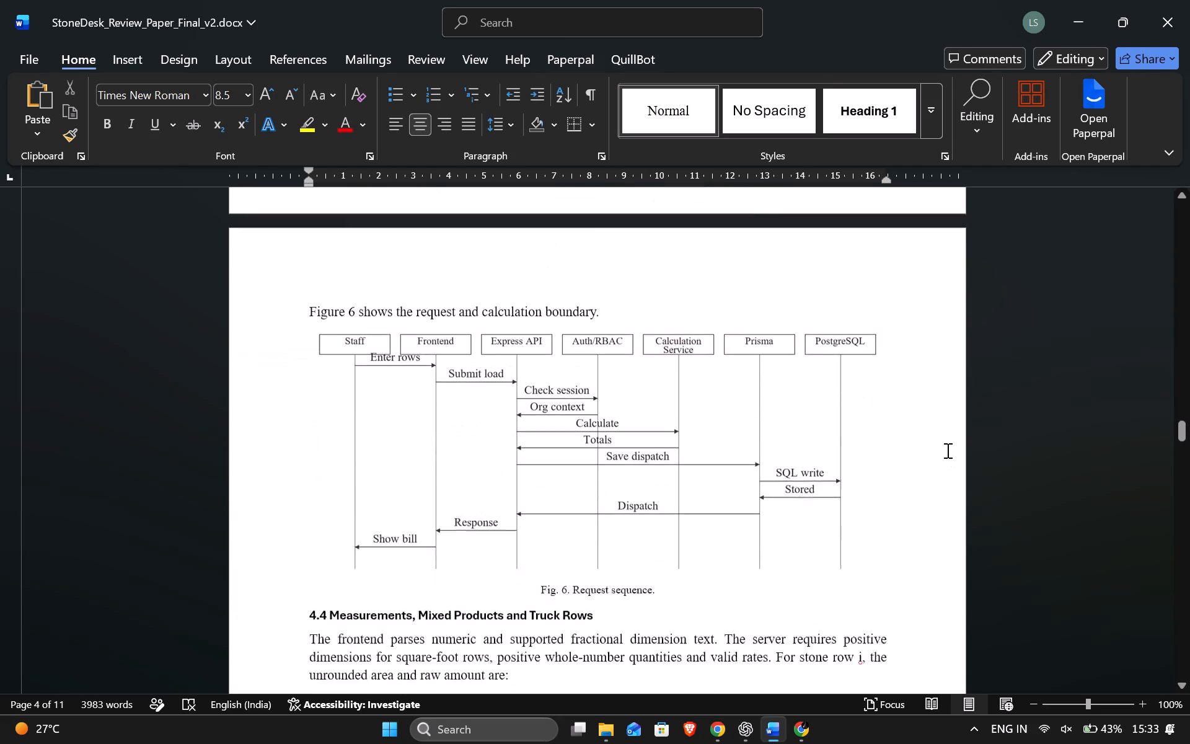
pyautogui.scroll(1, 943, 482)
pyautogui.scroll(-1, 920, 495)
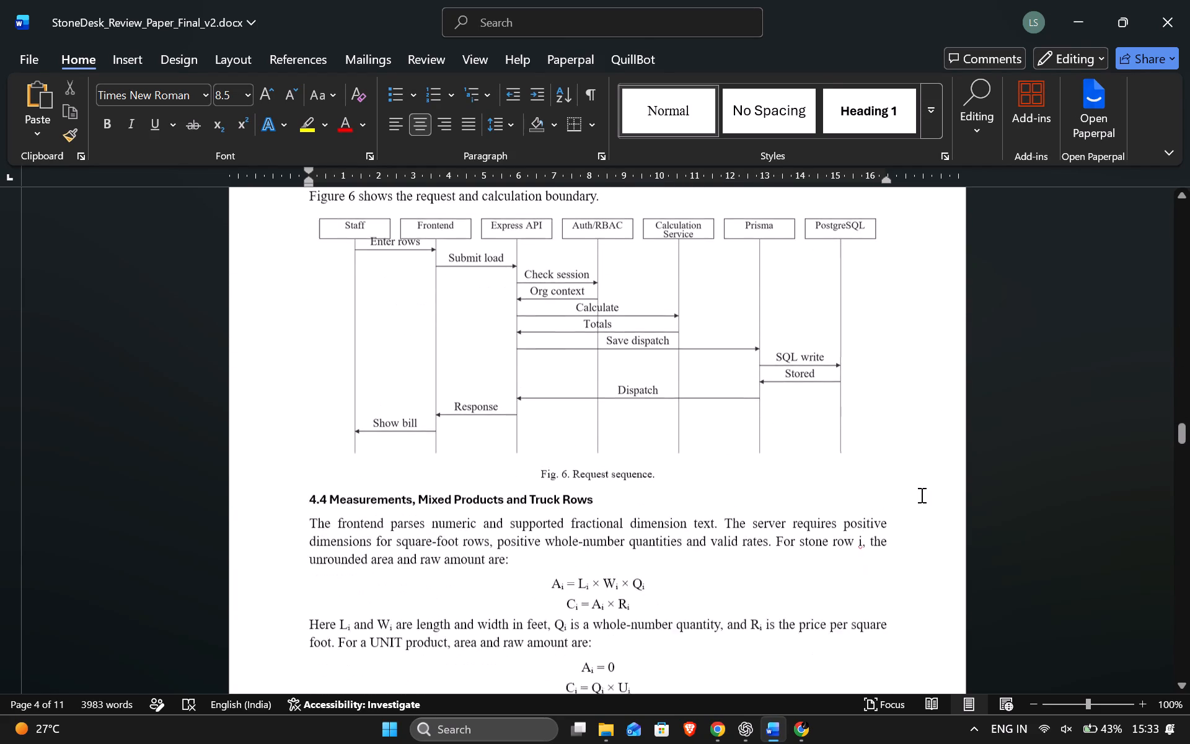
pyautogui.scroll(-6, 920, 495)
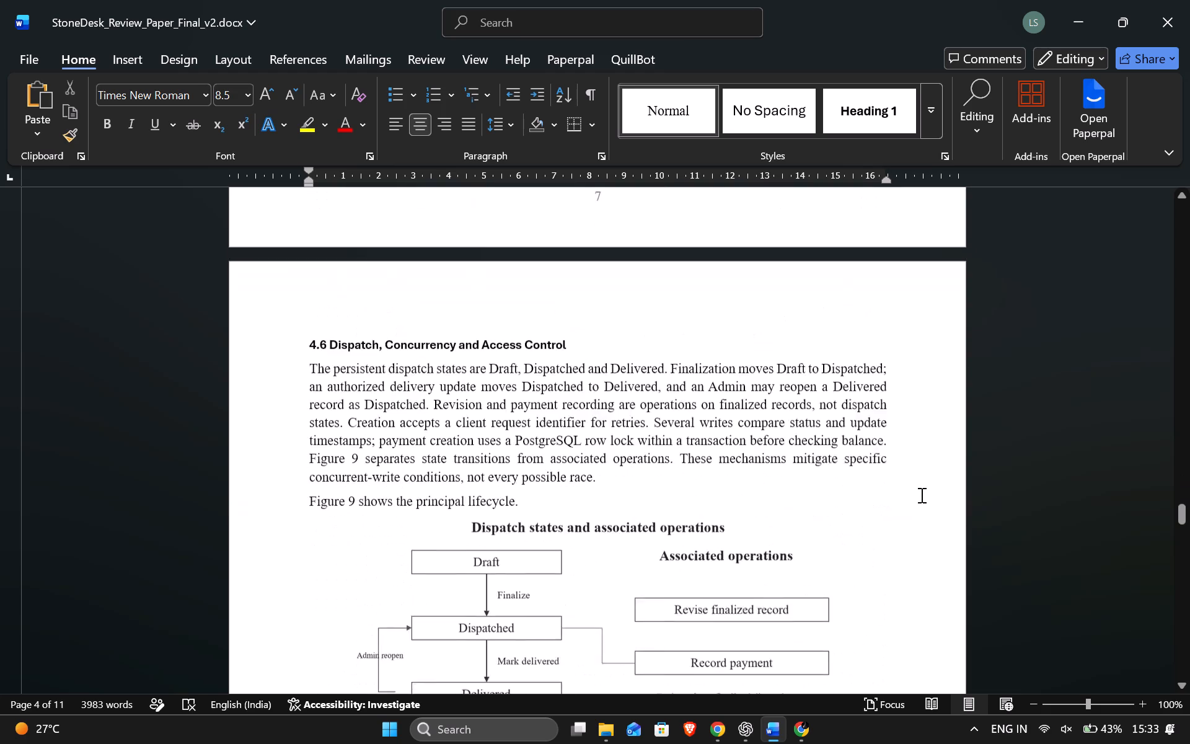
pyautogui.scroll(-12, 920, 495)
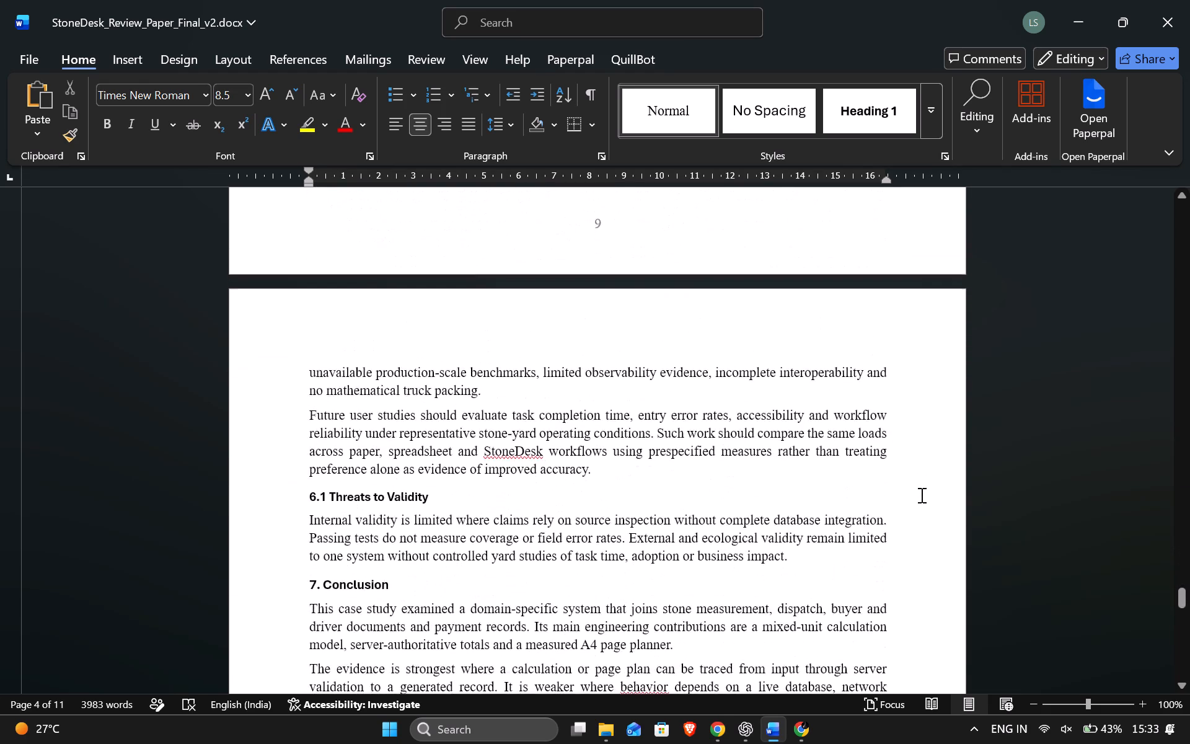
pyautogui.scroll(-4, 920, 495)
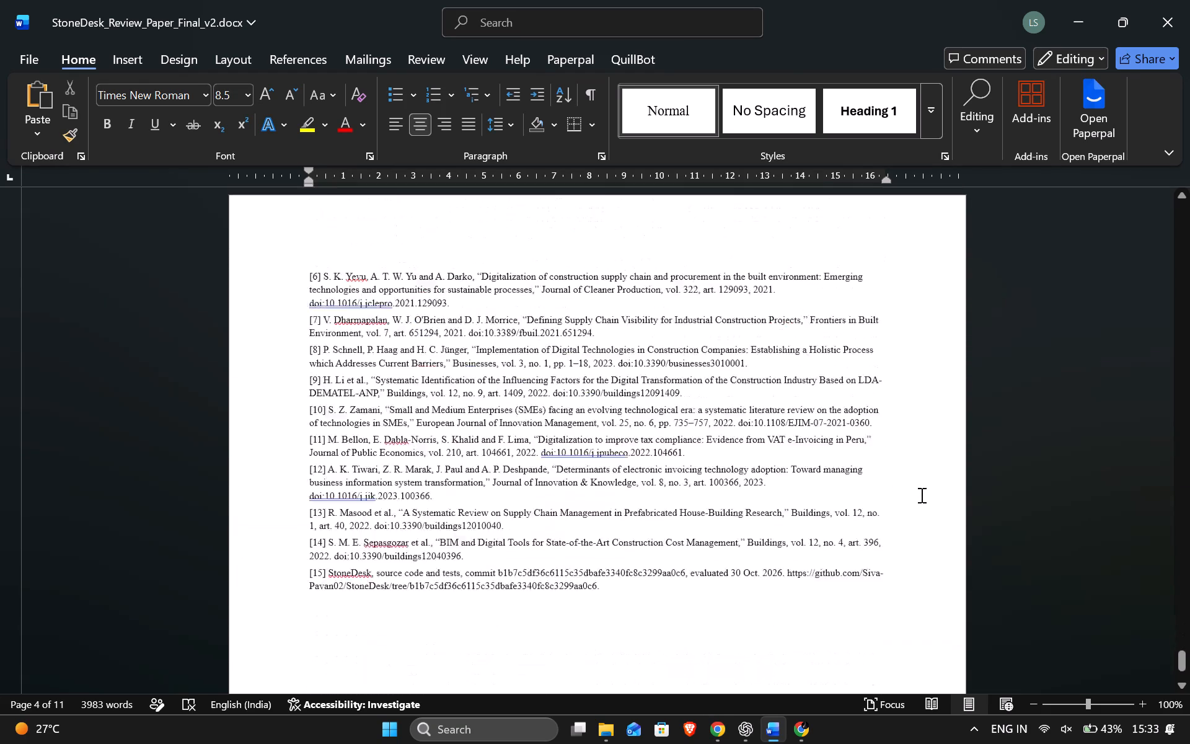
pyautogui.scroll(-1, 920, 495)
pyautogui.scroll(2, 920, 495)
pyautogui.scroll(-3, 926, 549)
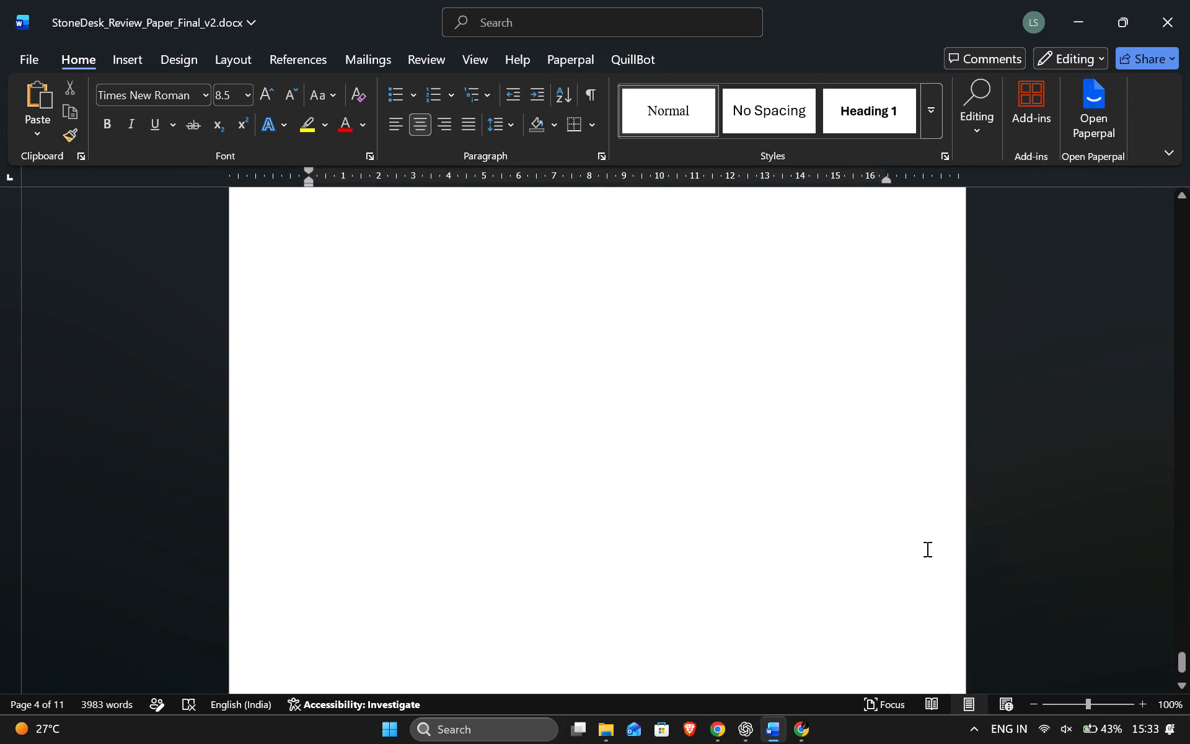
pyautogui.scroll(18, 926, 549)
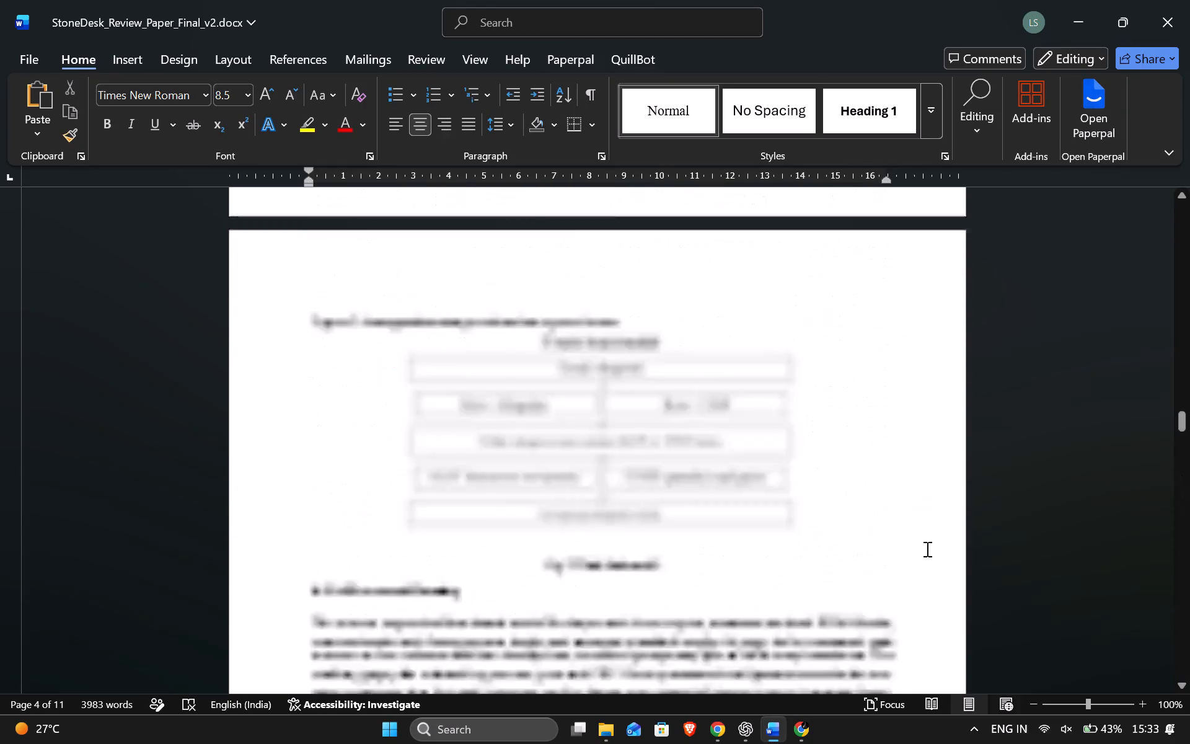
pyautogui.scroll(13, 926, 549)
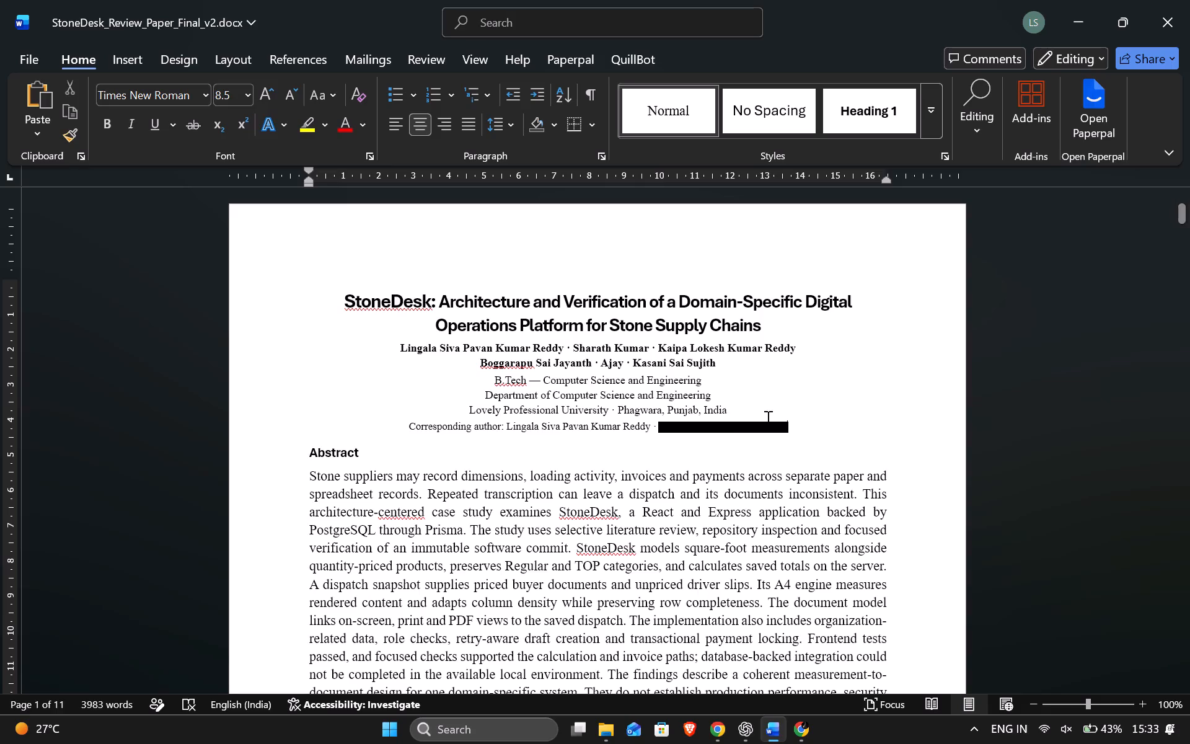
# Recheck the title block, abstract and body pages through the section 4.2 architecture subsections, ending back at the title.
pyautogui.click(800, 393)
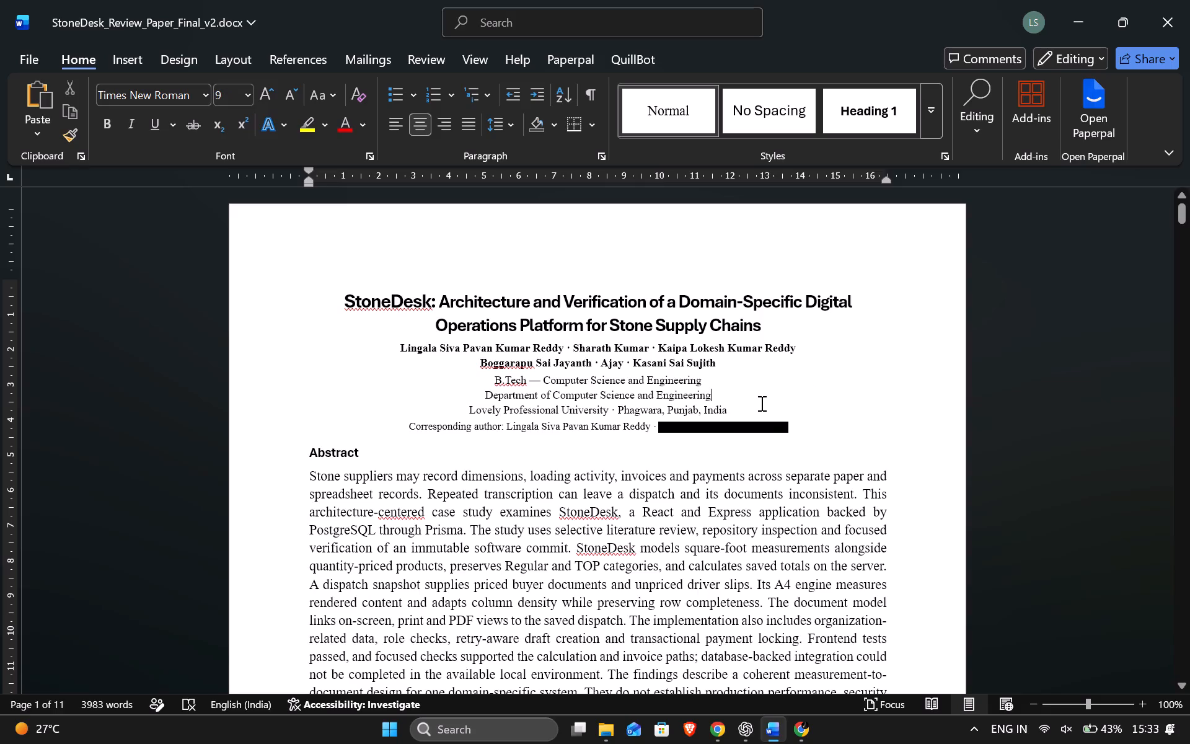
pyautogui.click(754, 404)
pyautogui.scroll(-1, 914, 561)
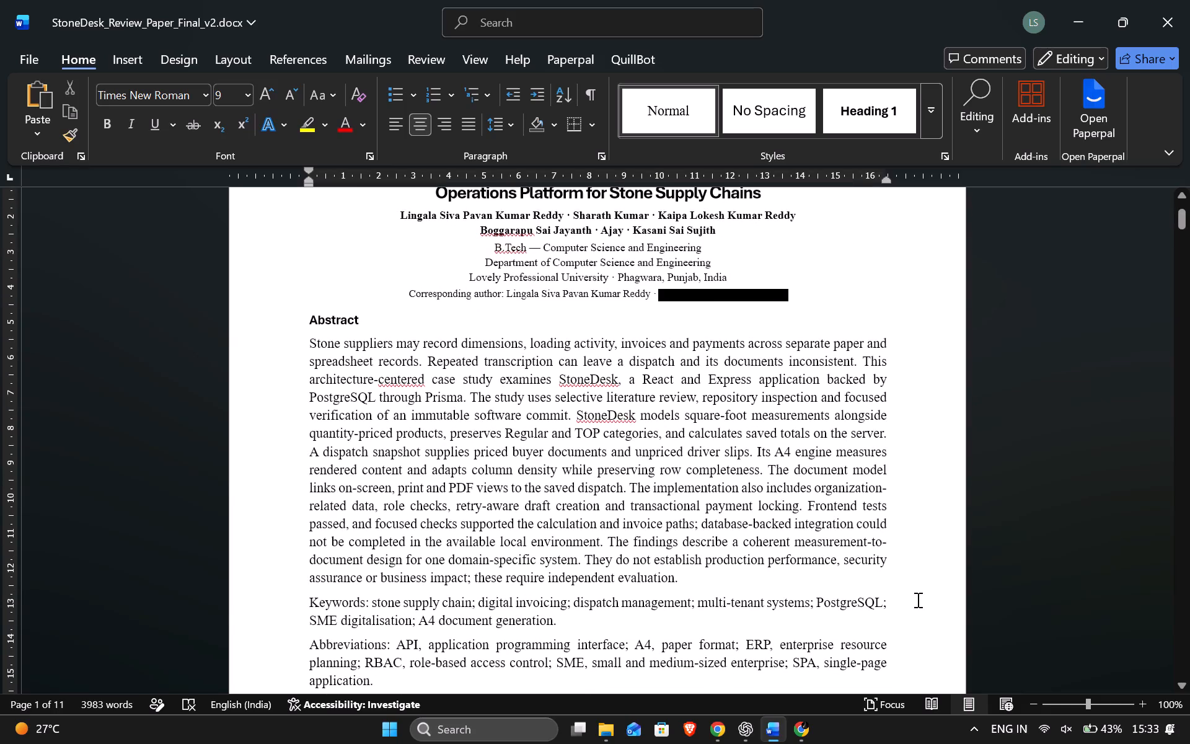
pyautogui.scroll(-2, 917, 600)
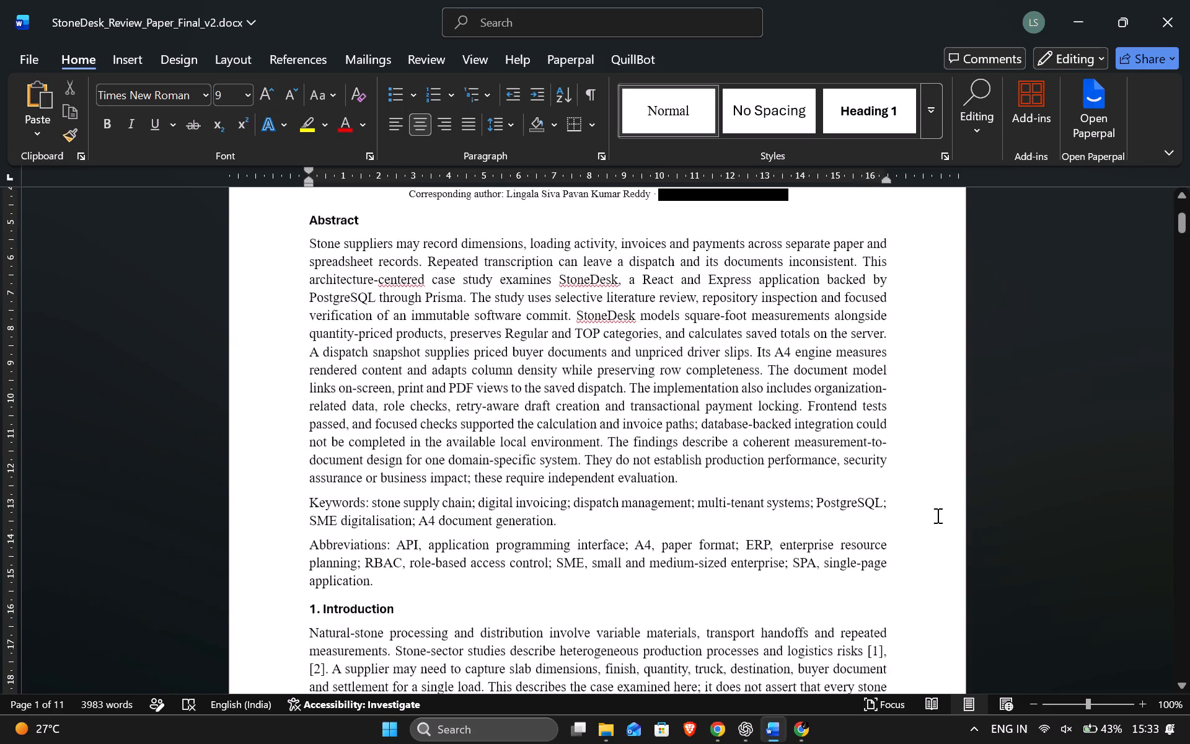
pyautogui.scroll(2, 937, 515)
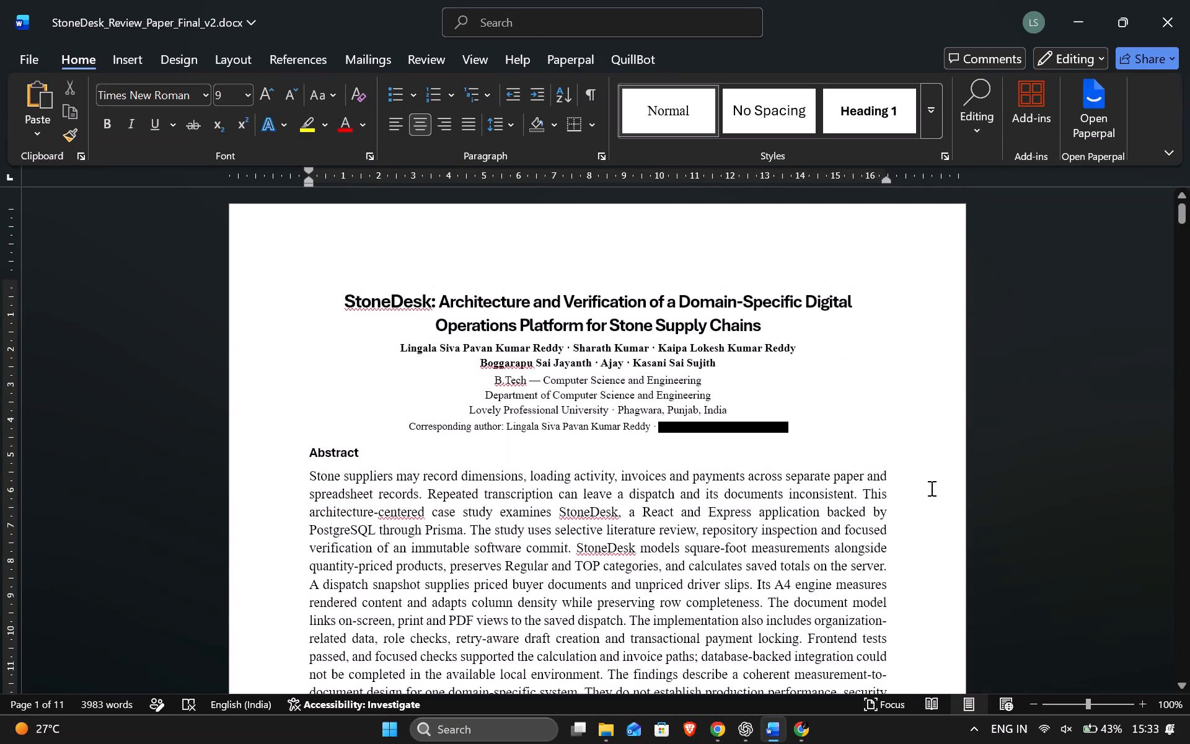
pyautogui.scroll(-1, 914, 507)
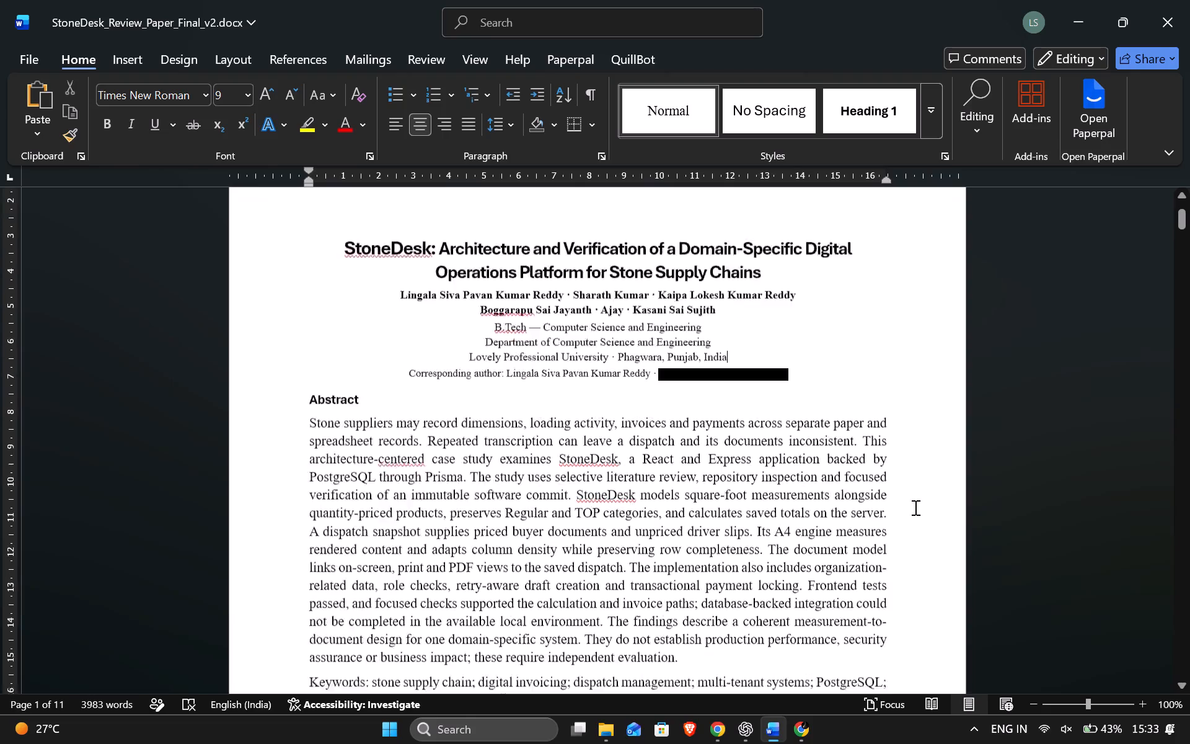
pyautogui.scroll(-7, 914, 507)
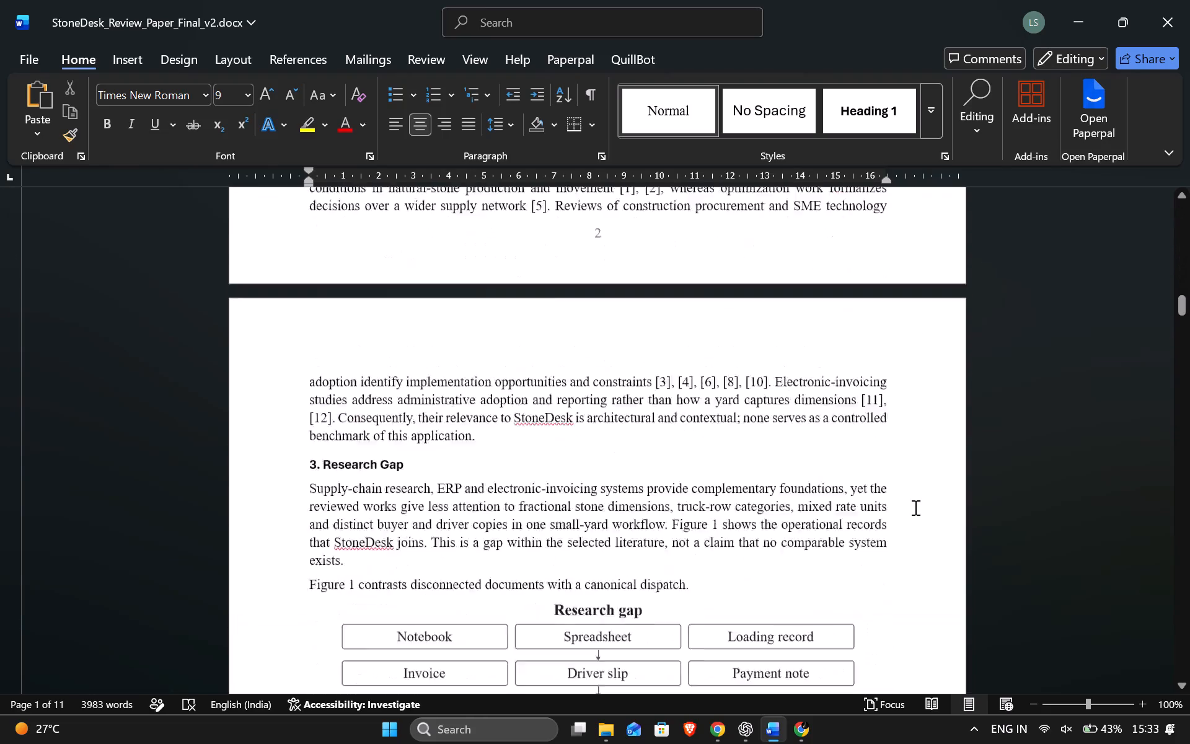
pyautogui.scroll(-5, 914, 507)
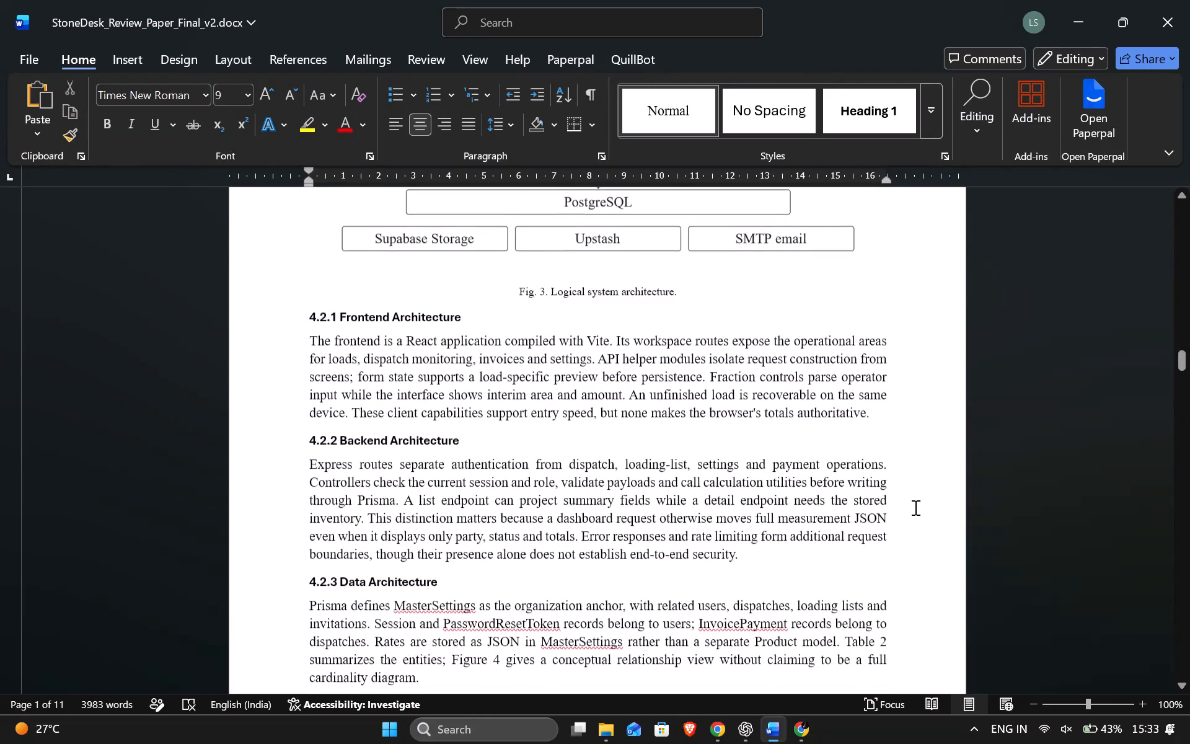
pyautogui.scroll(-1, 916, 479)
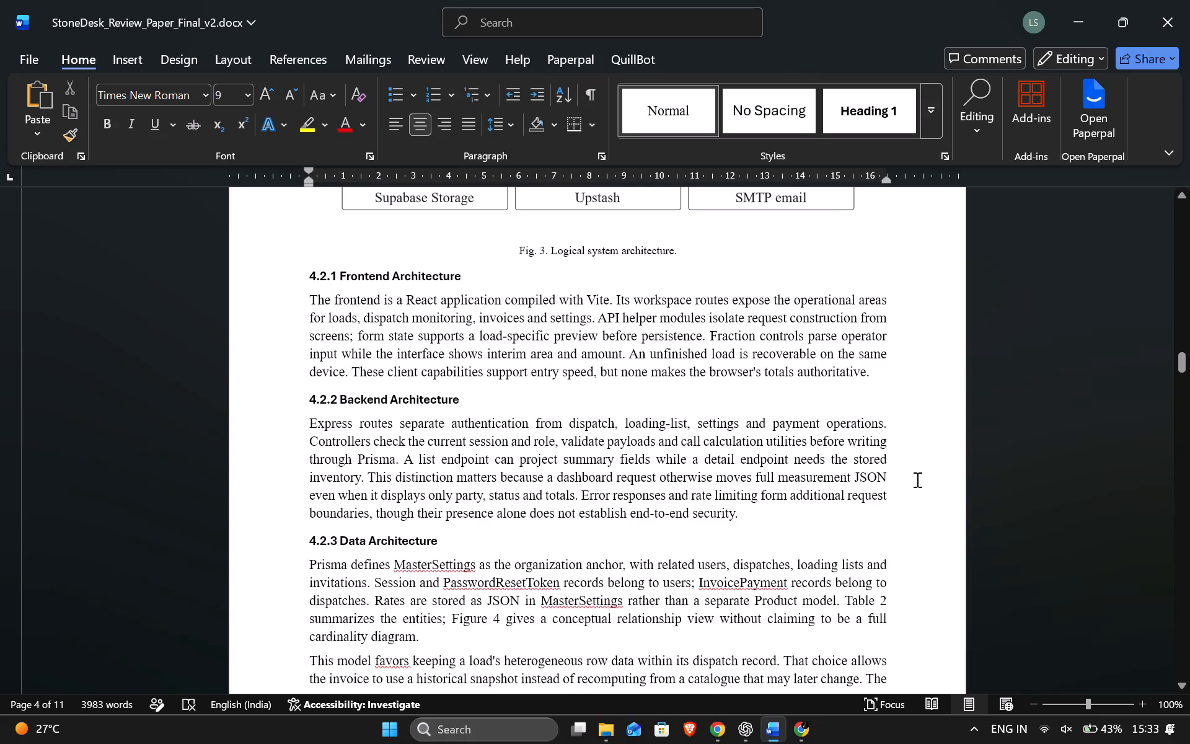
pyautogui.scroll(6, 904, 404)
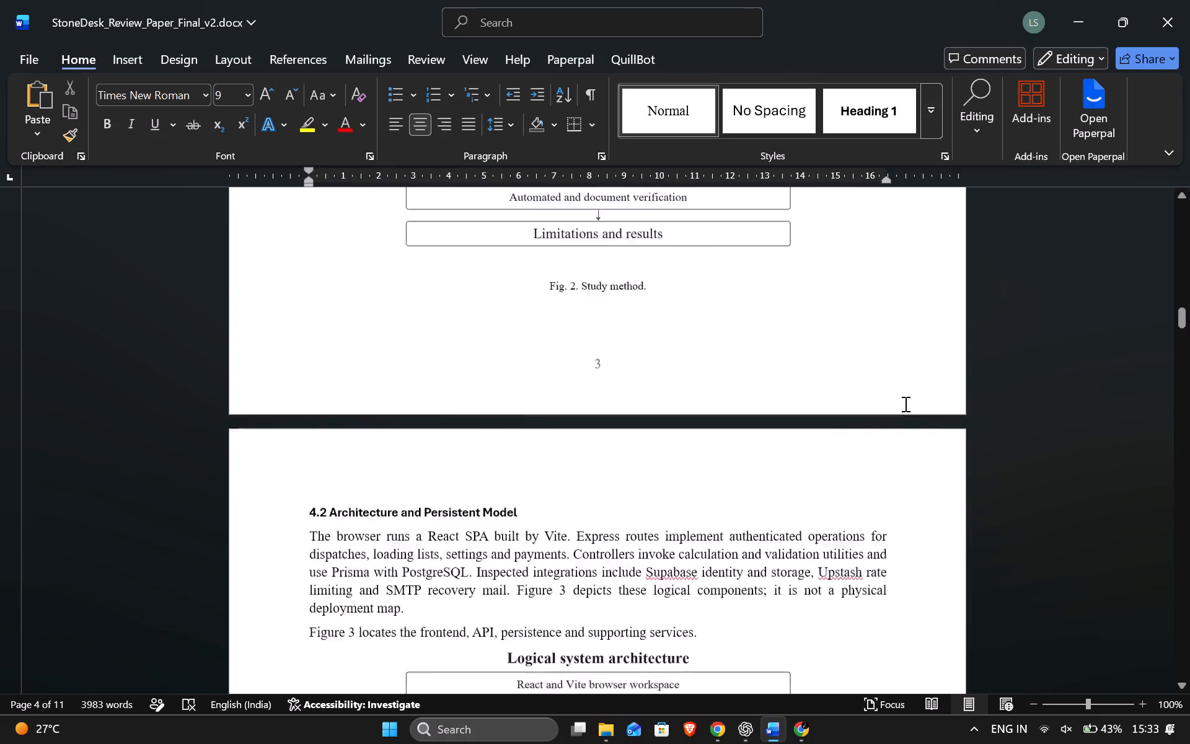
pyautogui.scroll(11, 904, 404)
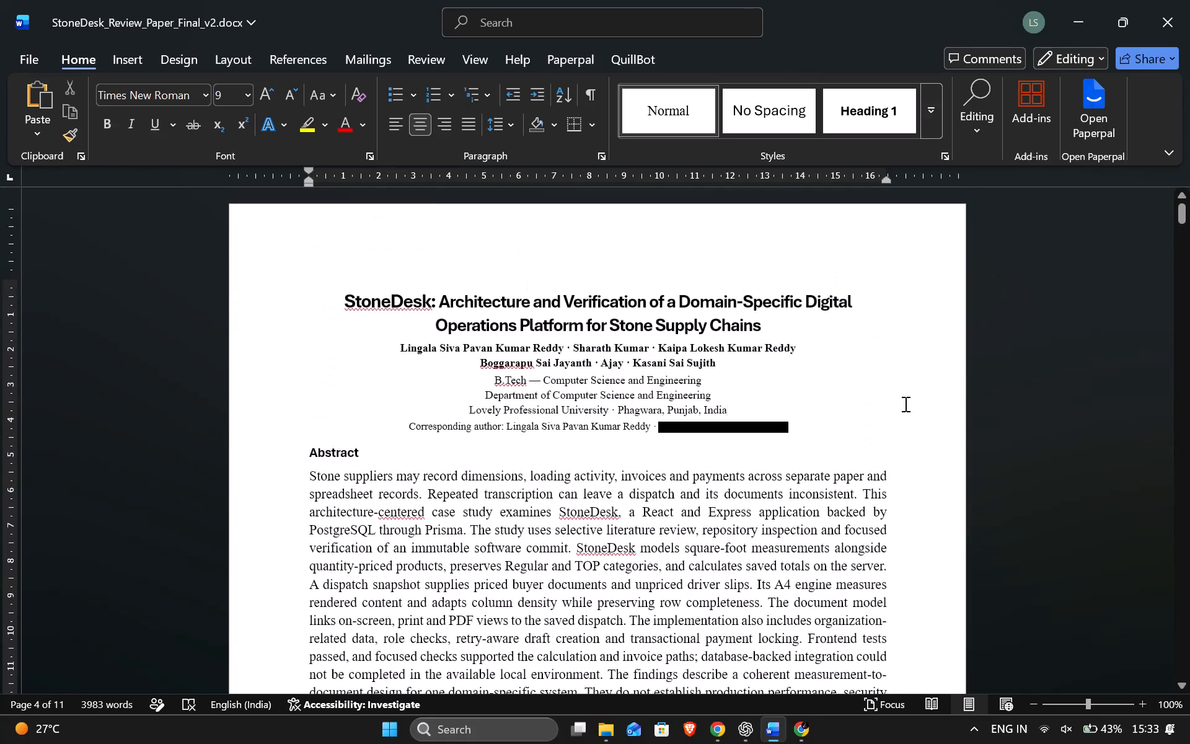
pyautogui.scroll(1, 904, 404)
pyautogui.click(862, 400)
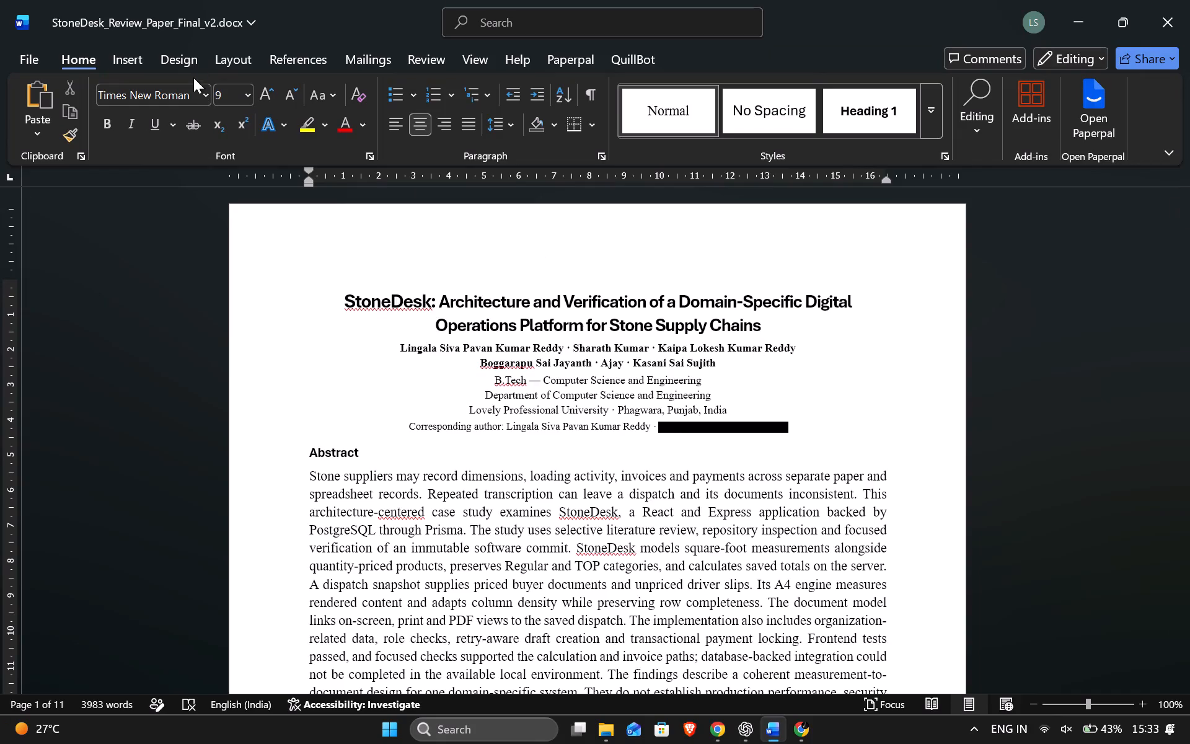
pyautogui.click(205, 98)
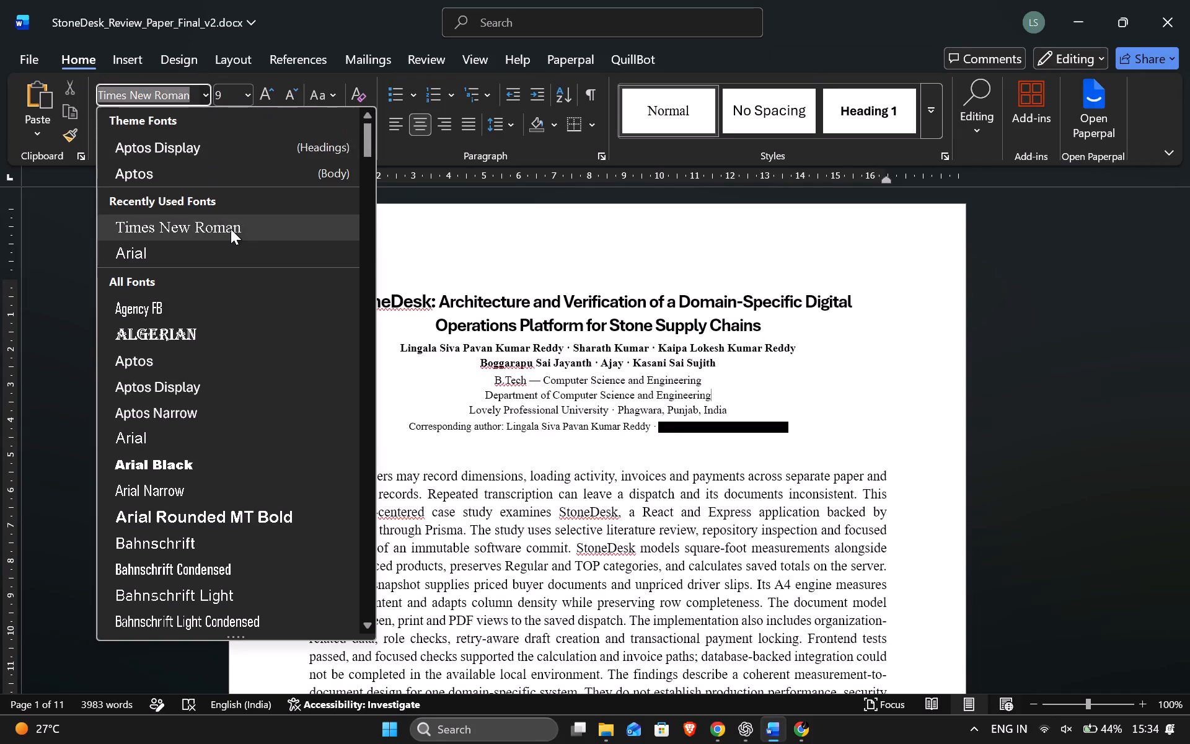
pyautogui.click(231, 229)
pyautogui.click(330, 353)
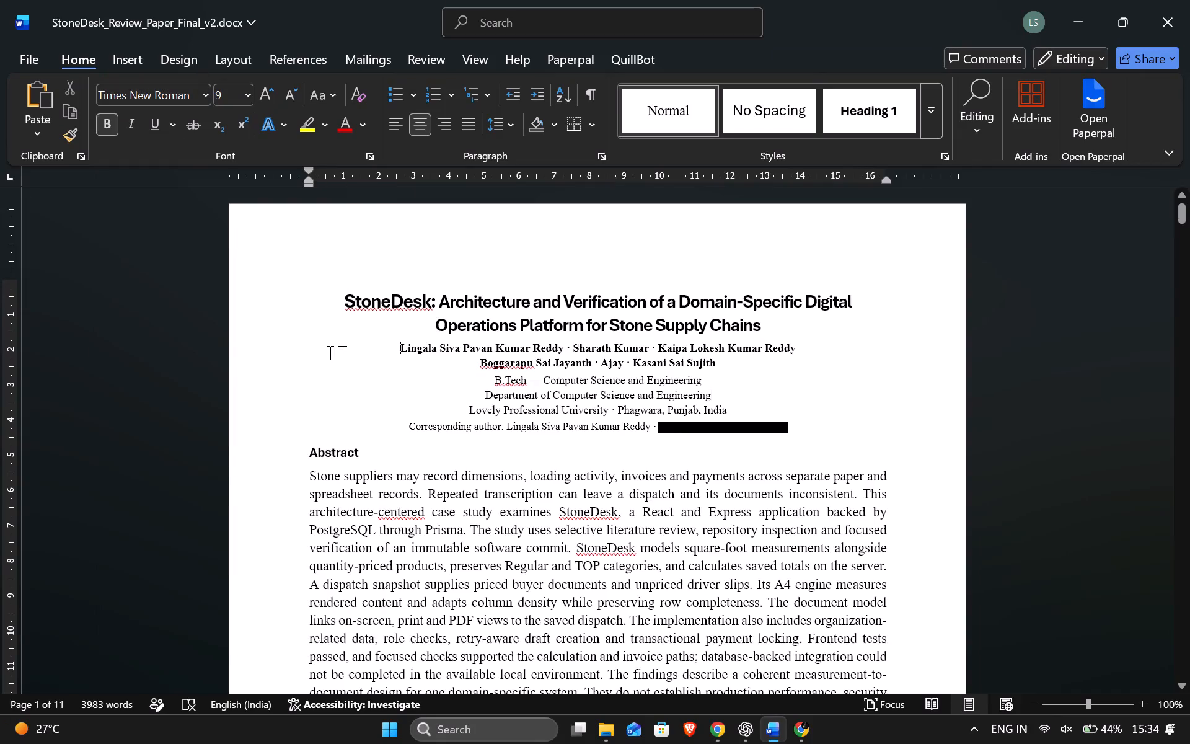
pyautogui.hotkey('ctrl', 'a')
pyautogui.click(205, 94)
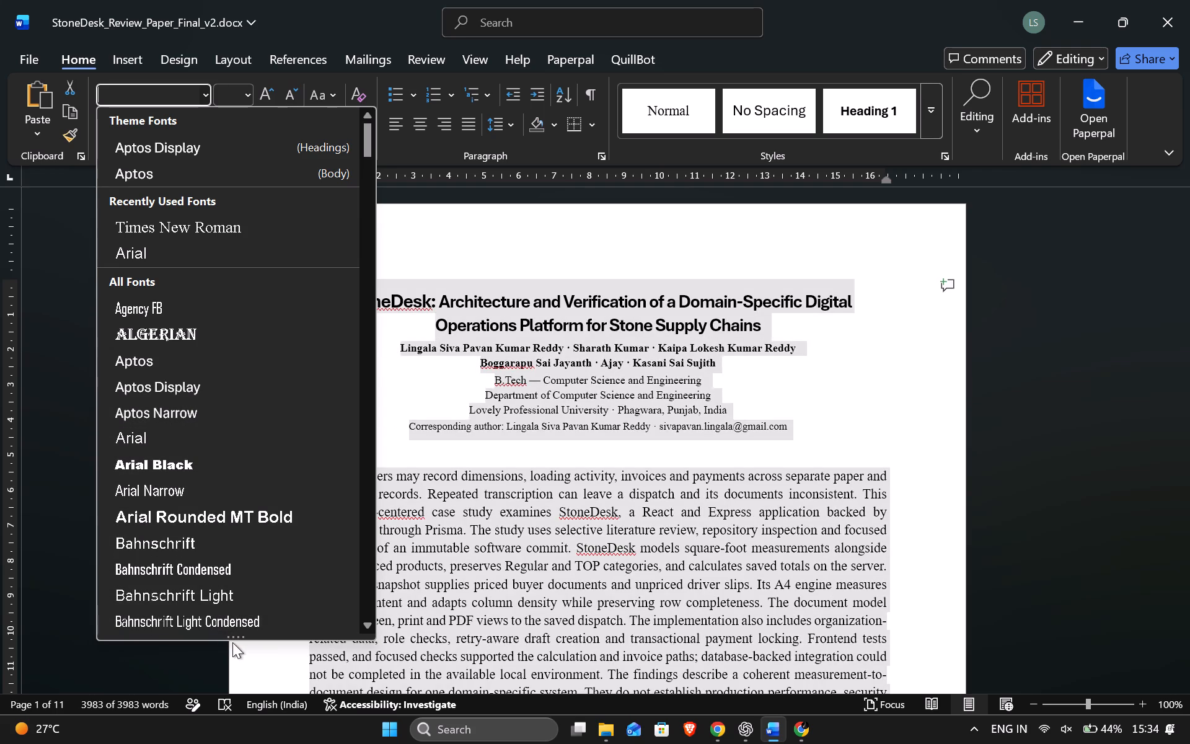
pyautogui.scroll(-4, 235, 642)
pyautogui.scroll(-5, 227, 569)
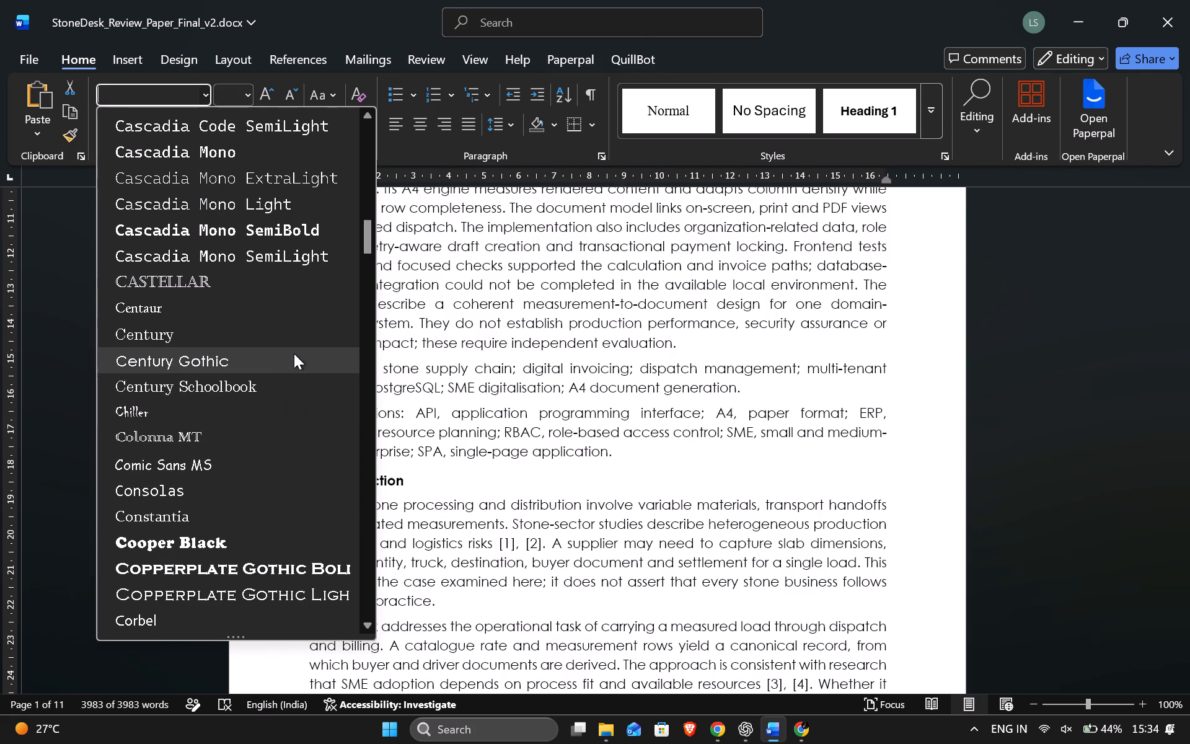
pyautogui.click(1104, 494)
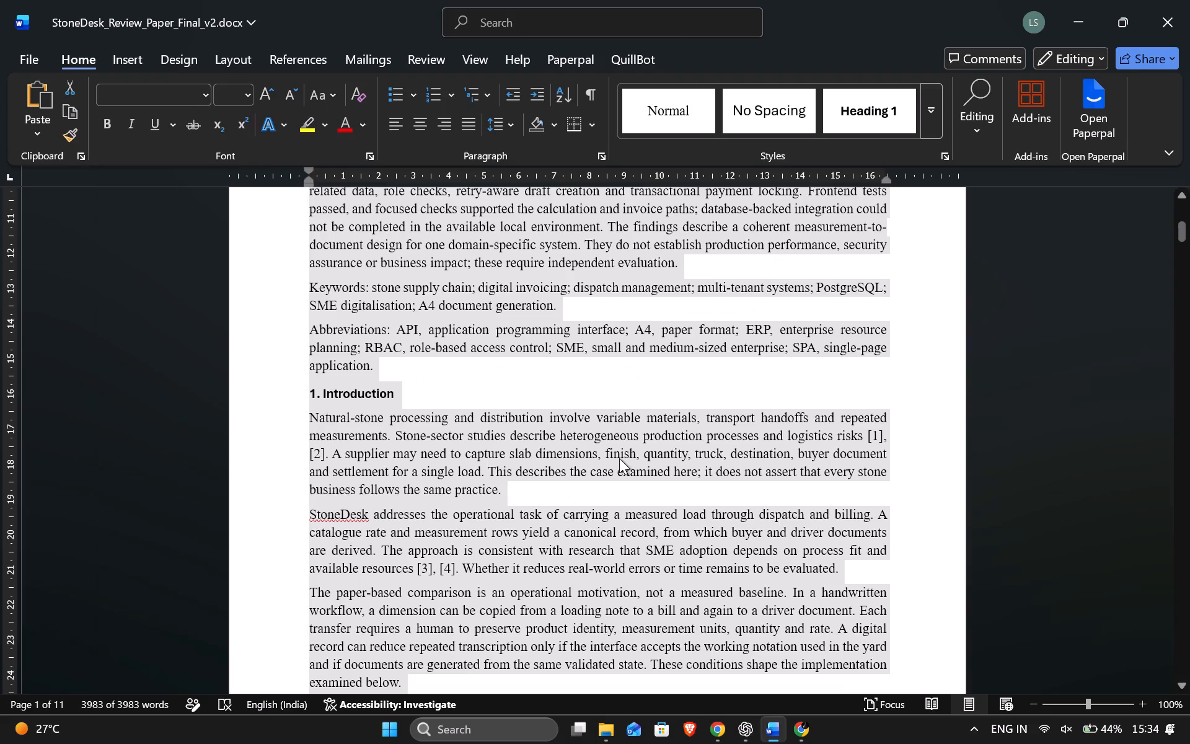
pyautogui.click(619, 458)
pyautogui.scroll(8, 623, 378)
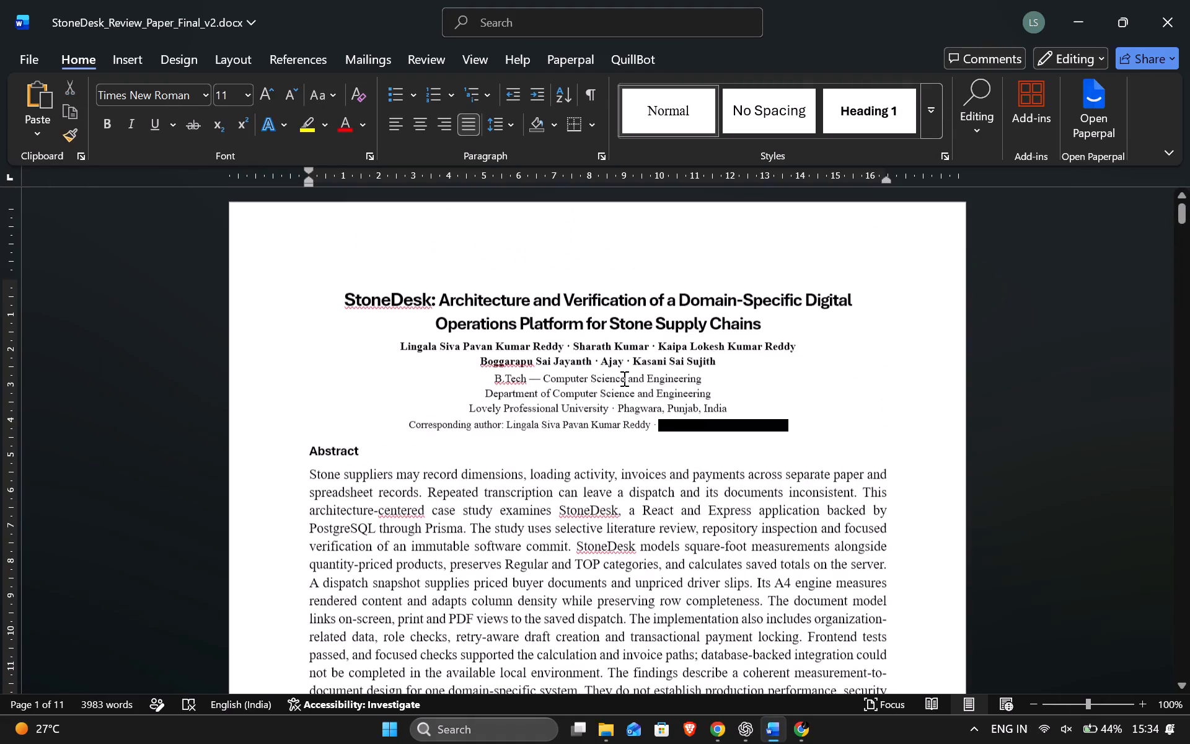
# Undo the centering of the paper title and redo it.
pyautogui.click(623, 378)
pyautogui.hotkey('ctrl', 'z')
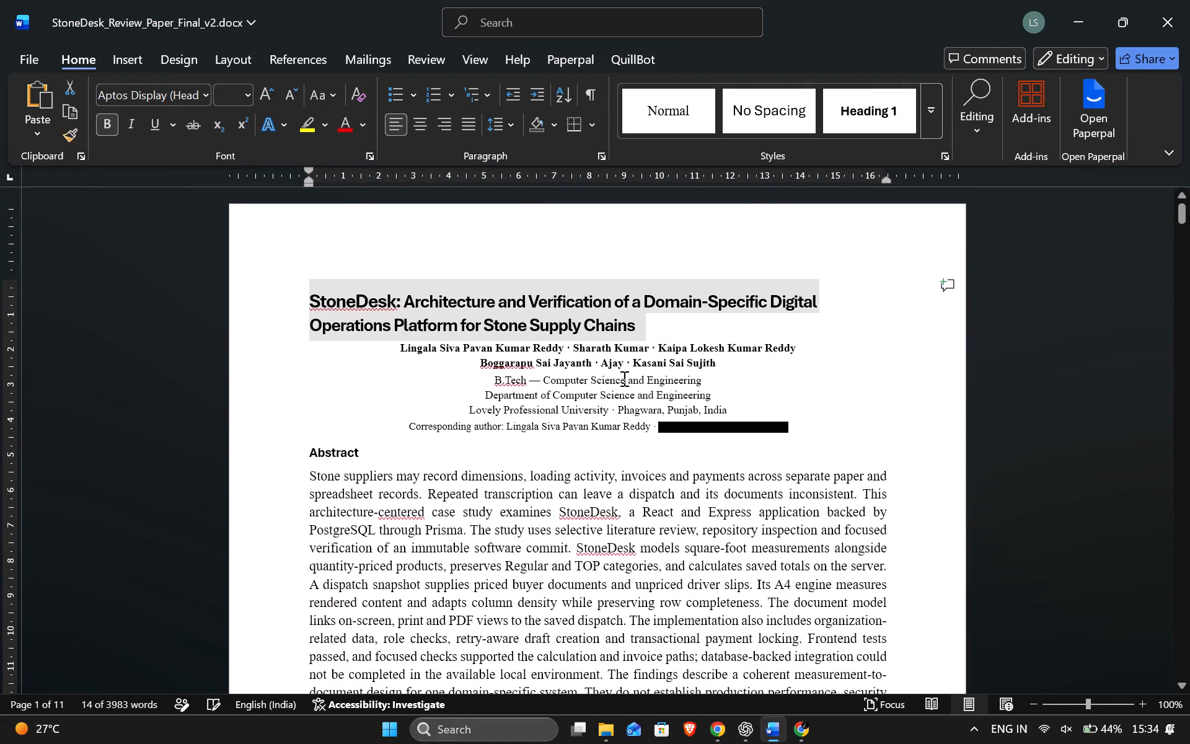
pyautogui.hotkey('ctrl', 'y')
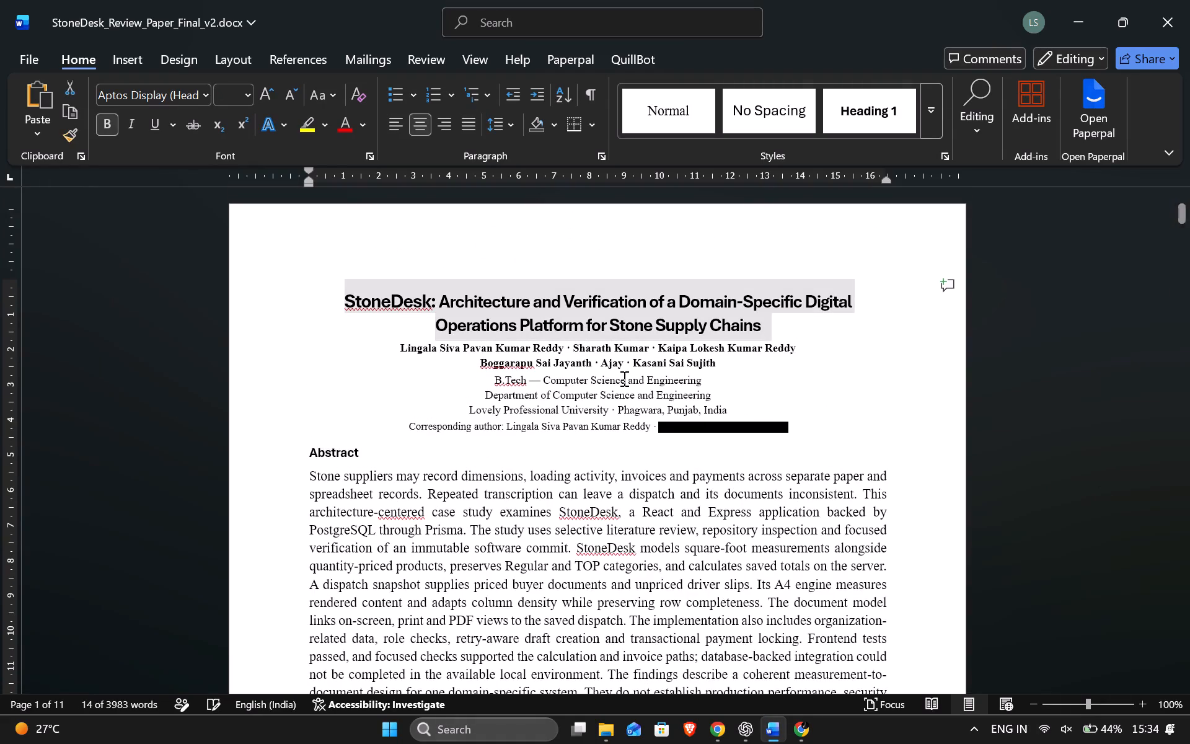
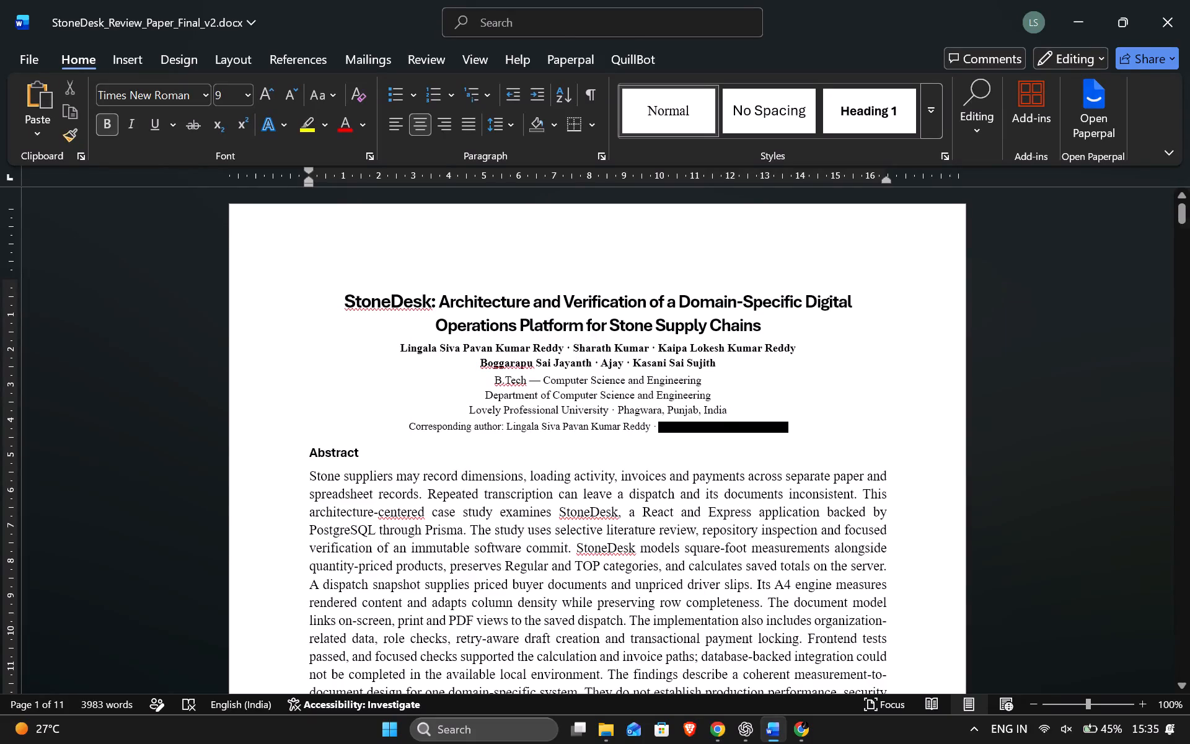
# Insert the second author's surname in front of the given name in the author line below the paper title.
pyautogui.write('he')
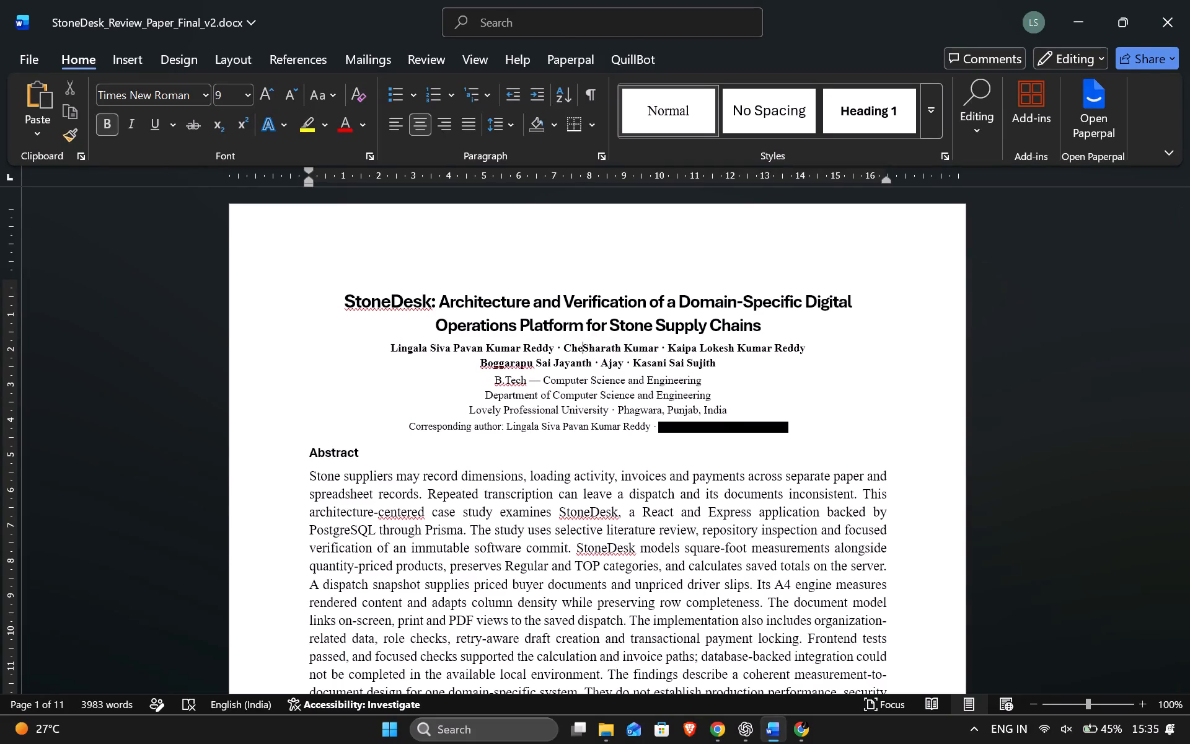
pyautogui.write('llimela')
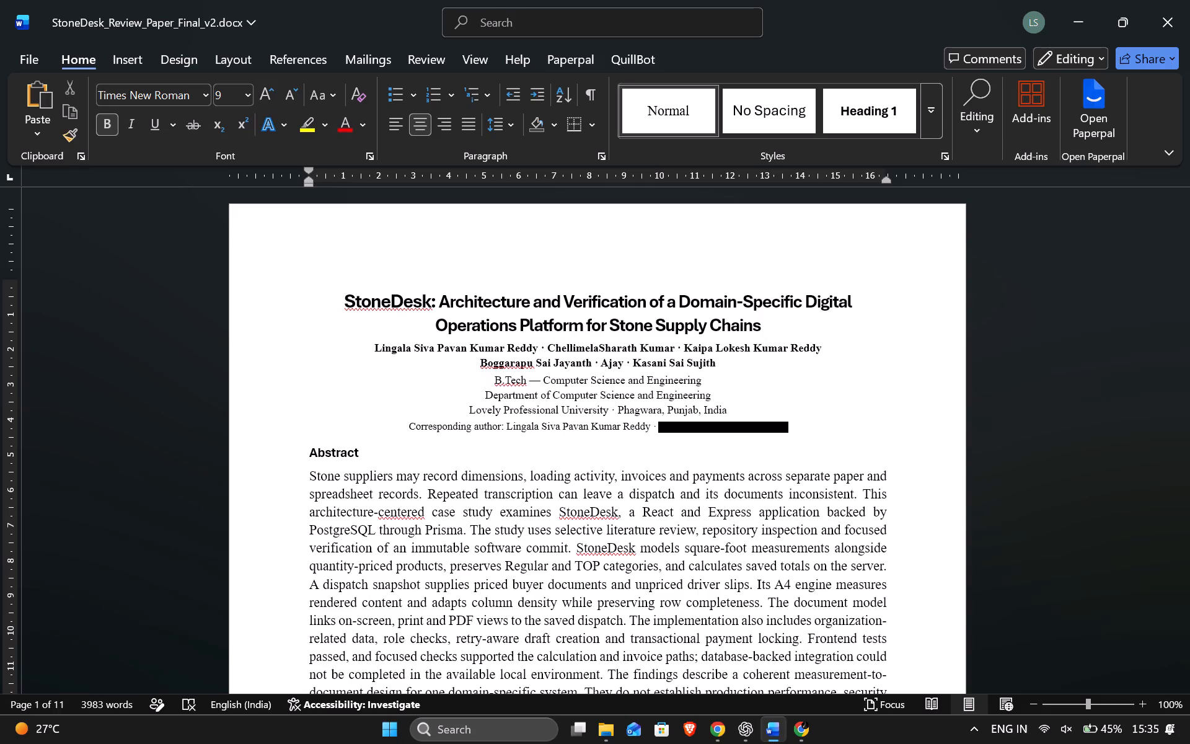
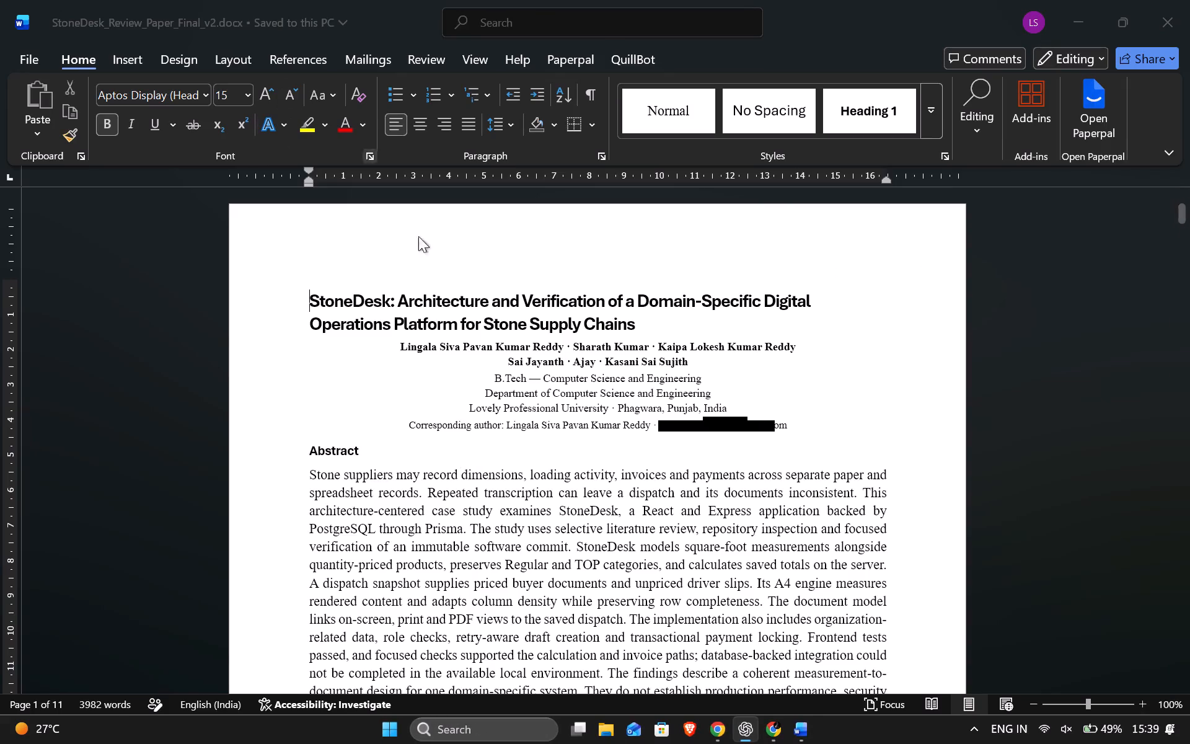
# Insert the fourth author's full name from the clipboard history at the short name that starts the second author line.
pyautogui.click(565, 360)
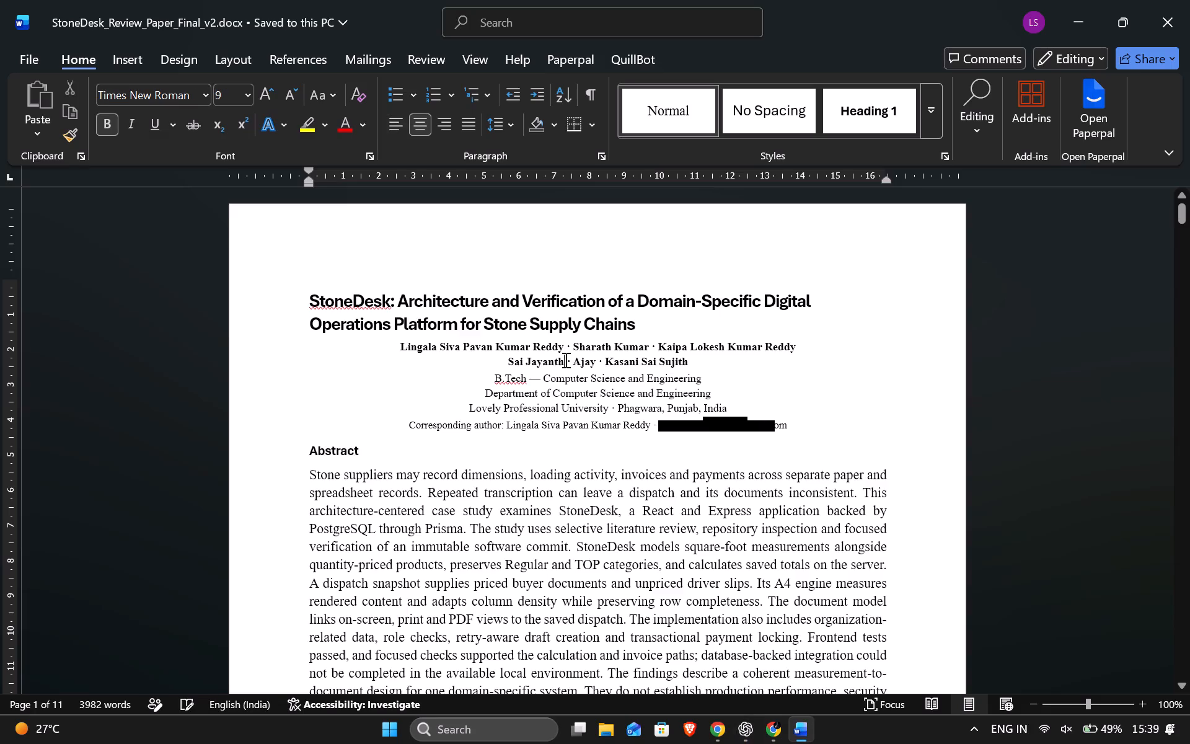
pyautogui.click(371, 390)
pyautogui.click(563, 369)
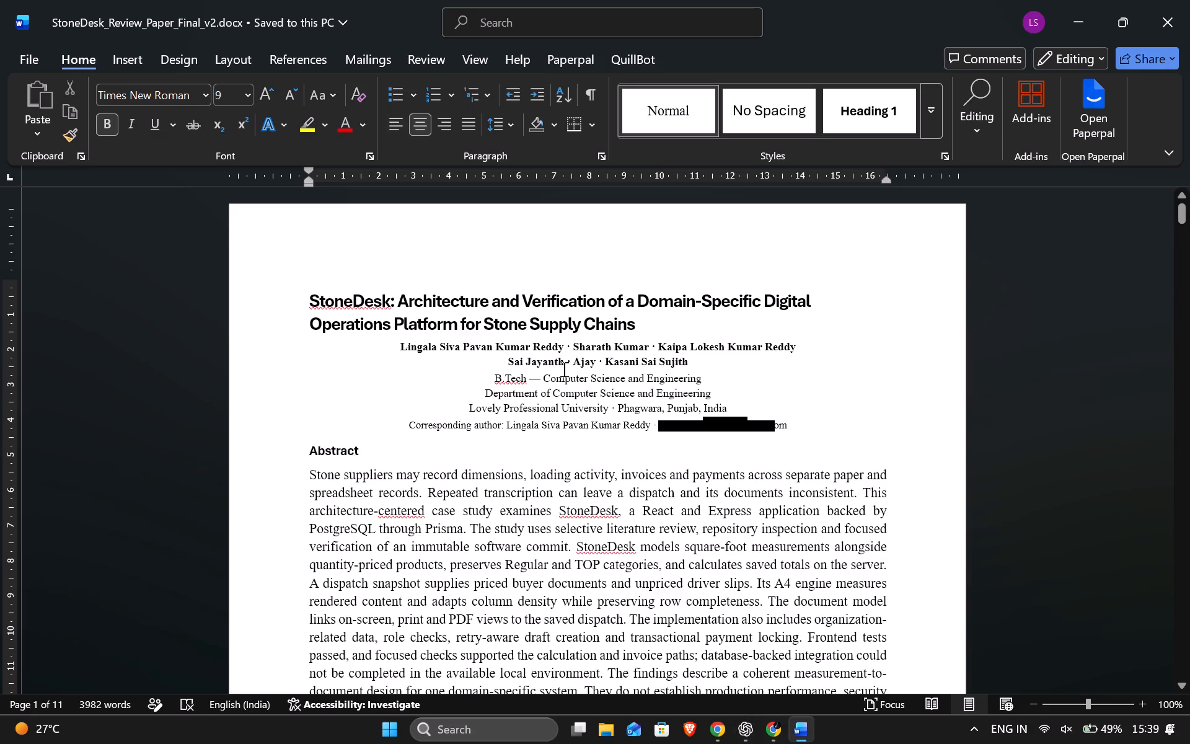
pyautogui.press('Left')
pyautogui.press('Left')
pyautogui.press('Left')
pyautogui.press('Left')
pyautogui.press('Left')
pyautogui.press('Left')
pyautogui.press('Left')
pyautogui.press('Left')
pyautogui.press('Left')
pyautogui.press('Left')
pyautogui.press('super+v')
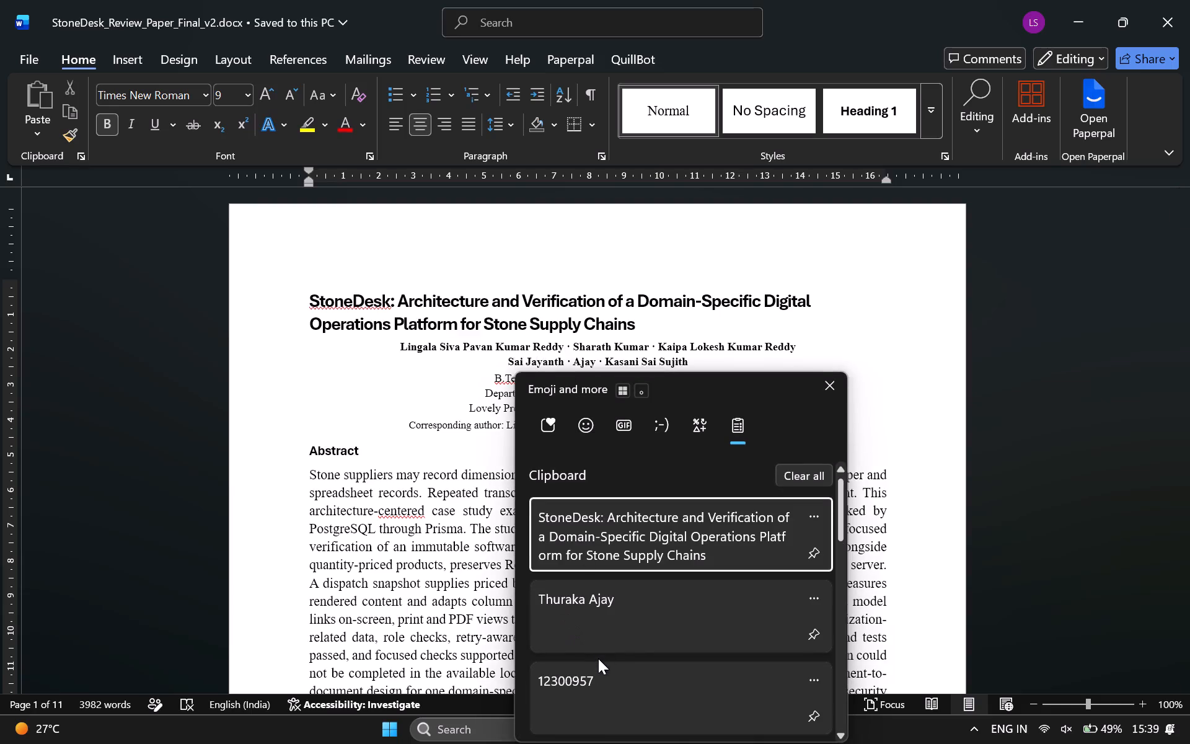
pyautogui.scroll(-2, 598, 658)
pyautogui.click(642, 645)
pyautogui.hotkey('ctrl', 'v')
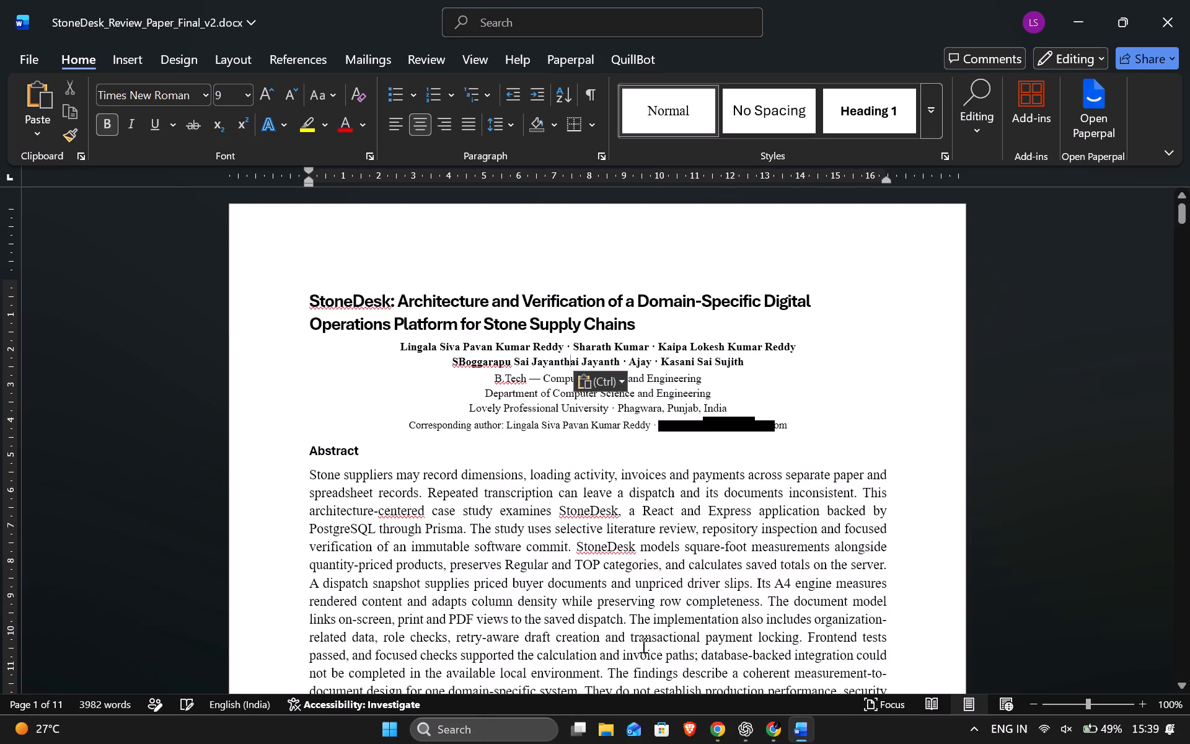
# Delete the leftover letters of the fourth author's short name after the inserted full name, keeping one space before the separator dot.
pyautogui.press('Right')
pyautogui.press('Right')
pyautogui.press('BackSpace')
pyautogui.press('BackSpace')
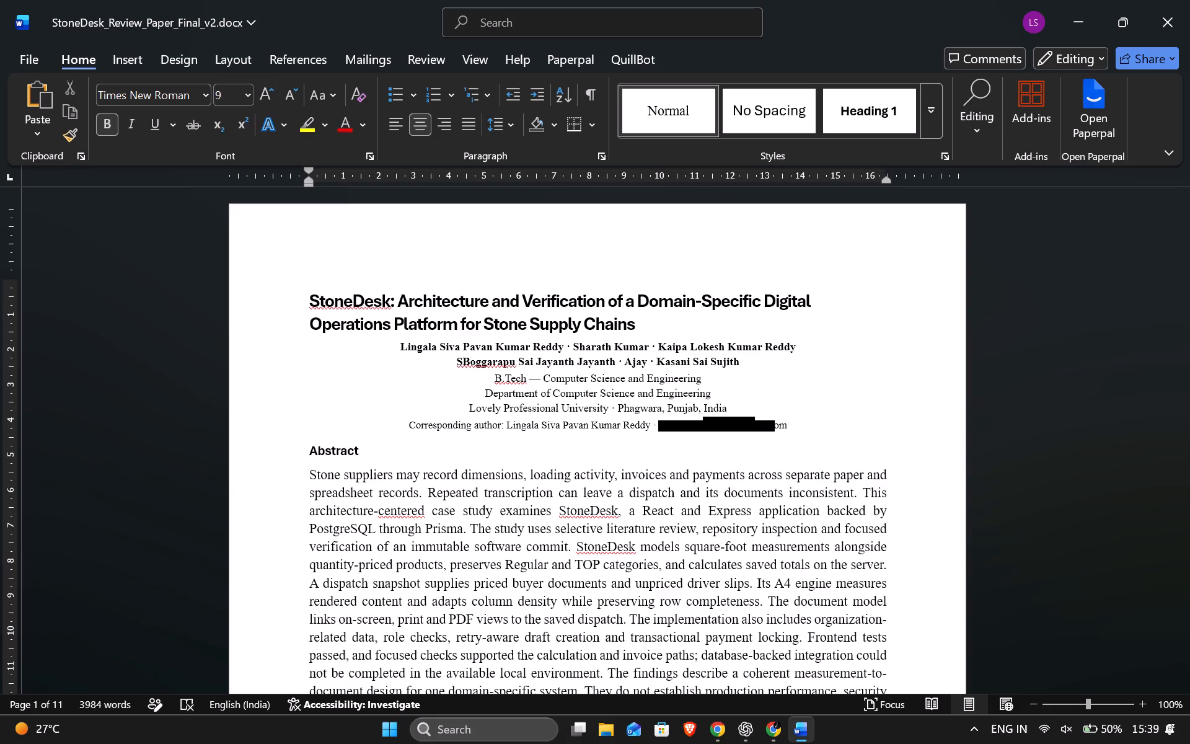
pyautogui.press('Delete')
pyautogui.press('Delete')
pyautogui.press('Delete')
pyautogui.press('Delete')
pyautogui.press('Delete')
pyautogui.press('Delete')
pyautogui.press('Delete')
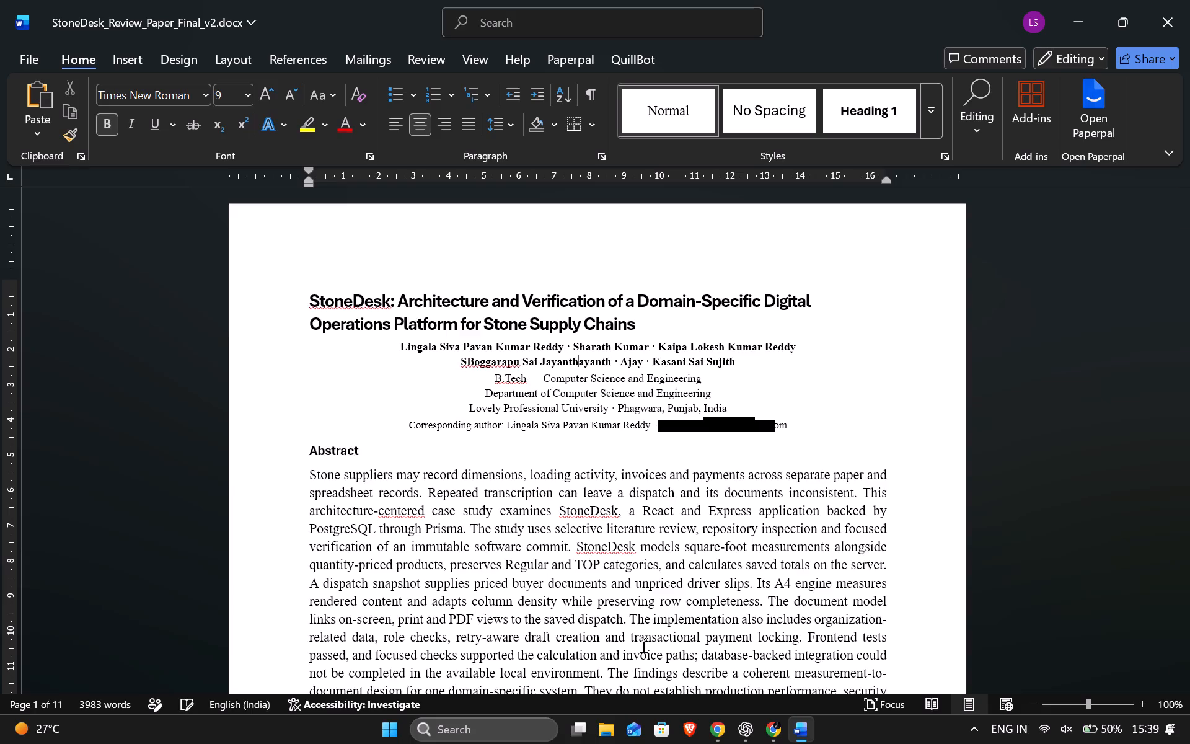
pyautogui.press('Delete')
pyautogui.press('Delete')
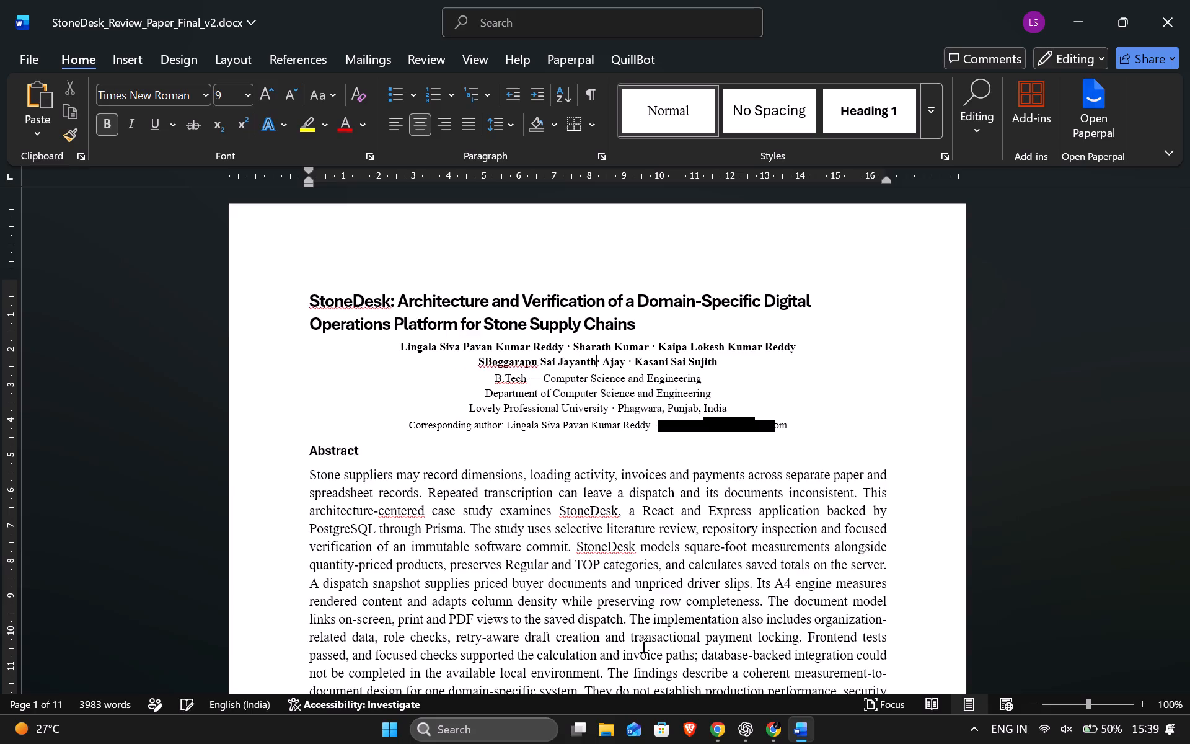
pyautogui.press('space')
# Delete the stray letter S in front of the fourth author's full name on the second author line.
pyautogui.press('Left')
pyautogui.press('Left')
pyautogui.press('Left')
pyautogui.press('Left')
pyautogui.press('Left')
pyautogui.press('Left')
pyautogui.press('Left')
pyautogui.press('Left')
pyautogui.press('Left')
pyautogui.press('Left')
pyautogui.press('Left')
pyautogui.press('Left')
pyautogui.press('Left')
pyautogui.press('Left')
pyautogui.press('Left')
pyautogui.press('Left')
pyautogui.press('Left')
pyautogui.press('Left')
pyautogui.press('Left')
pyautogui.press('Left')
pyautogui.press('Left')
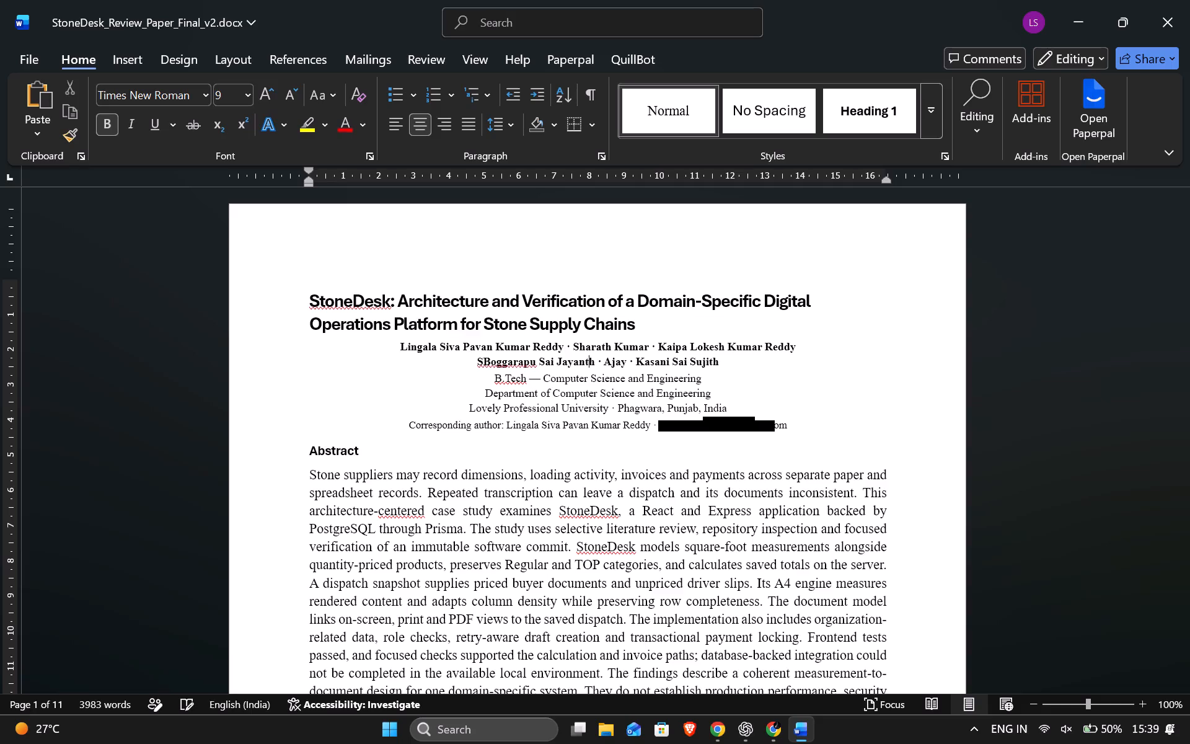
pyautogui.press('Right')
pyautogui.press('BackSpace')
# Insert the fifth author's full name from the clipboard history directly before the short name in the second author line.
pyautogui.press('Right')
pyautogui.press('Right')
pyautogui.press('Right')
pyautogui.press('Right')
pyautogui.press('Right')
pyautogui.press('Right')
pyautogui.press('Right')
pyautogui.press('Right')
pyautogui.press('Right')
pyautogui.press('Right')
pyautogui.press('Right')
pyautogui.press('Right')
pyautogui.press('Right')
pyautogui.press('Right')
pyautogui.press('Right')
pyautogui.press('Right')
pyautogui.press('Right')
pyautogui.press('Right')
pyautogui.press('Right')
pyautogui.press('Right')
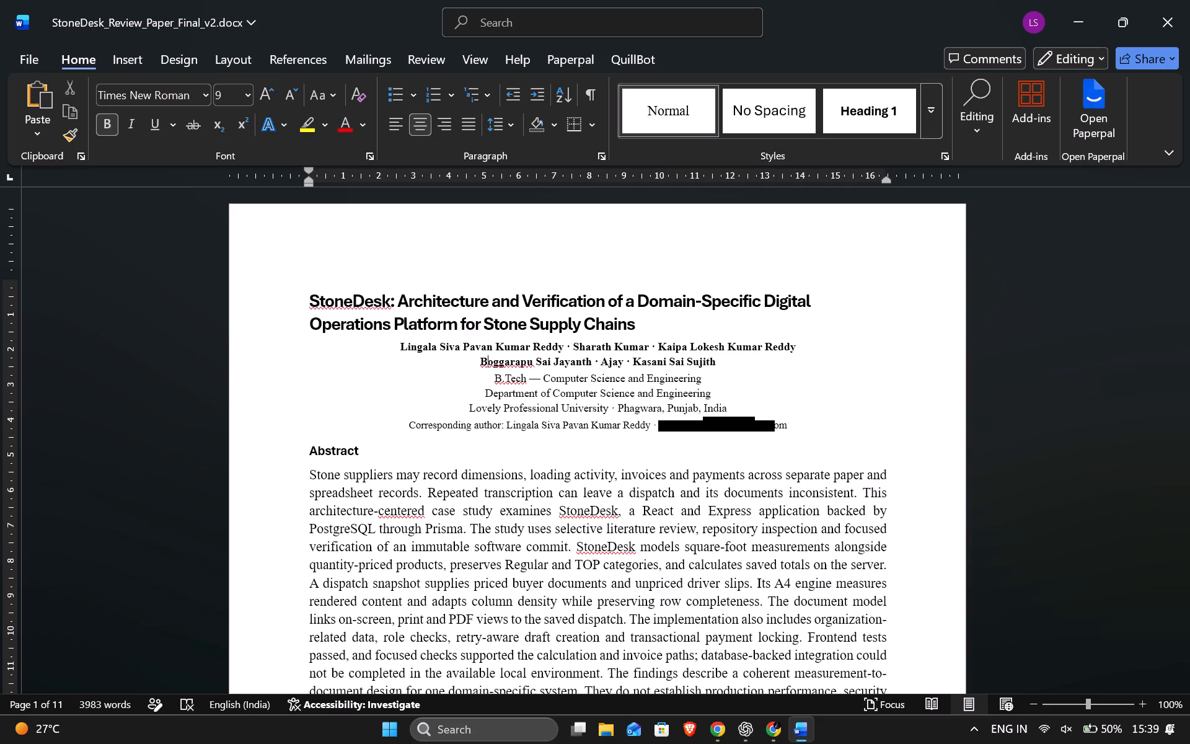
pyautogui.press('Right')
pyautogui.press('super+v')
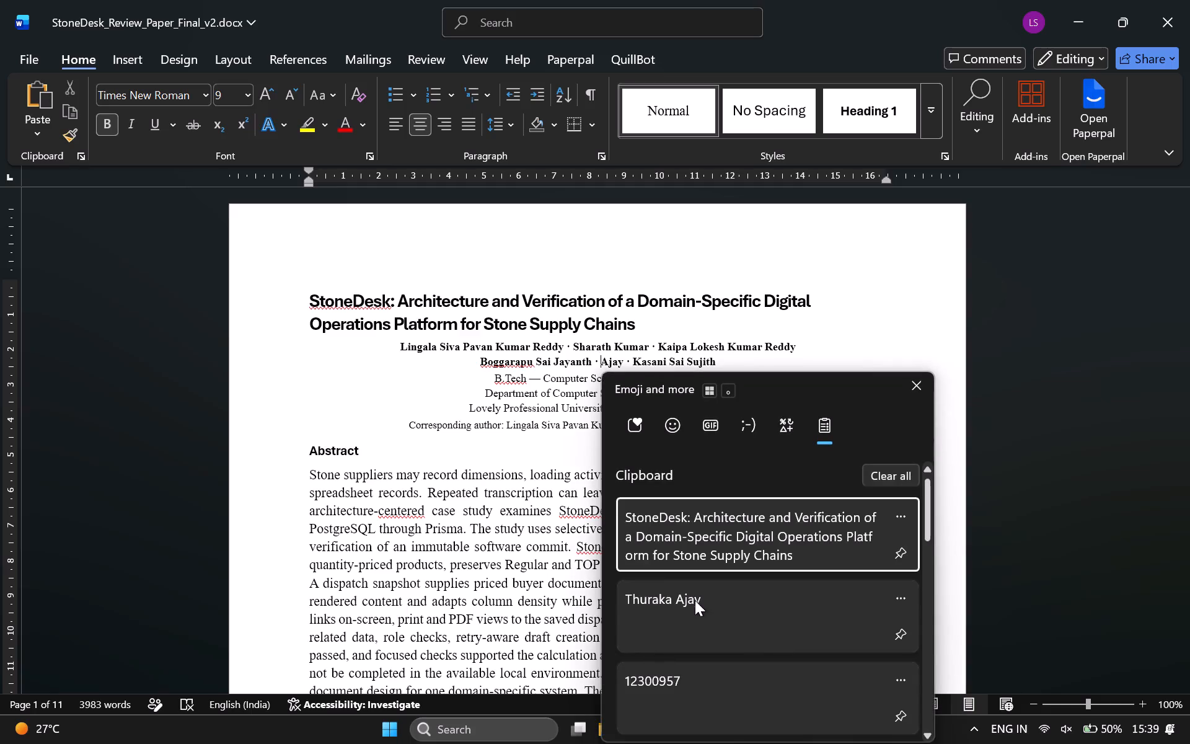
pyautogui.click(695, 600)
pyautogui.hotkey('ctrl', 'v')
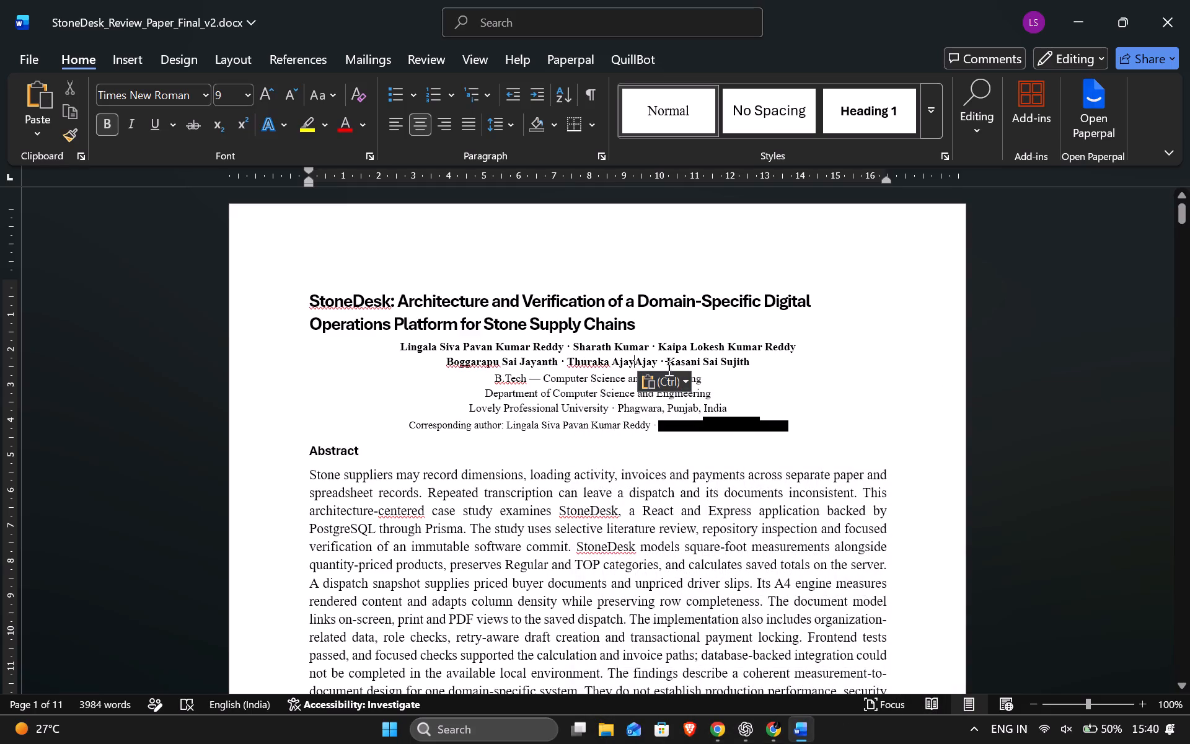
# Remove the duplicated short name after the fifth author's full name, leaving the full name spelled completely before the separator.
pyautogui.click(656, 365)
pyautogui.press('BackSpace')
pyautogui.press('BackSpace')
pyautogui.press('BackSpace')
pyautogui.press('BackSpace')
pyautogui.press('BackSpace')
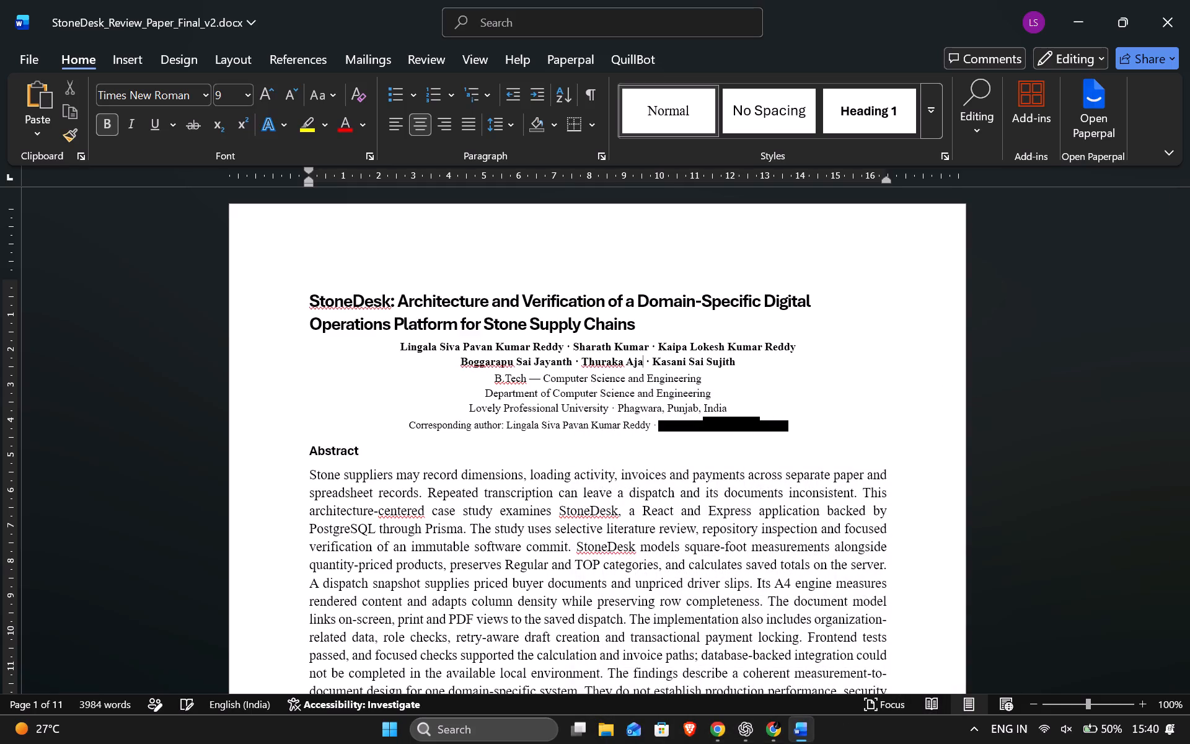
pyautogui.press('y')
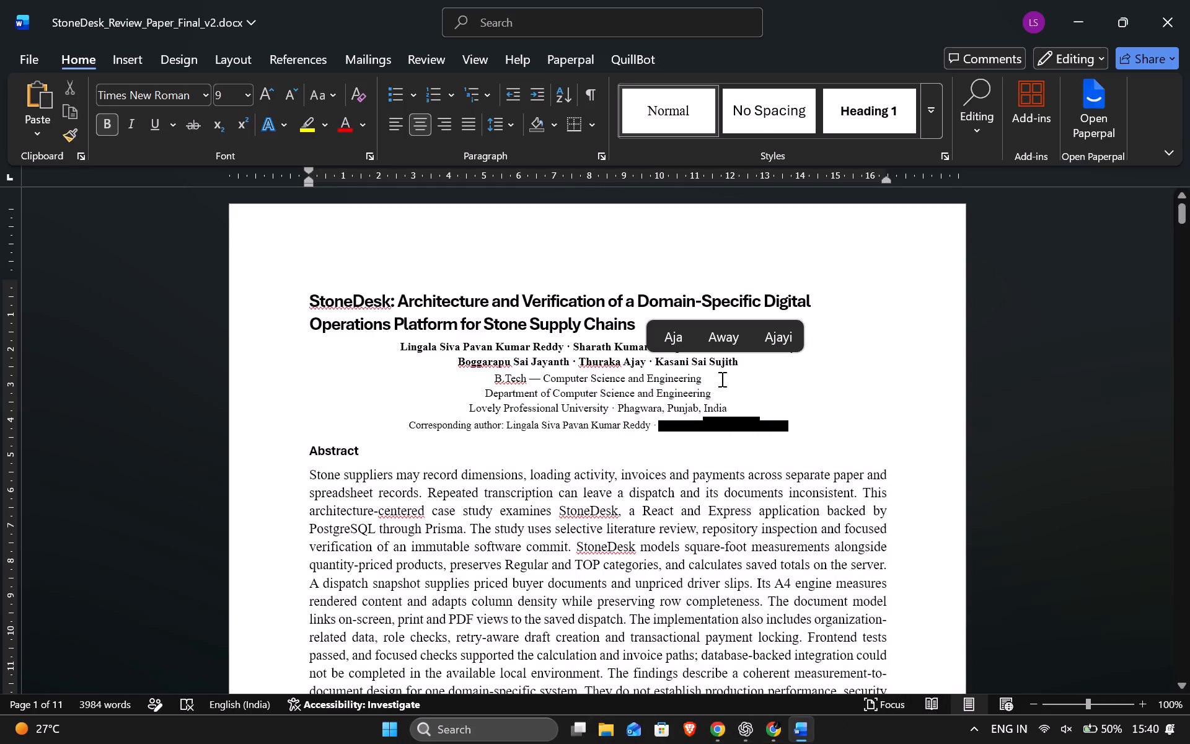
pyautogui.click(753, 396)
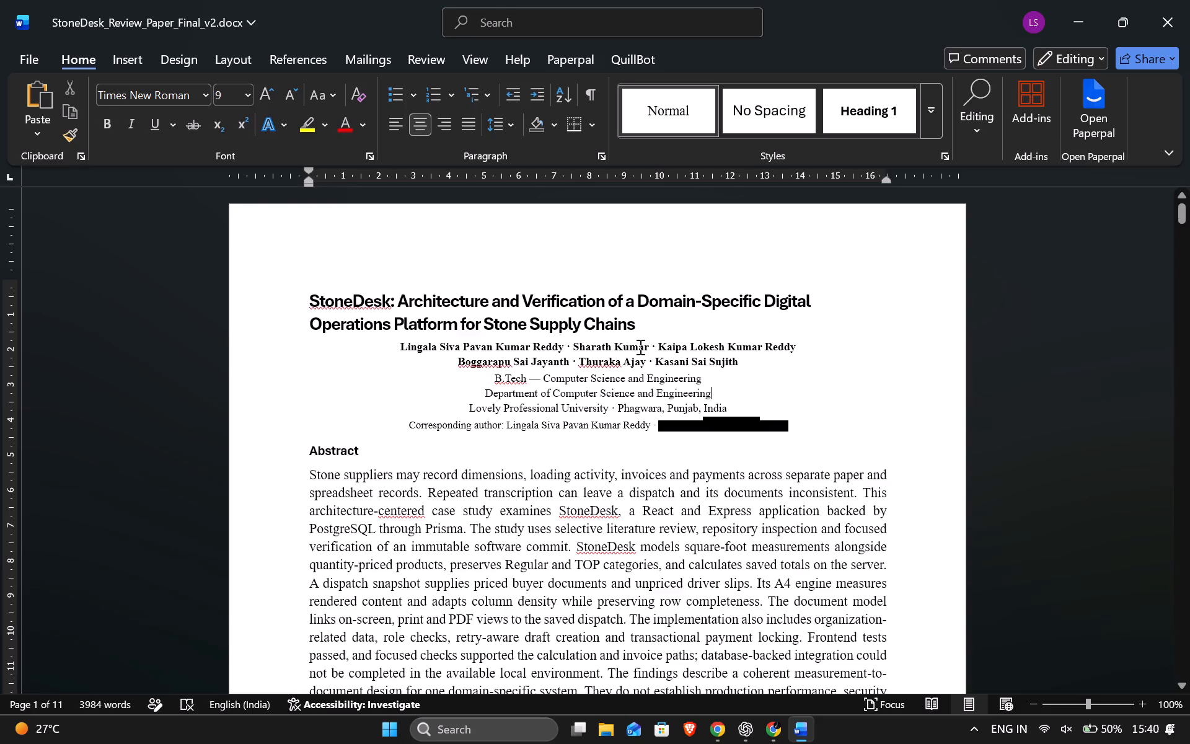
# Move the second author's name together with its following separator dot to the end of the first author line.
pyautogui.click(575, 343)
pyautogui.moveTo(575, 343); pyautogui.dragTo(637, 342)
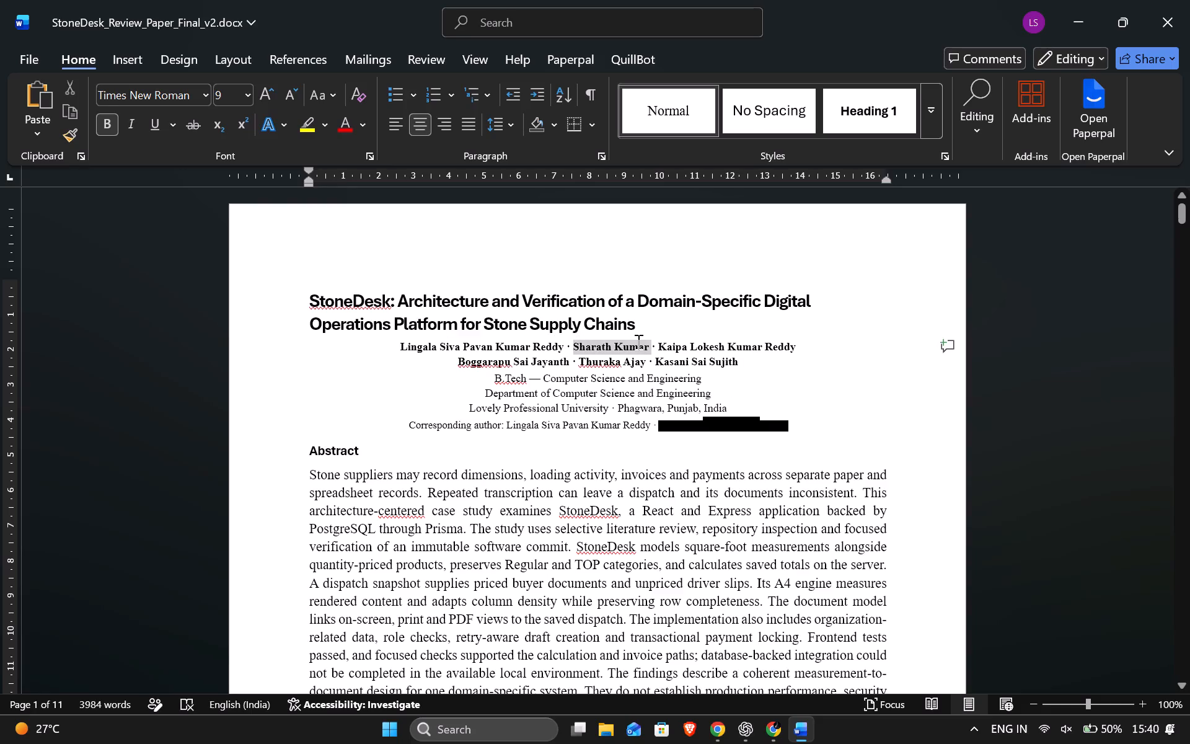
pyautogui.moveTo(637, 342); pyautogui.dragTo(658, 344)
pyautogui.moveTo(643, 342); pyautogui.dragTo(793, 353)
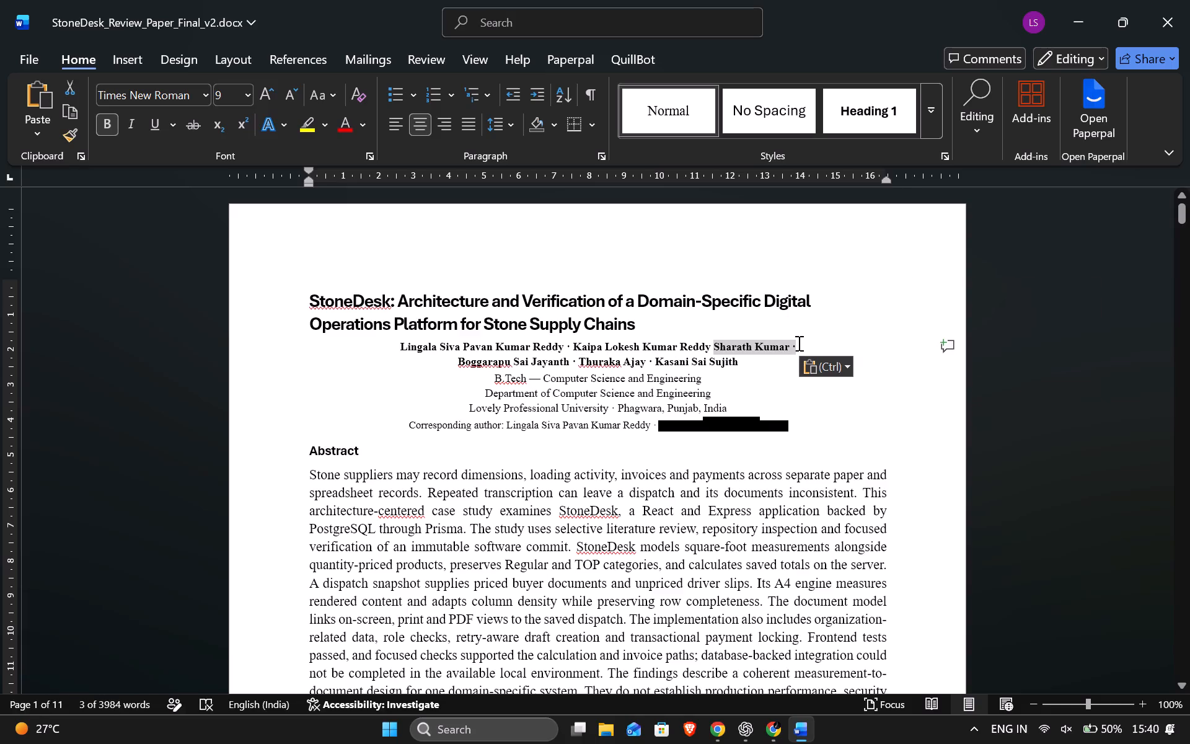
# Move the separator dot from the end of the first author line to between its last two names.
pyautogui.click(798, 343)
pyautogui.moveTo(798, 343); pyautogui.dragTo(790, 342)
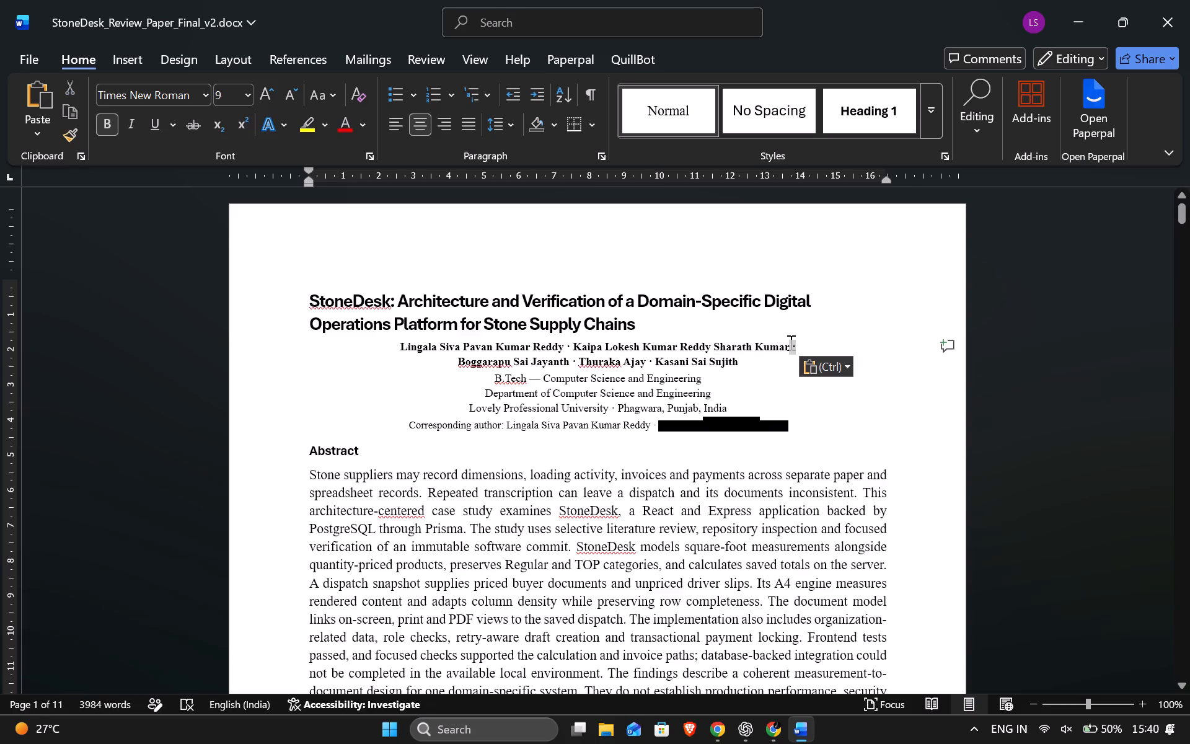
pyautogui.moveTo(790, 342); pyautogui.dragTo(791, 342)
pyautogui.moveTo(795, 345); pyautogui.dragTo(702, 335)
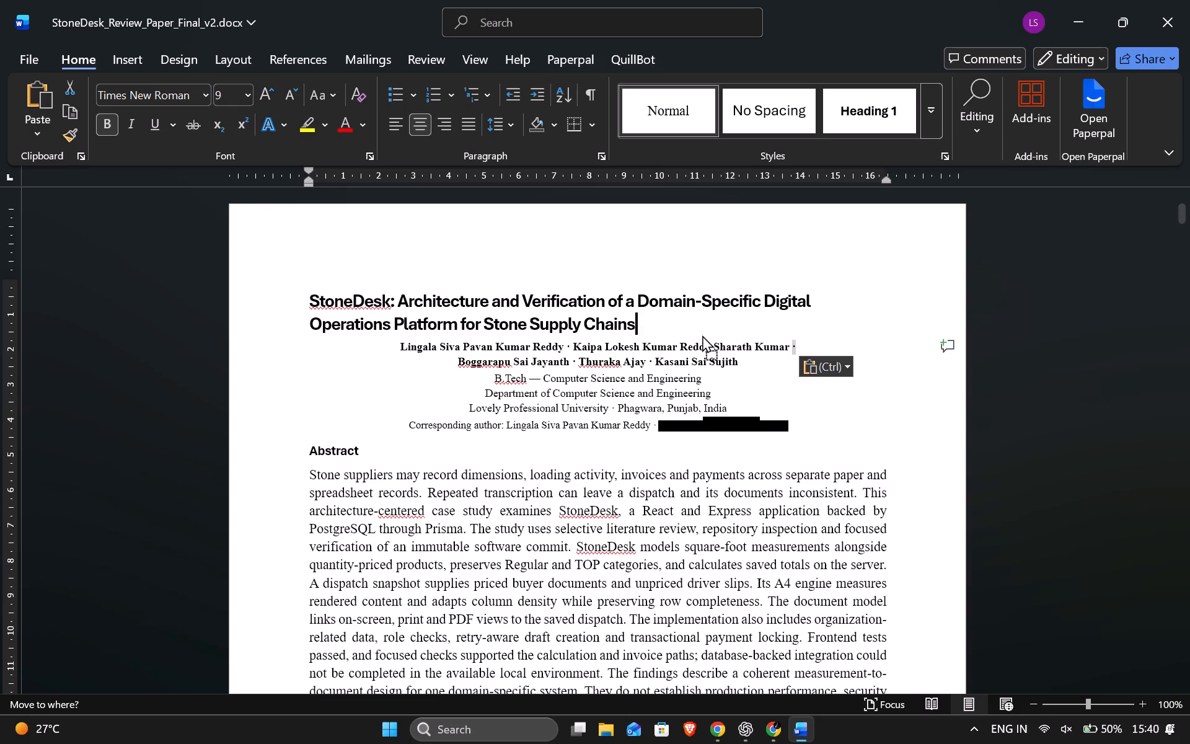
pyautogui.moveTo(702, 335); pyautogui.dragTo(715, 351)
pyautogui.moveTo(715, 351); pyautogui.dragTo(713, 350)
pyautogui.click(840, 348)
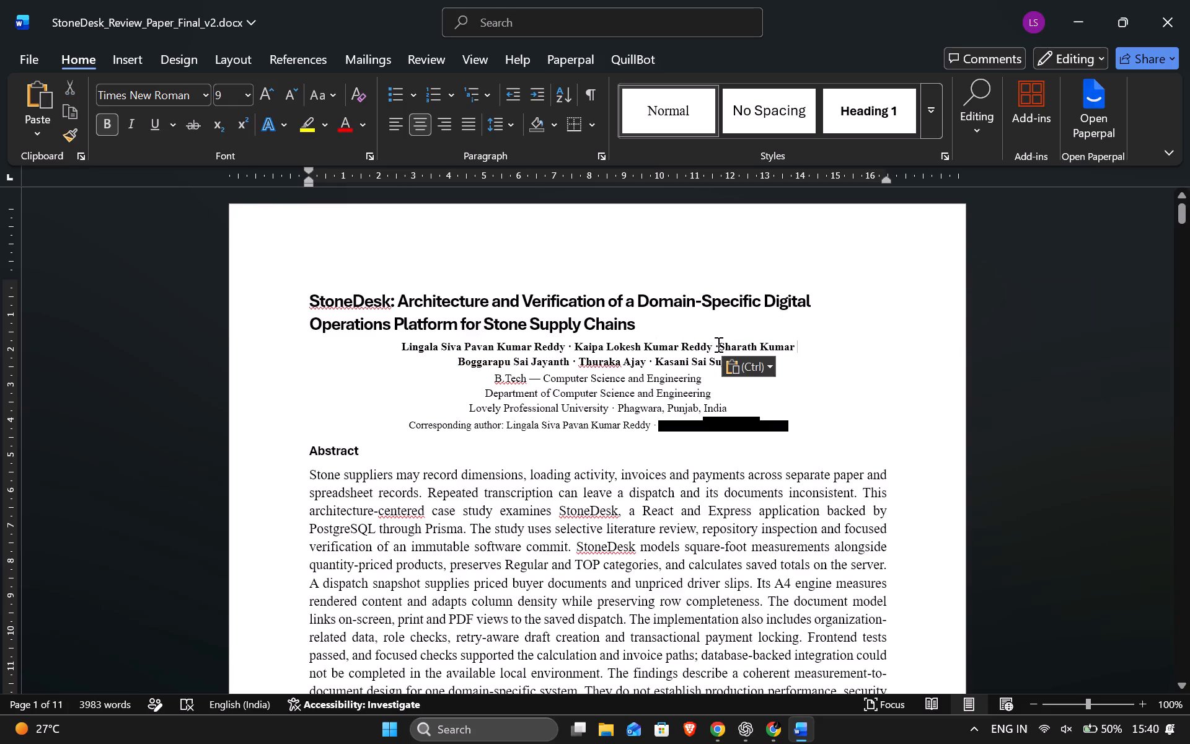
# Add the missing family name before the last author's given names in the first author line, after a separating space.
pyautogui.click(717, 344)
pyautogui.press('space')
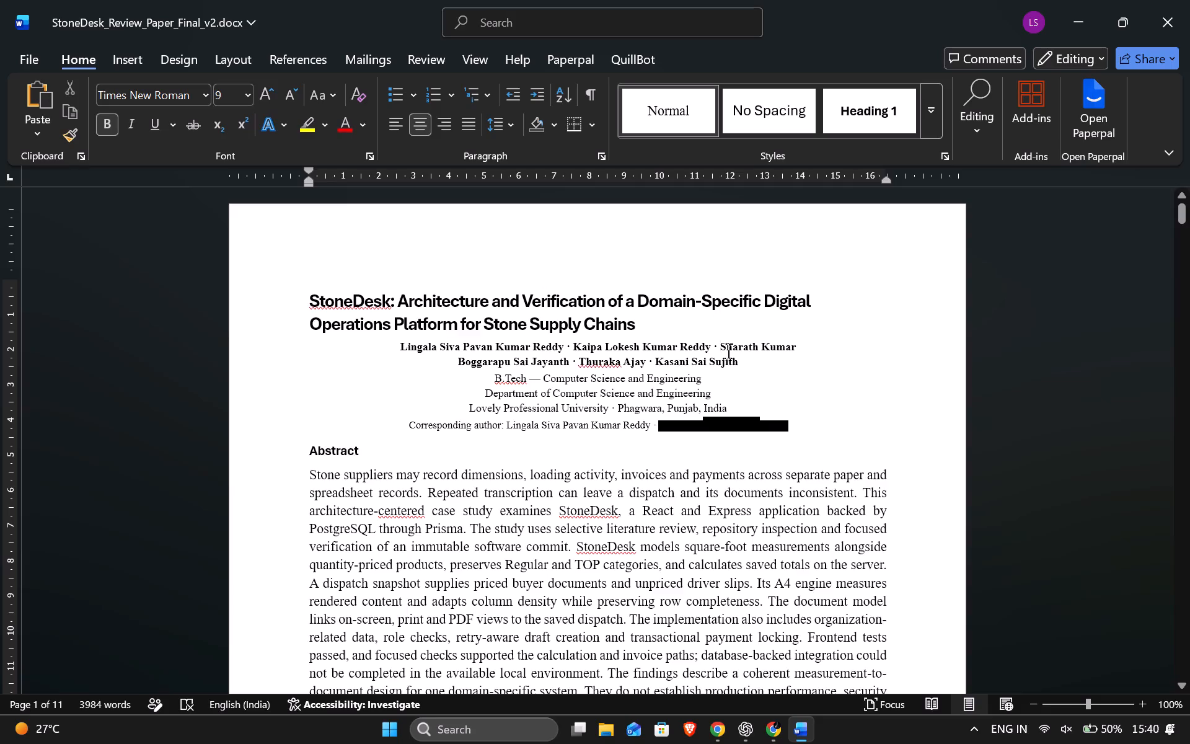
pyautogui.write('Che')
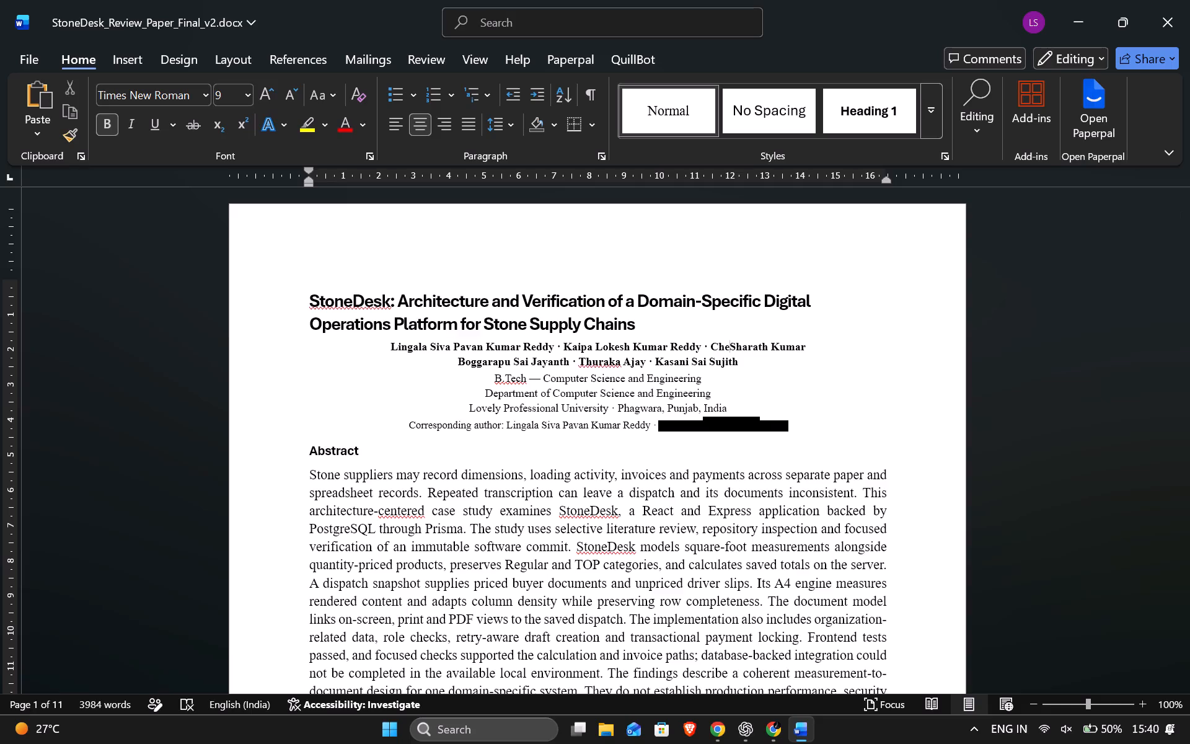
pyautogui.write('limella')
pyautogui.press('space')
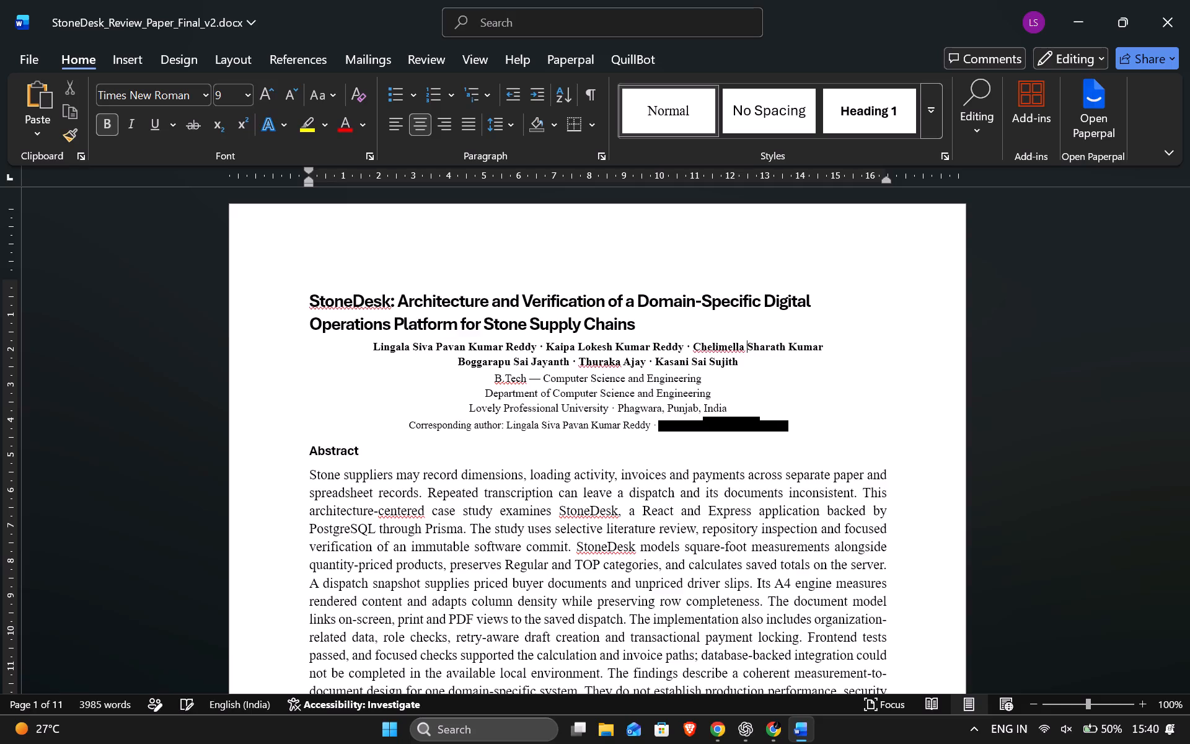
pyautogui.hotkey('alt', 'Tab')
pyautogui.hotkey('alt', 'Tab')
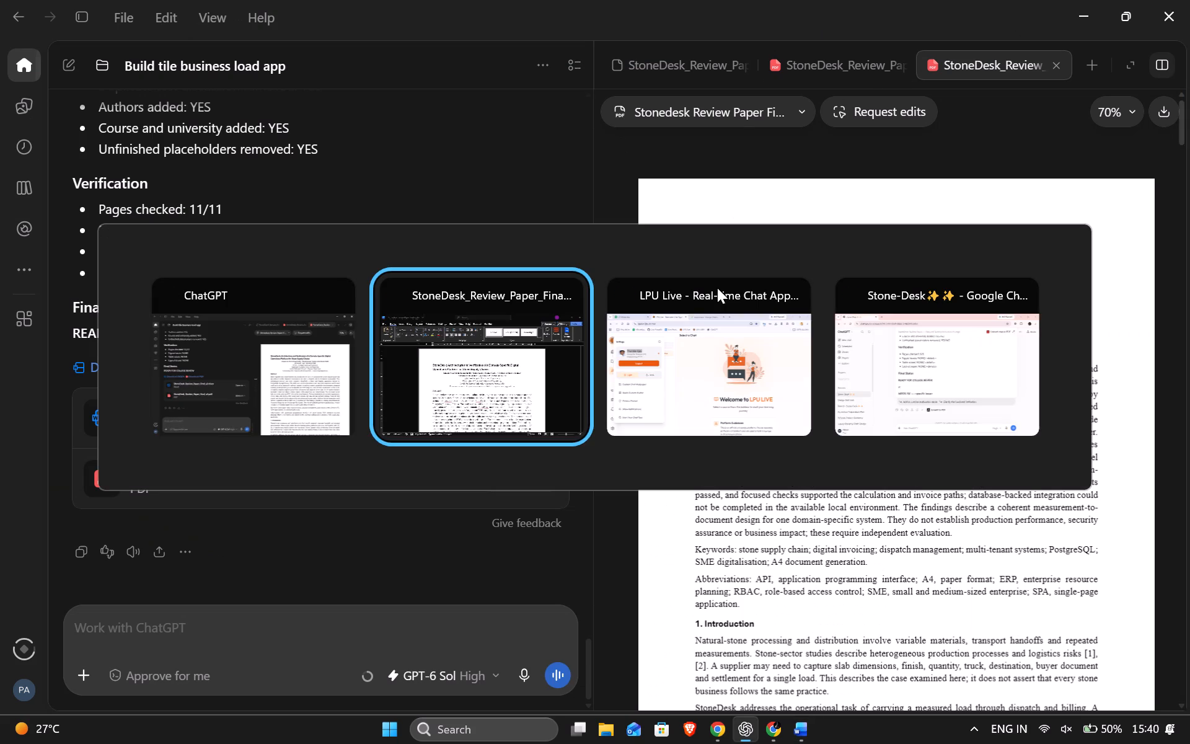
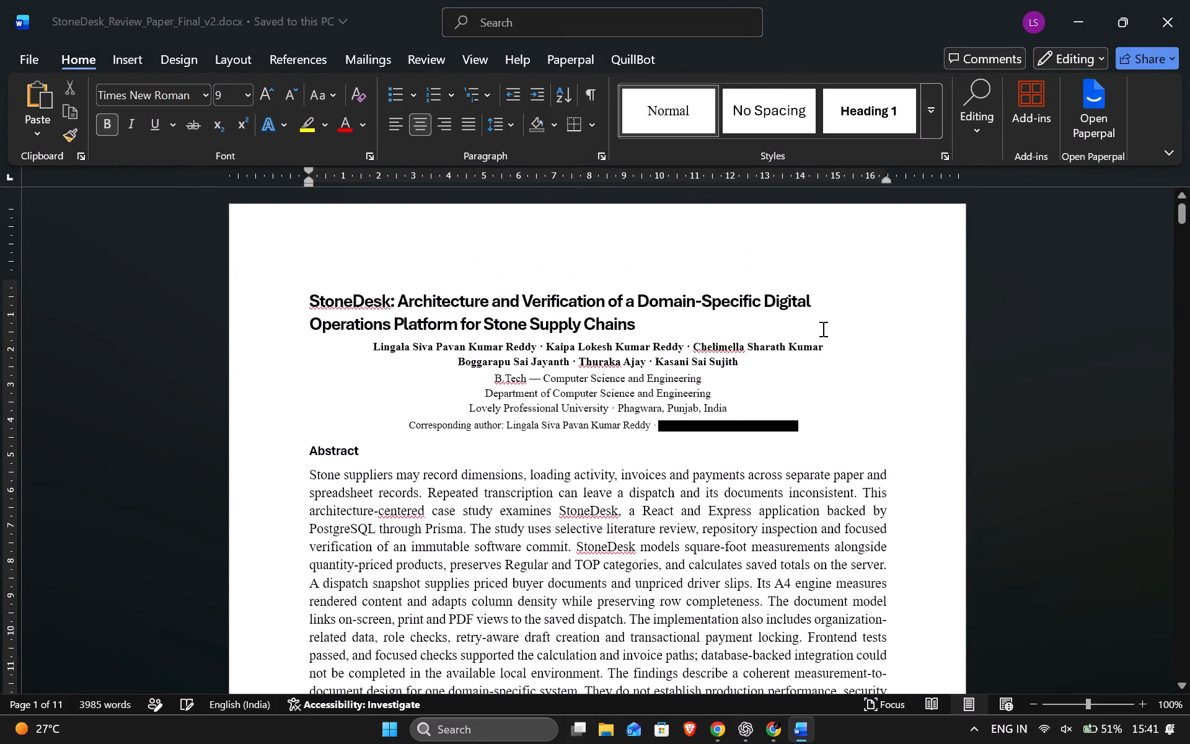
# Center the two-line paper title above the author names on the title page.
pyautogui.moveTo(644, 322); pyautogui.dragTo(301, 309)
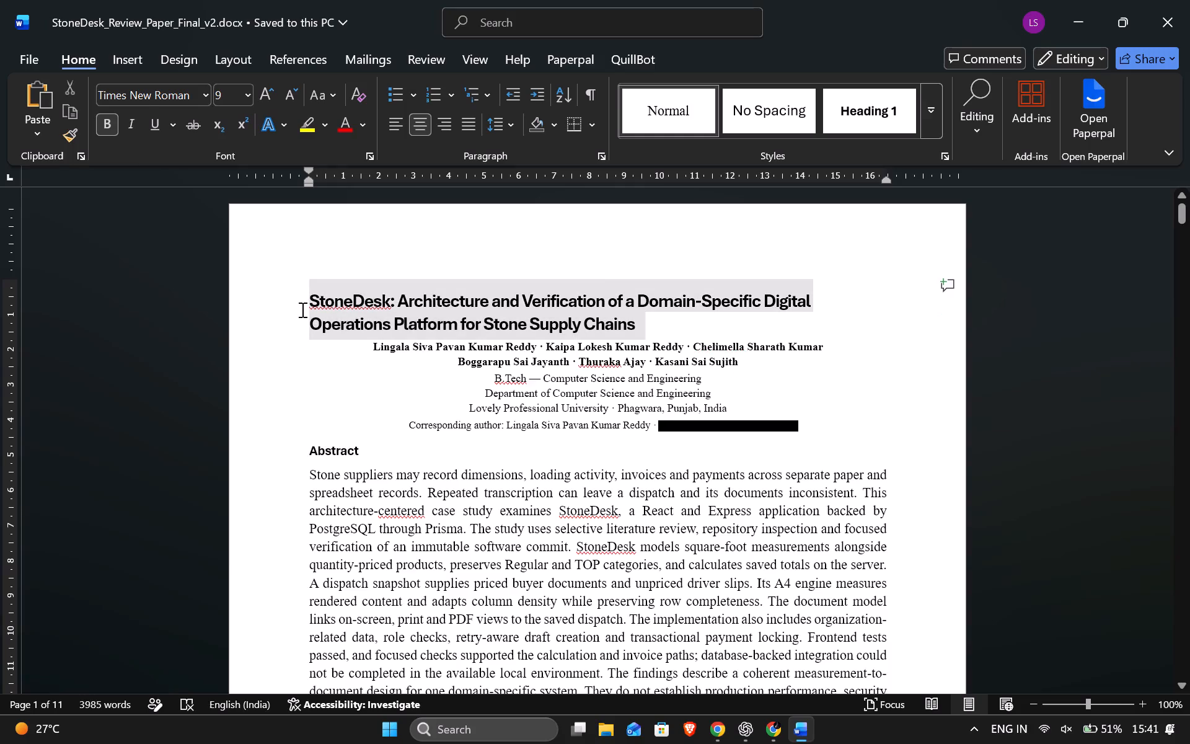
pyautogui.moveTo(301, 309); pyautogui.dragTo(301, 308)
pyautogui.click(418, 123)
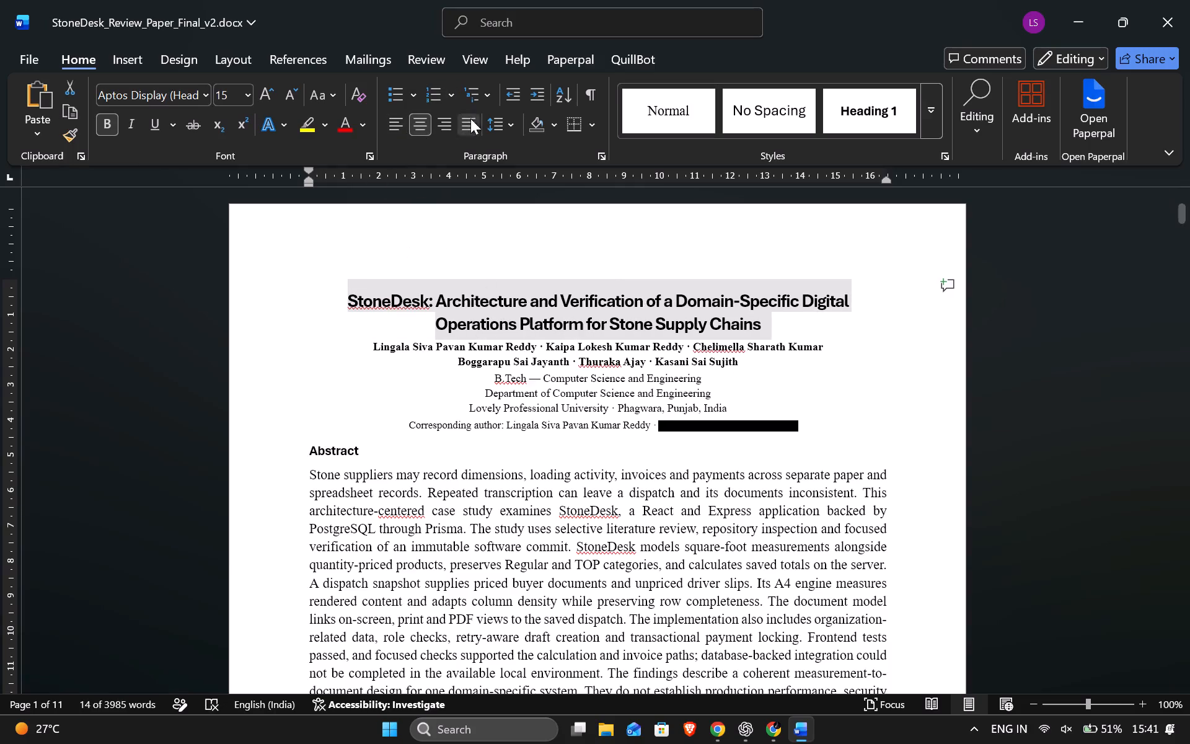
# Increase the two-line paper title's font size to 16 and save the document.
pyautogui.click(277, 91)
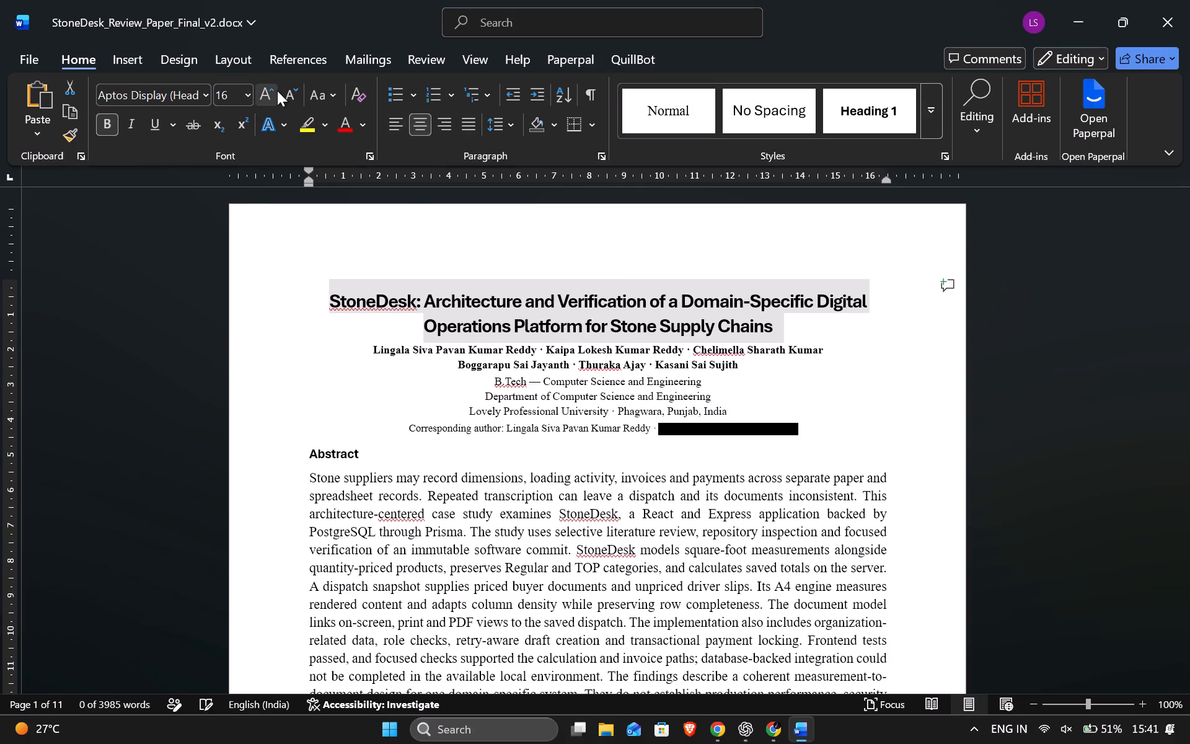
pyautogui.click(262, 250)
pyautogui.click(331, 415)
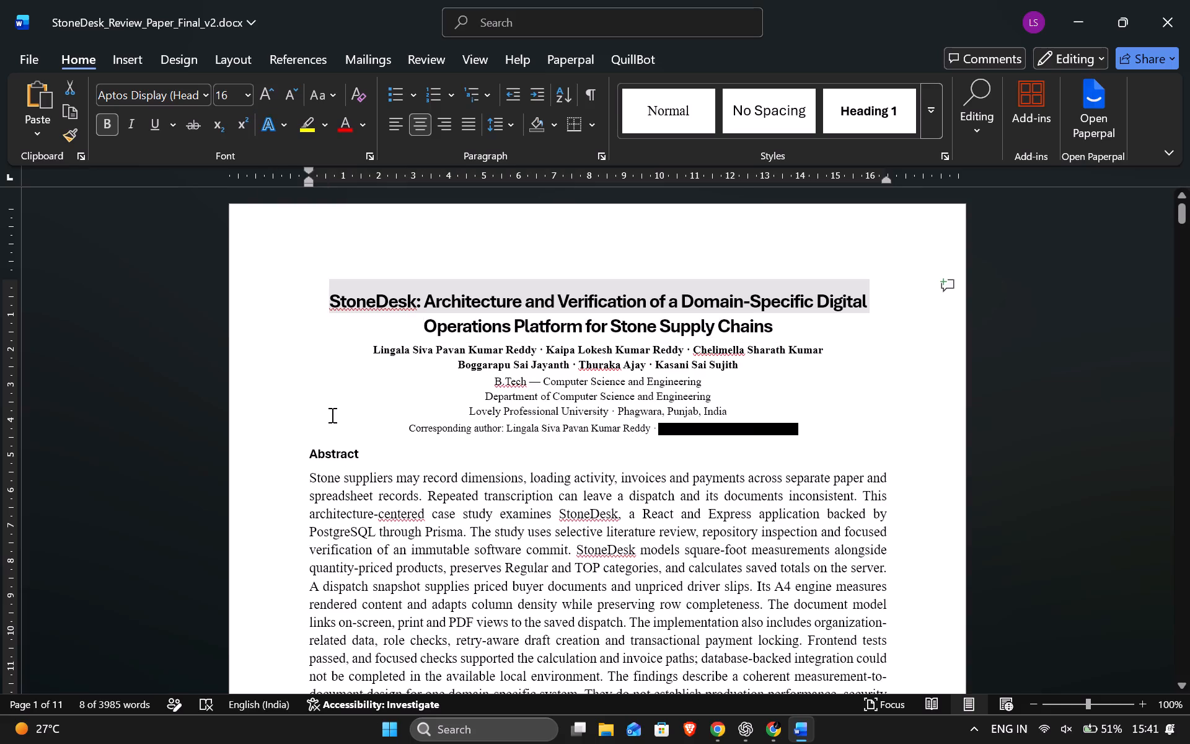
pyautogui.hotkey('ctrl', 's')
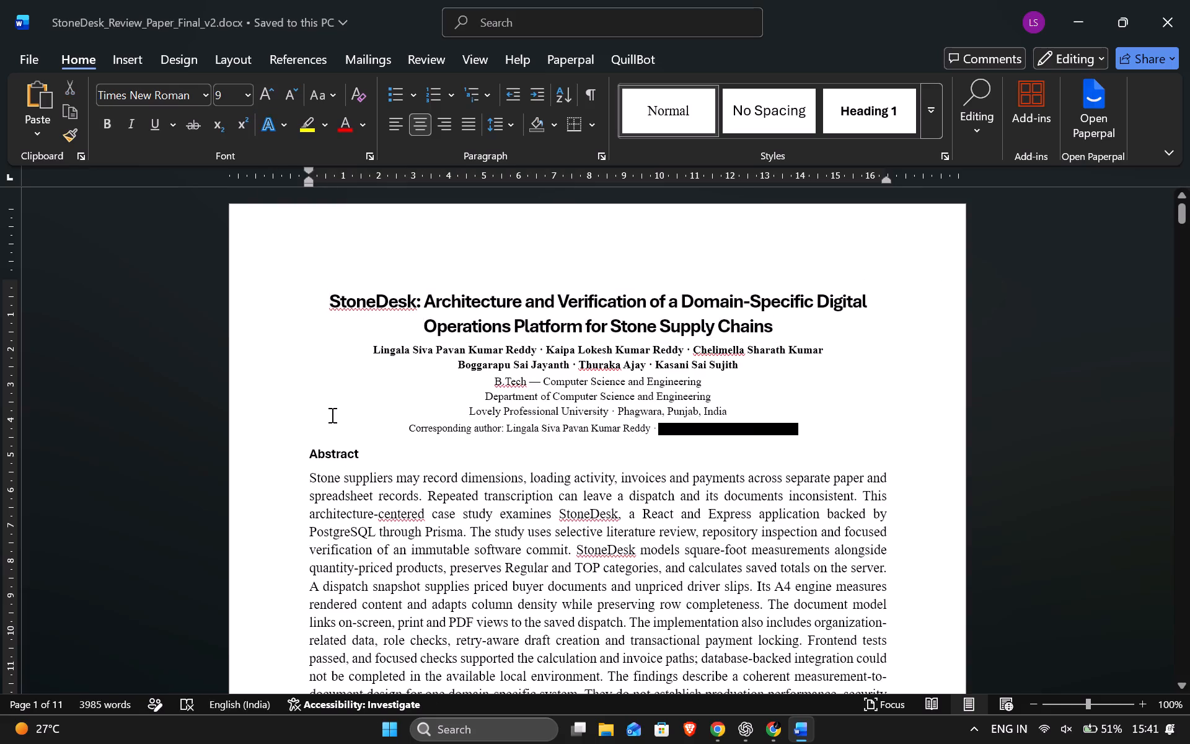
# Review the whole paper from the title page through the references, checking the layout of text, tables and figures.
pyautogui.scroll(-1, 404, 496)
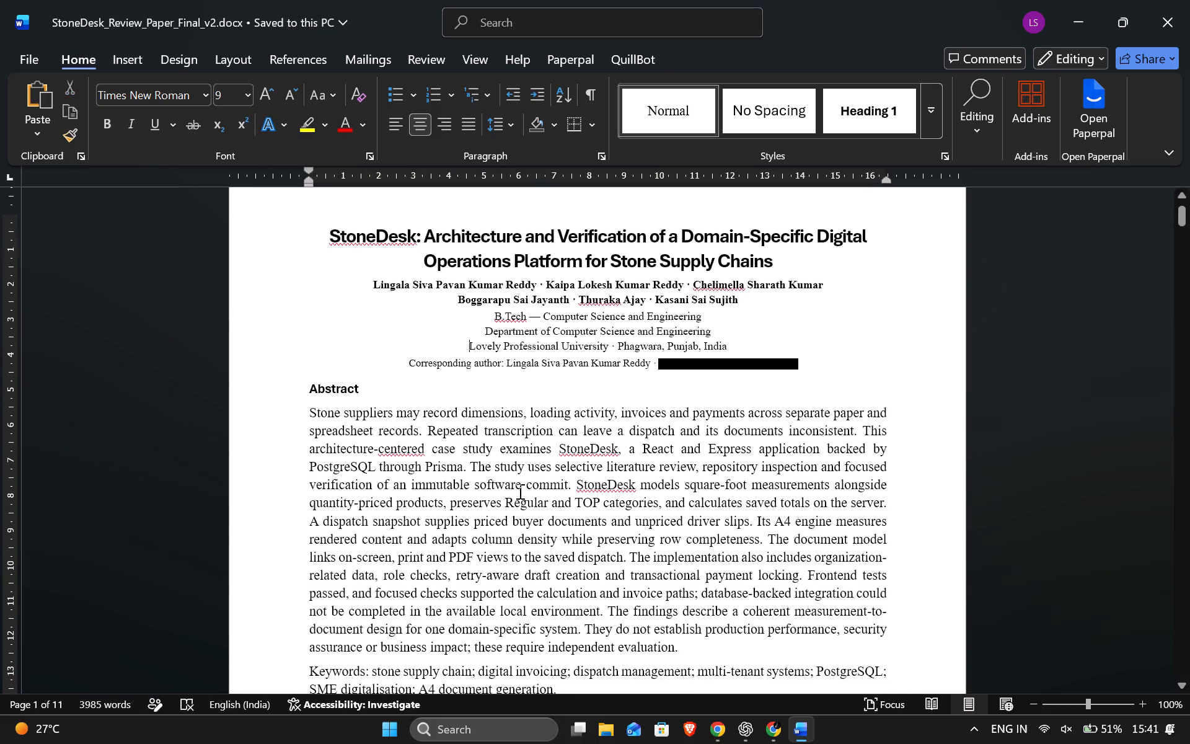
pyautogui.scroll(-1, 519, 491)
pyautogui.scroll(1, 519, 491)
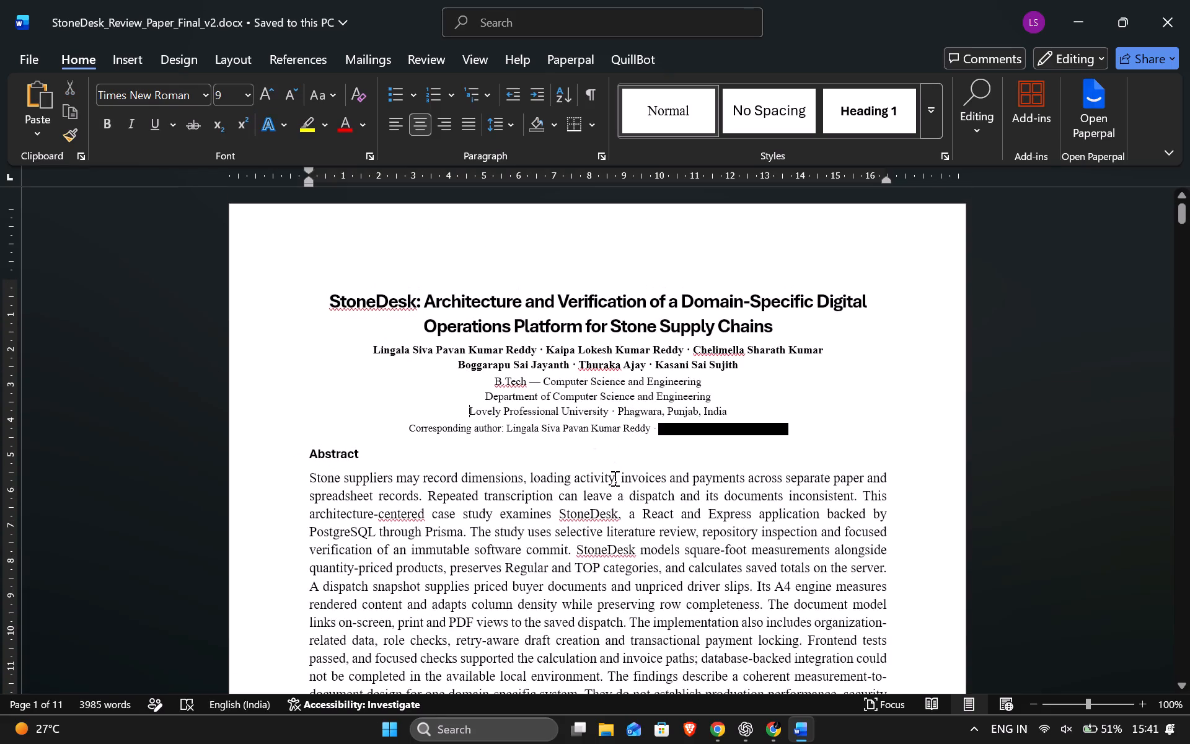
pyautogui.scroll(-5, 614, 478)
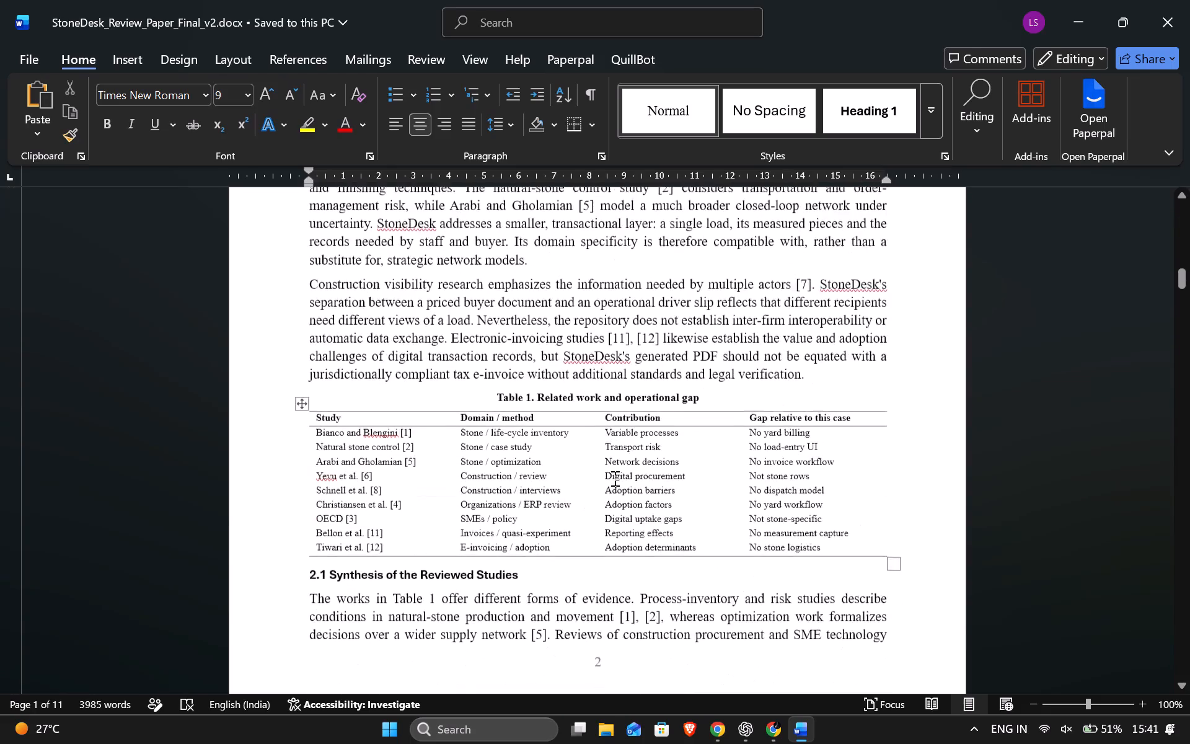
pyautogui.scroll(-20, 614, 478)
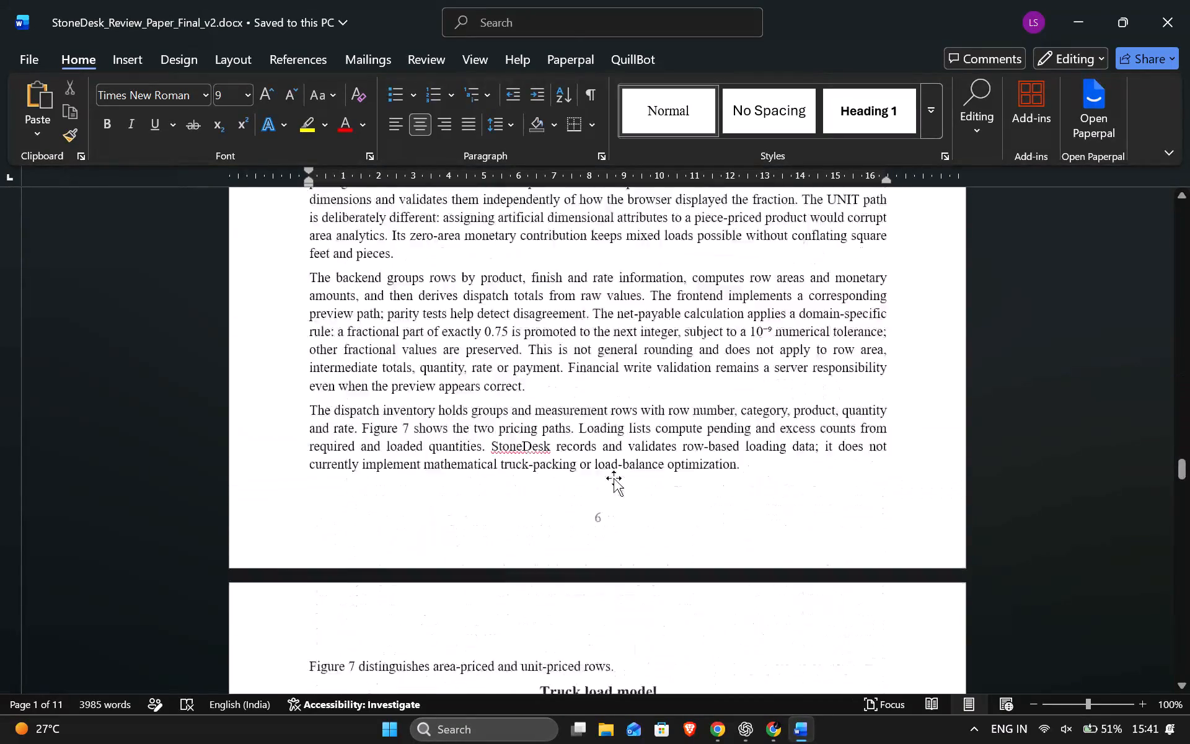
pyautogui.scroll(-18, 614, 478)
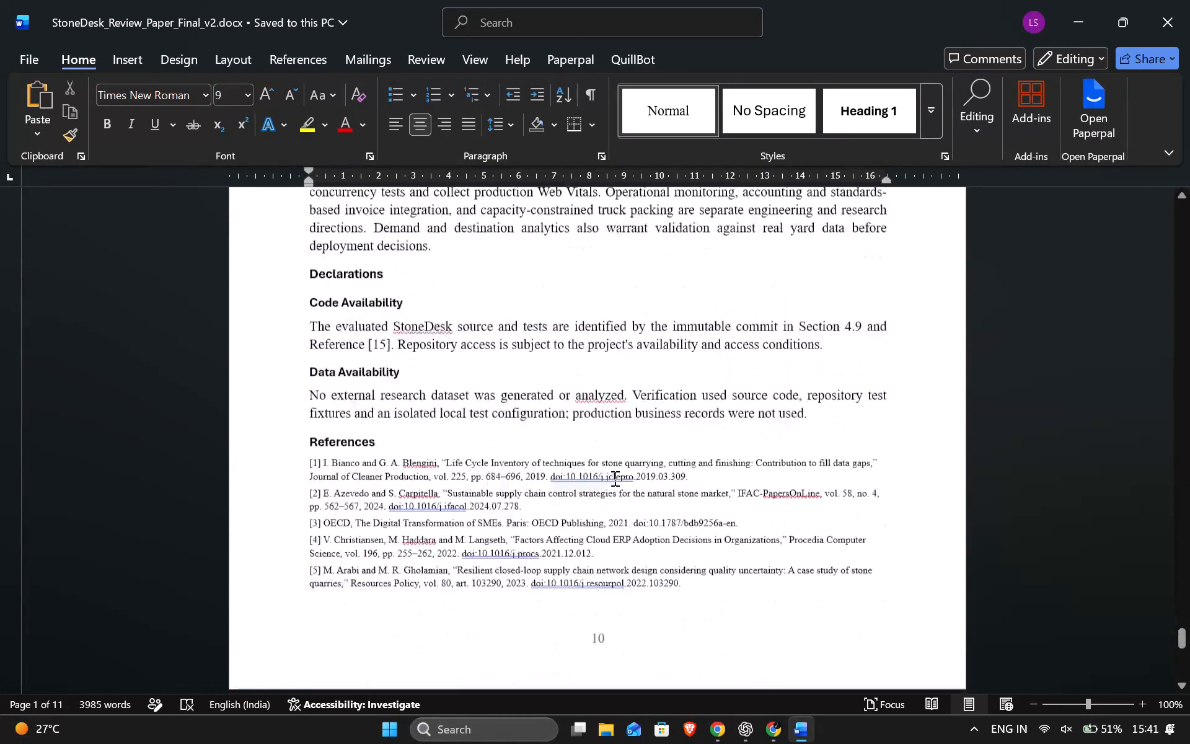
pyautogui.scroll(4, 614, 478)
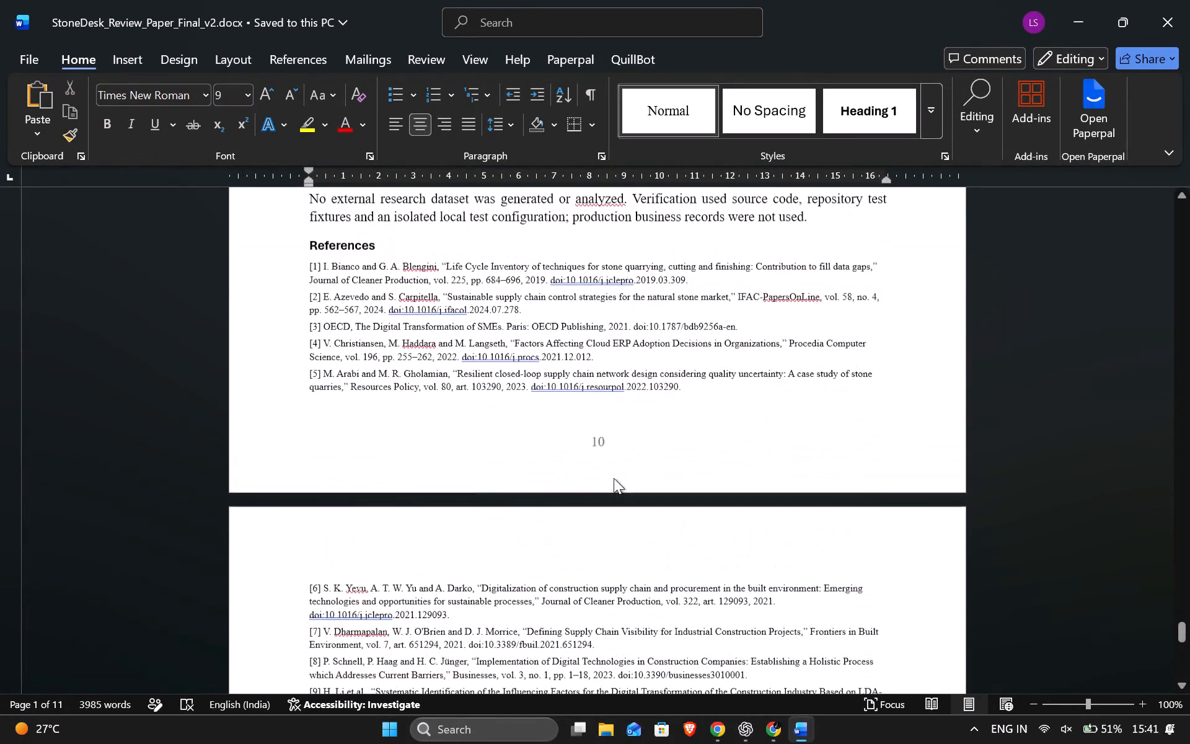
pyautogui.scroll(3, 604, 429)
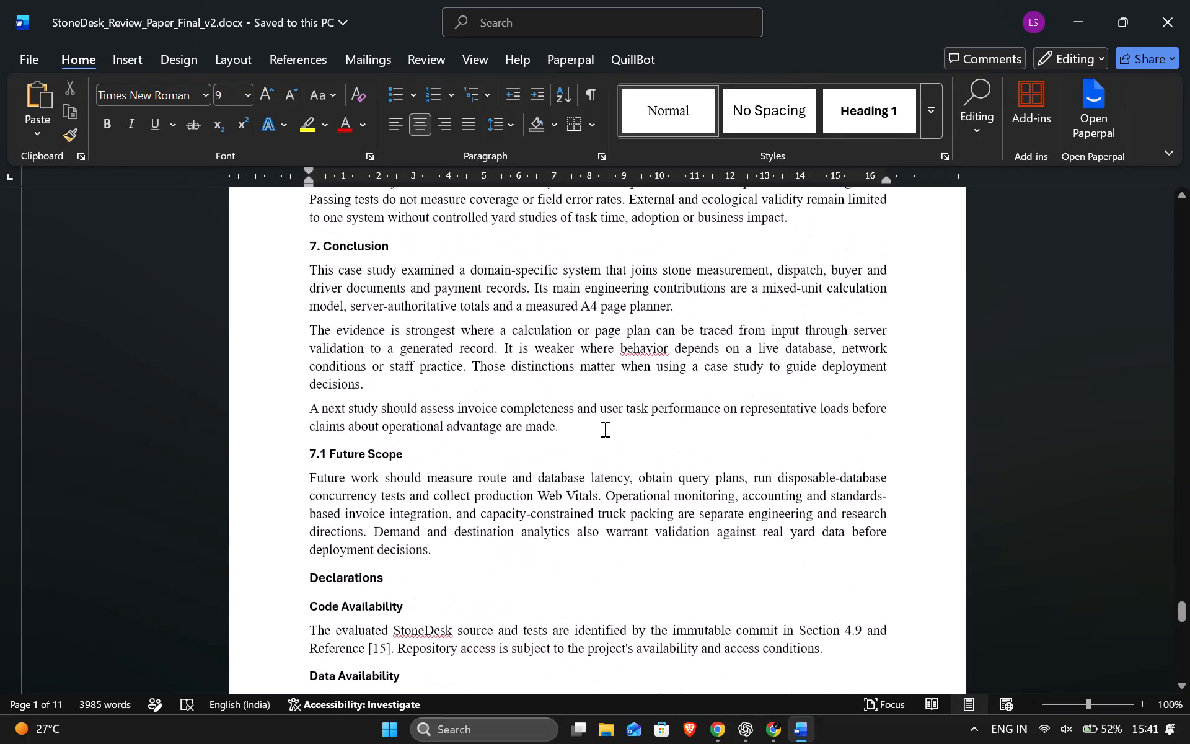
pyautogui.scroll(3, 633, 495)
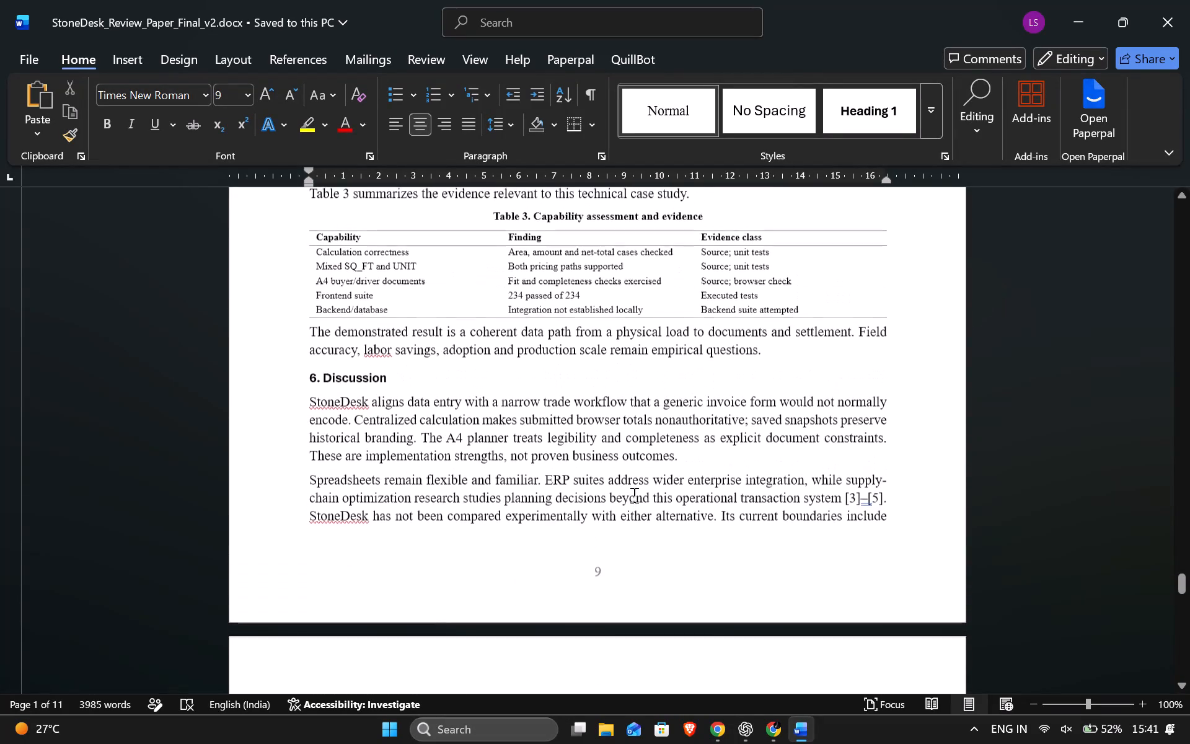
pyautogui.scroll(6, 633, 495)
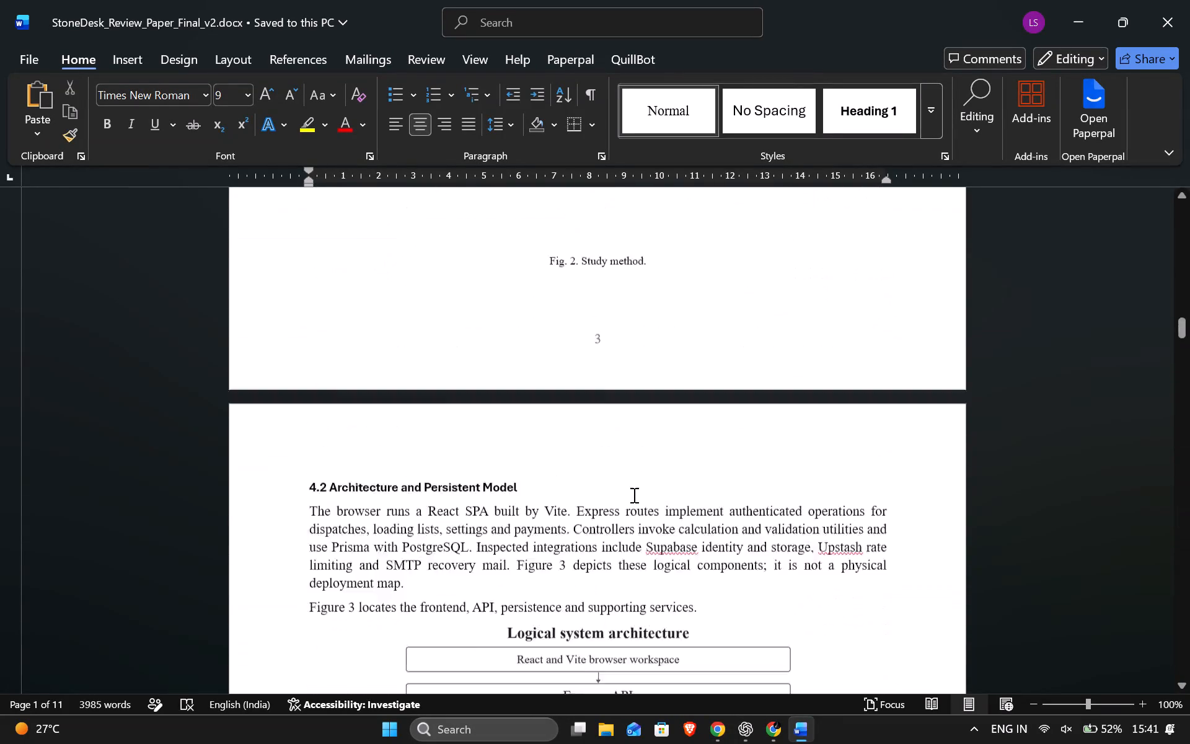
pyautogui.scroll(7, 633, 495)
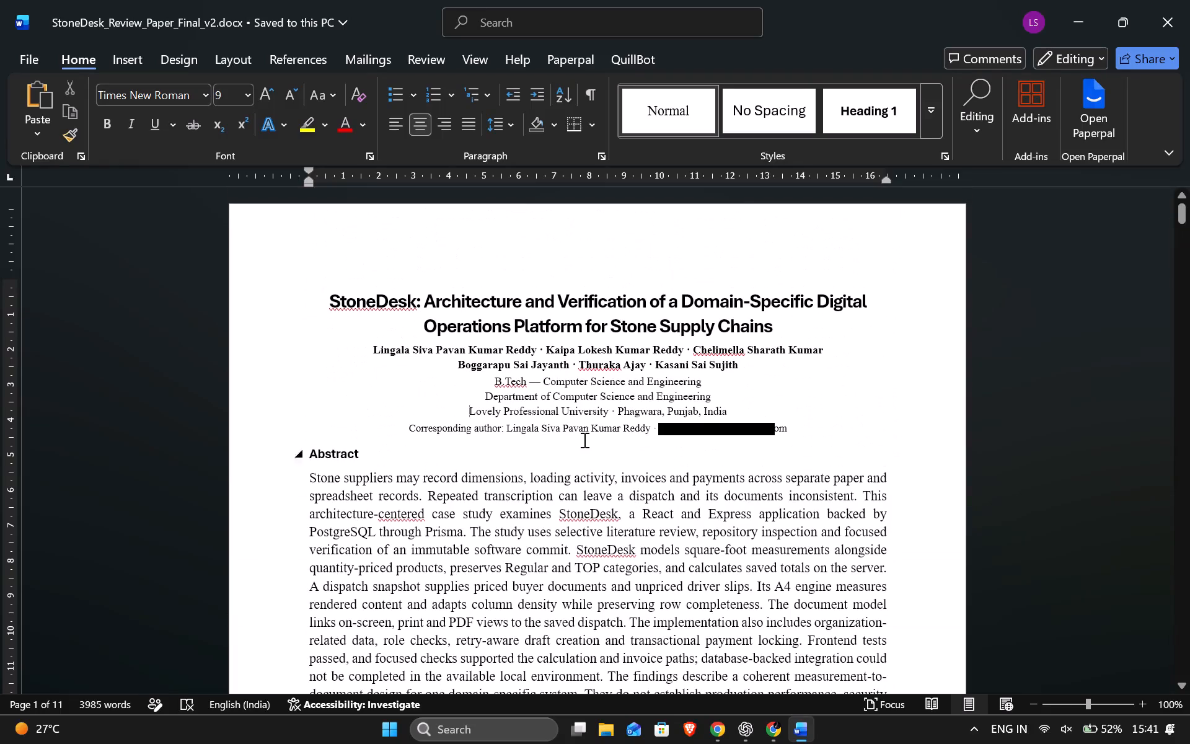
# Save the reviewed paper again under its current name.
pyautogui.click(322, 255)
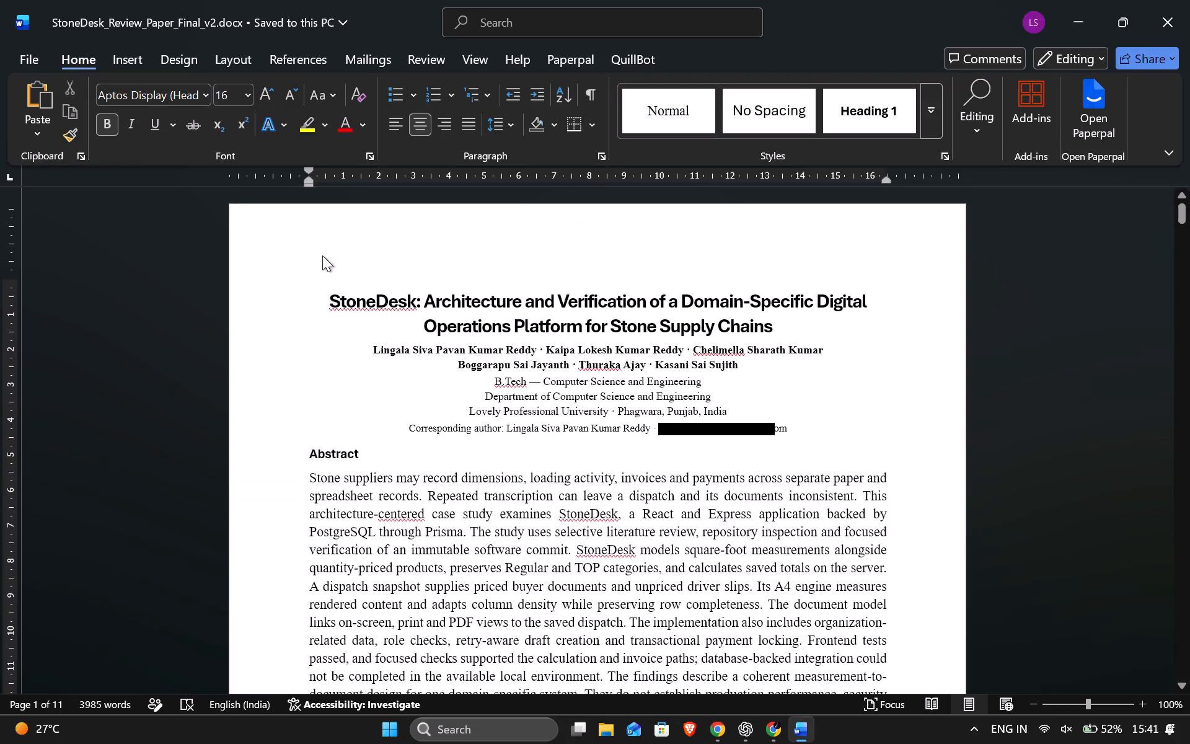
pyautogui.hotkey('ctrl', 's')
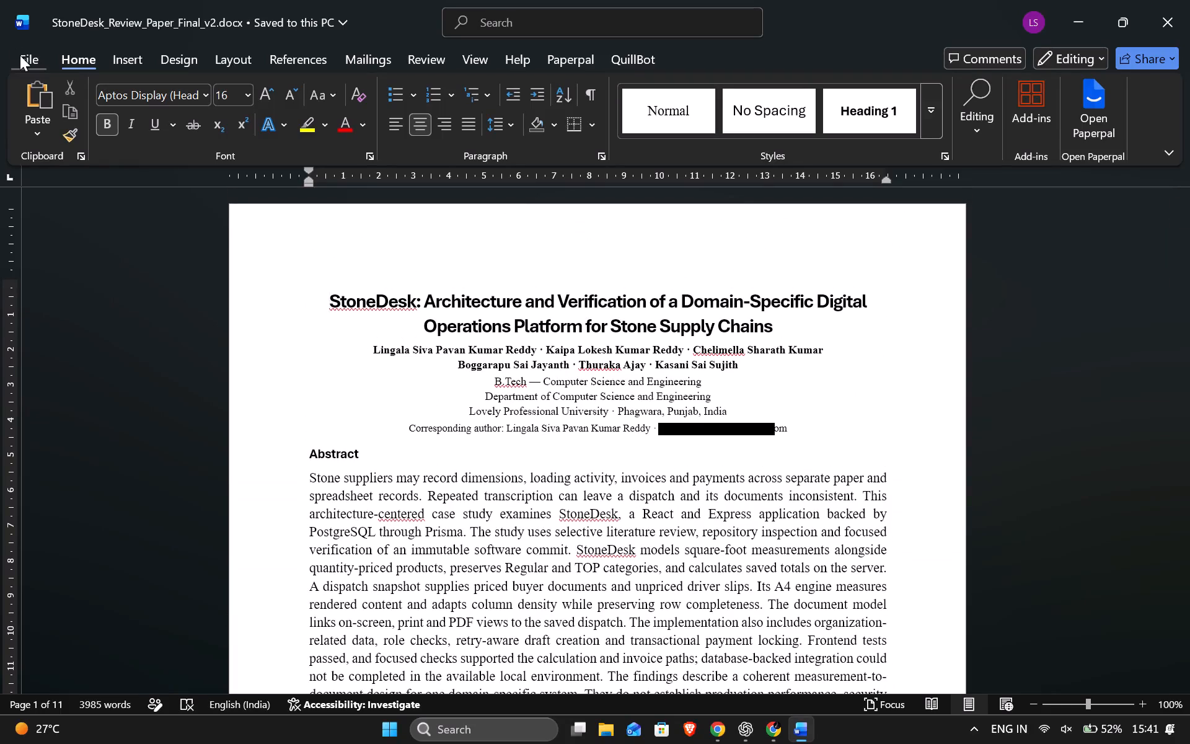
# Open the Save As options for the review paper.
pyautogui.click(20, 55)
pyautogui.click(69, 339)
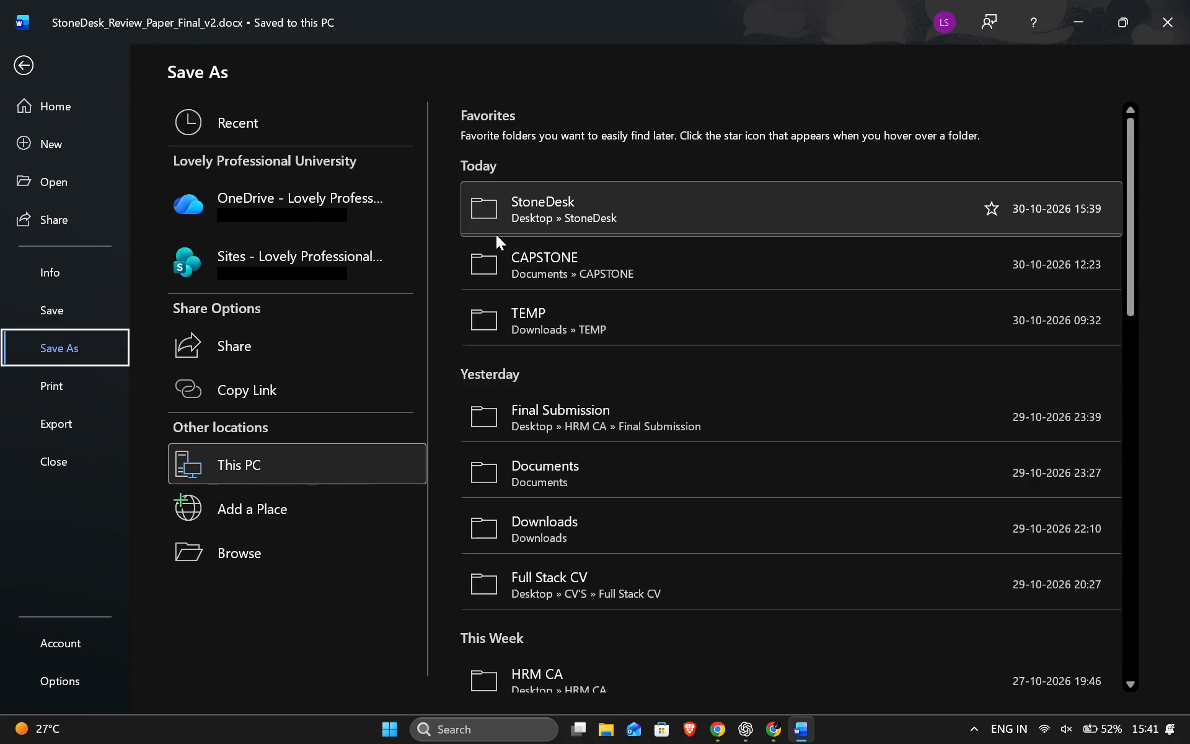
# Save the review paper as a PDF in the CAPSTONE folder, keeping the file name StoneDesk_Review_Paper_Final_v2.
pyautogui.doubleClick(551, 273)
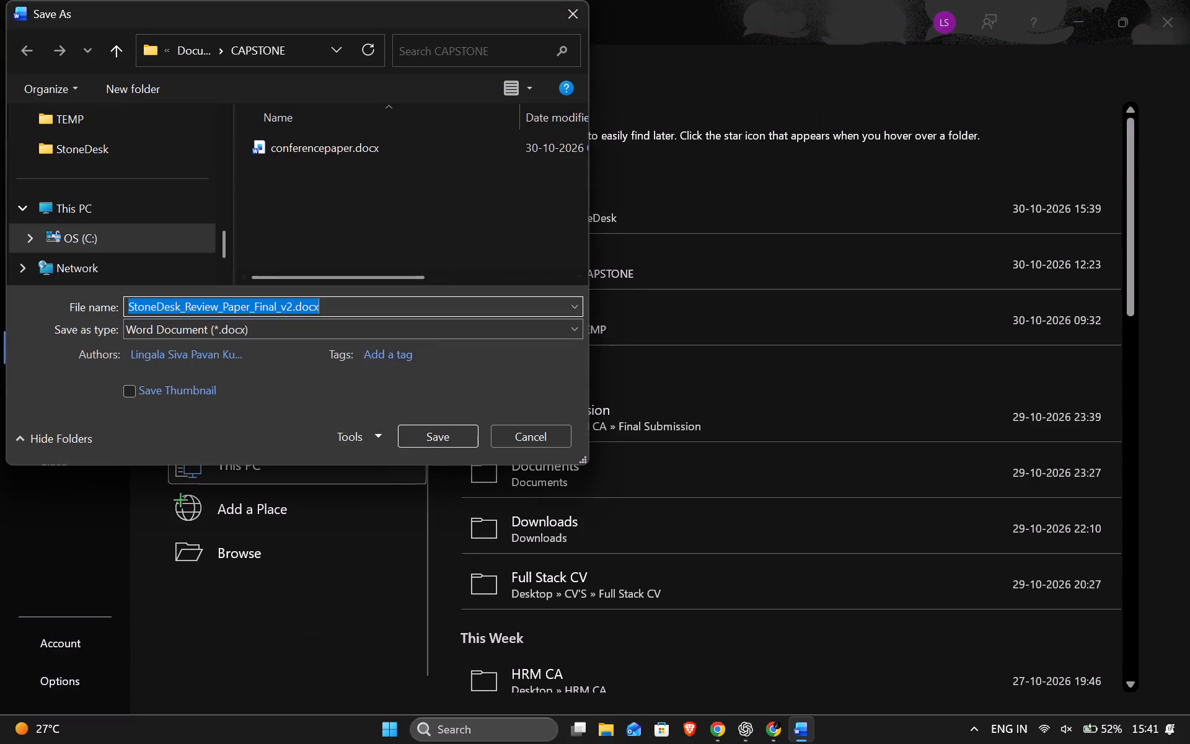
pyautogui.click(291, 302)
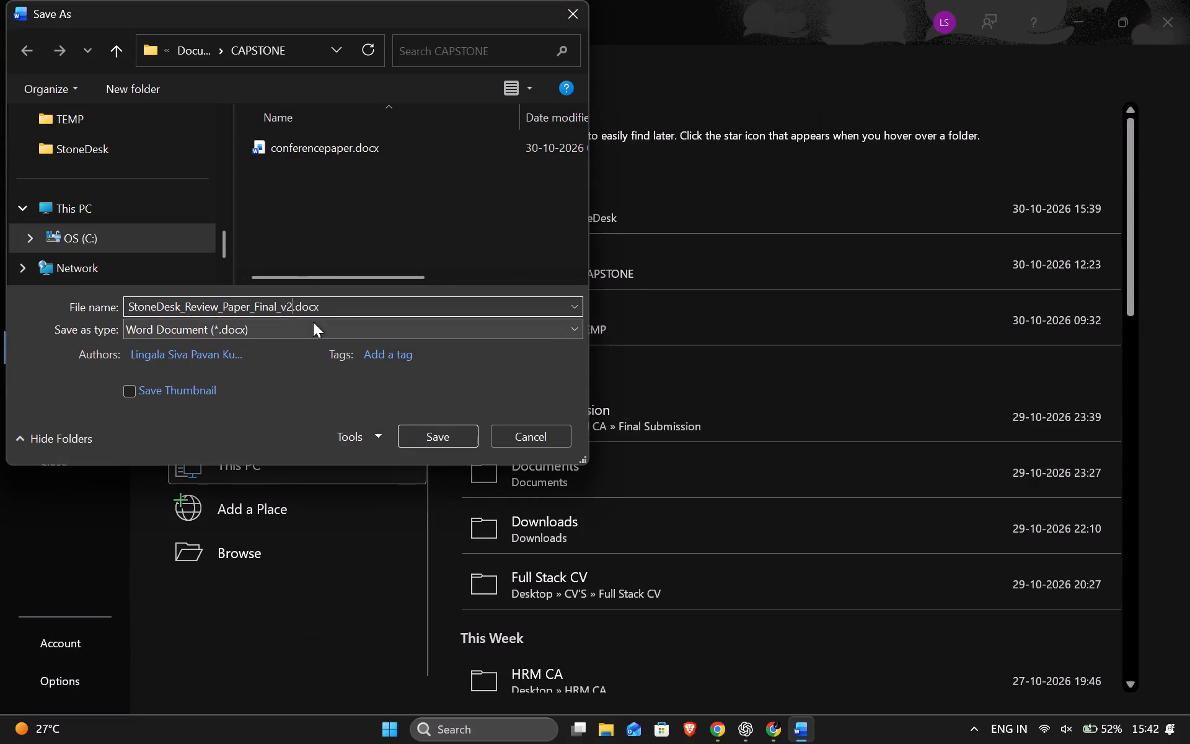
pyautogui.click(313, 322)
pyautogui.click(208, 445)
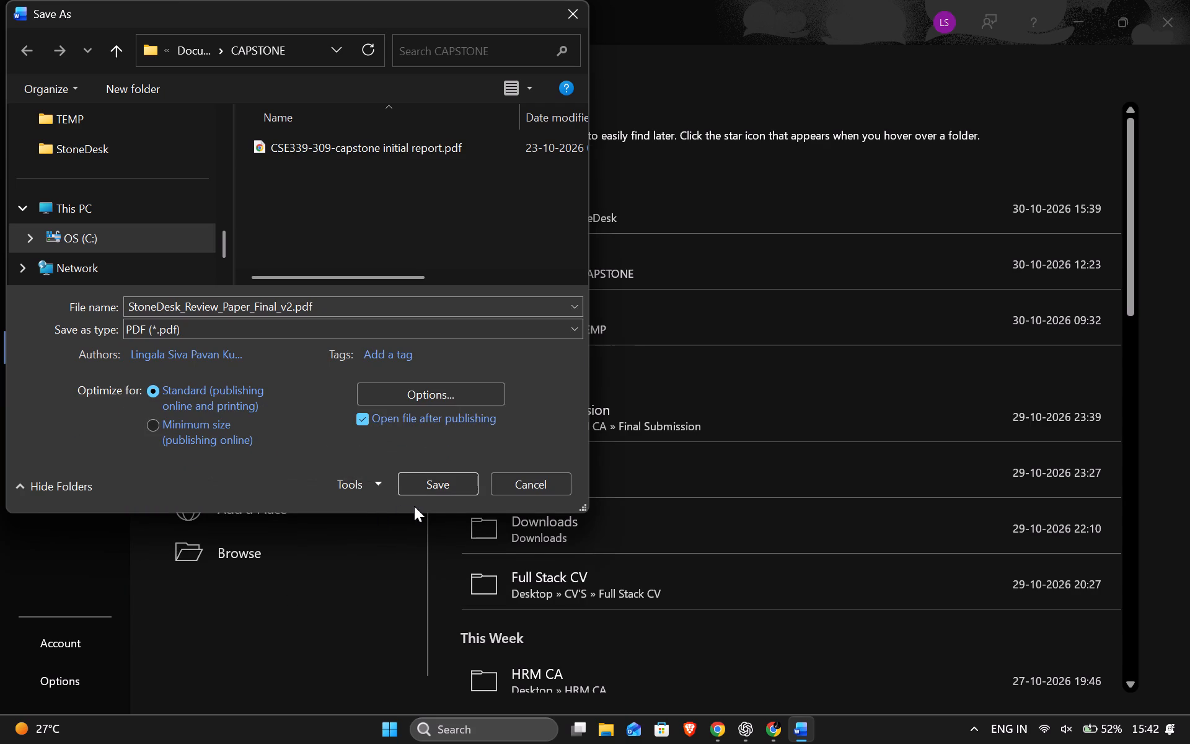
pyautogui.click(444, 487)
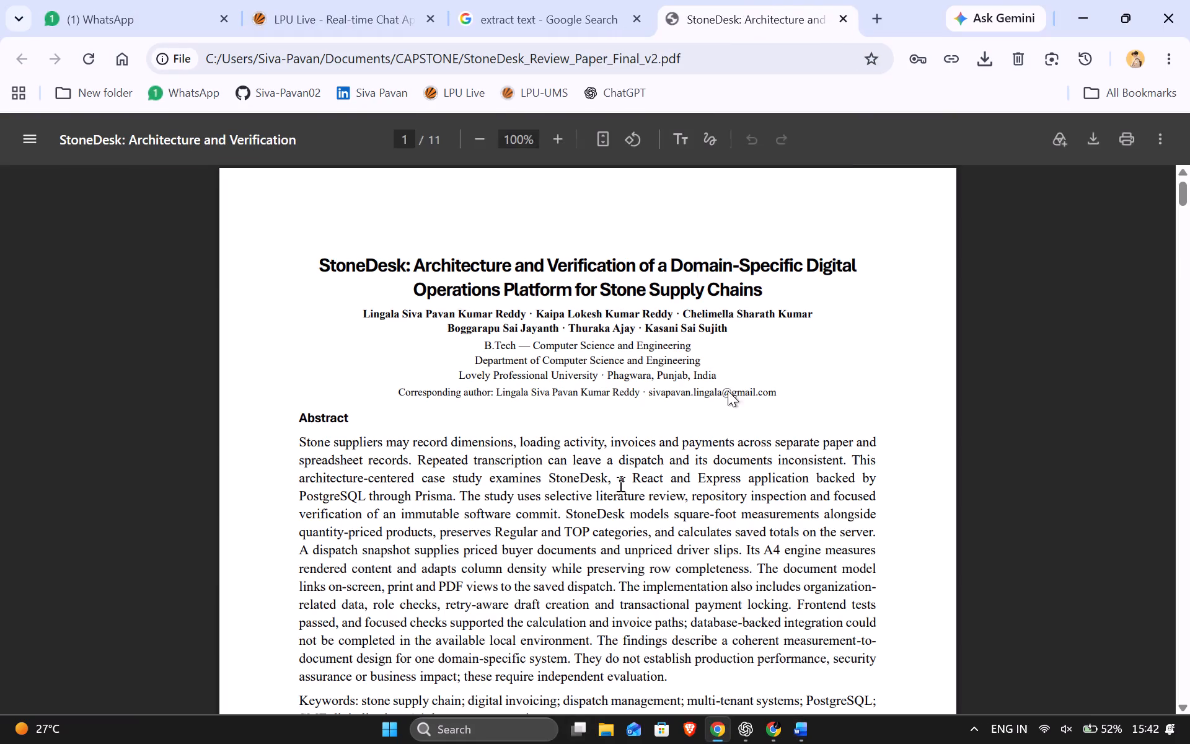
# Look through the exported PDF from the title page onward, checking the layout of its text, figures and tables.
pyautogui.scroll(-1, 705, 521)
pyautogui.scroll(-9, 726, 436)
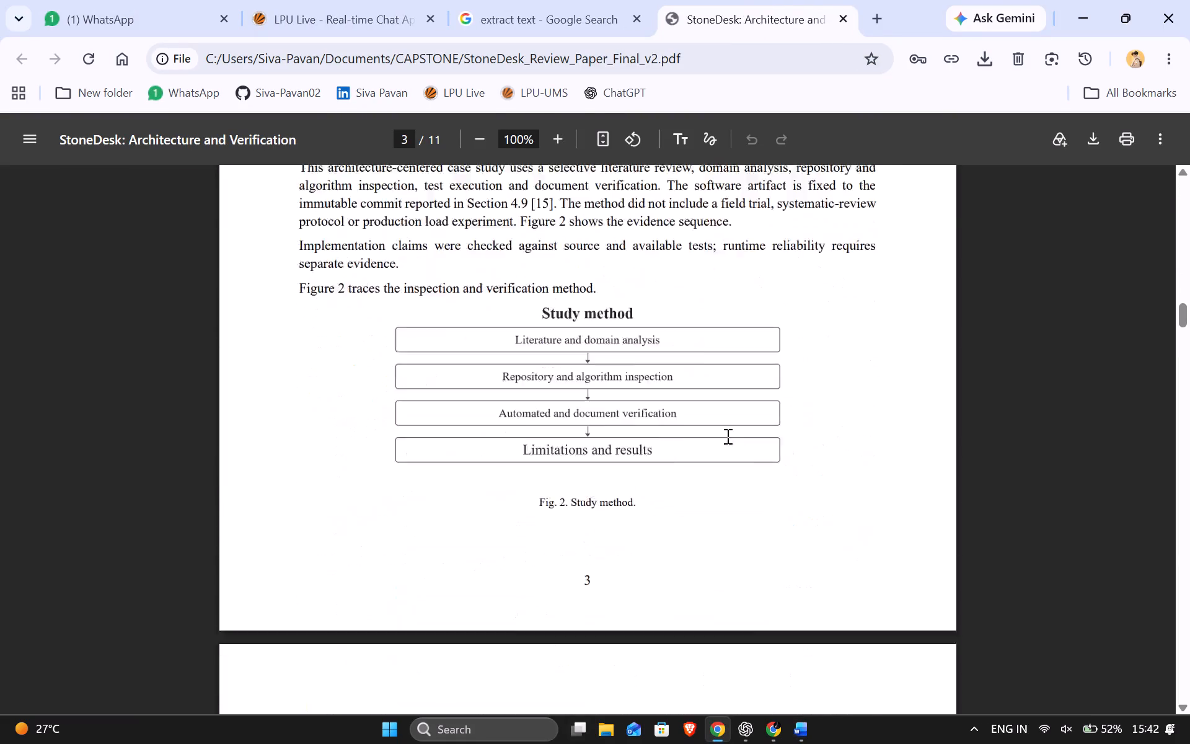
pyautogui.scroll(-19, 726, 436)
pyautogui.scroll(-3, 726, 436)
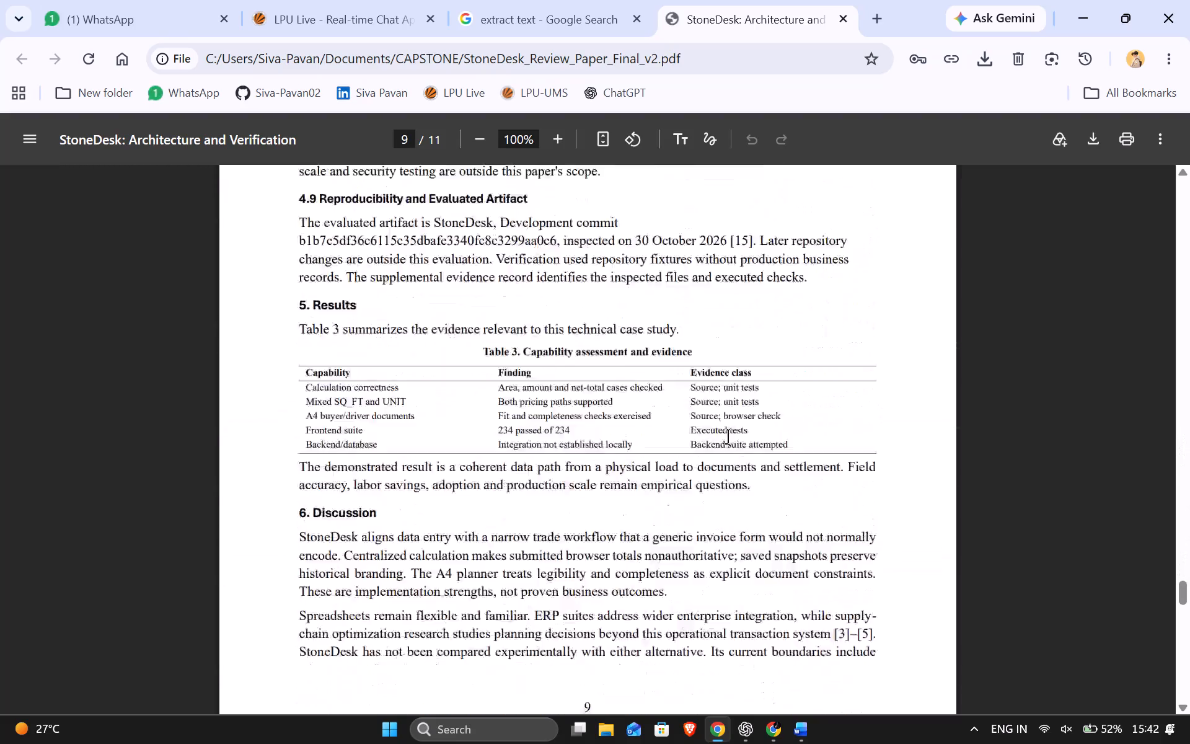
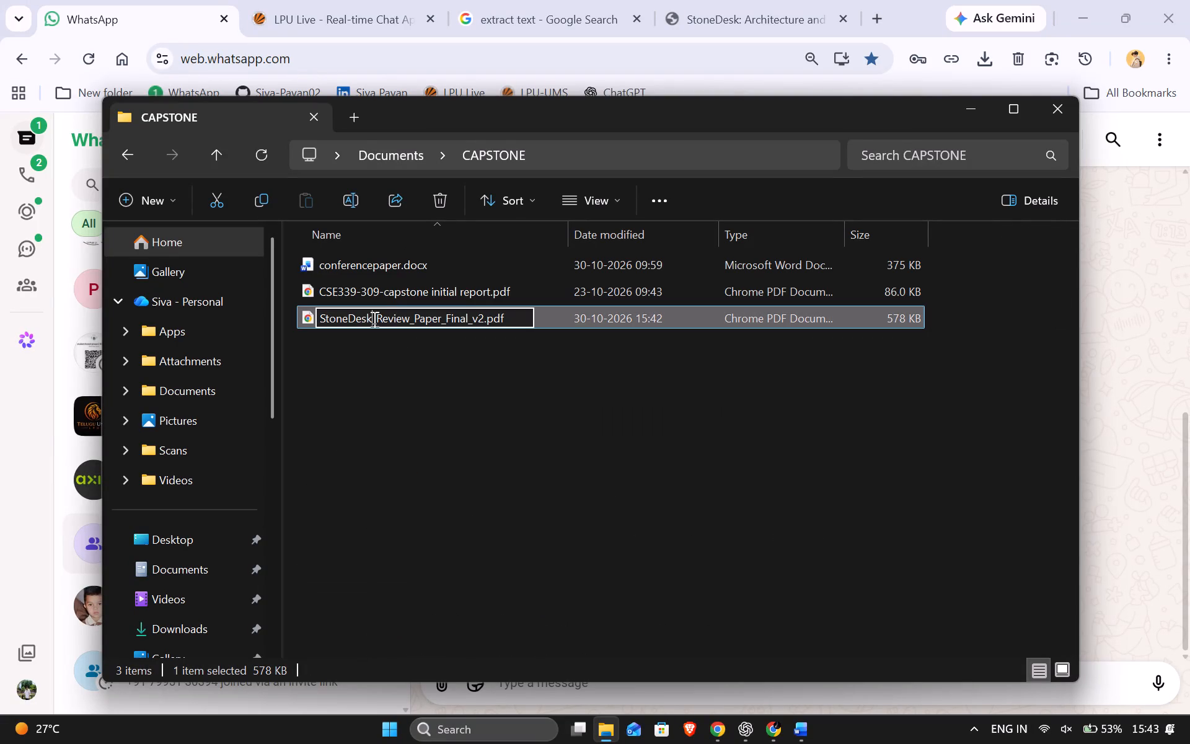
# Replace the StoneDesk_ prefix in the review paper PDF's file name with CSE339-309_.
pyautogui.click(379, 317)
pyautogui.press('BackSpace')
pyautogui.press('BackSpace')
pyautogui.press('BackSpace')
pyautogui.press('BackSpace')
pyautogui.press('BackSpace')
pyautogui.press('BackSpace')
pyautogui.press('BackSpace')
pyautogui.press('BackSpace')
pyautogui.press('BackSpace')
pyautogui.press('BackSpace')
pyautogui.press('BackSpace')
pyautogui.press('BackSpace')
pyautogui.press('BackSpace')
pyautogui.press('BackSpace')
pyautogui.press('BackSpace')
pyautogui.press('BackSpace')
pyautogui.press('BackSpace')
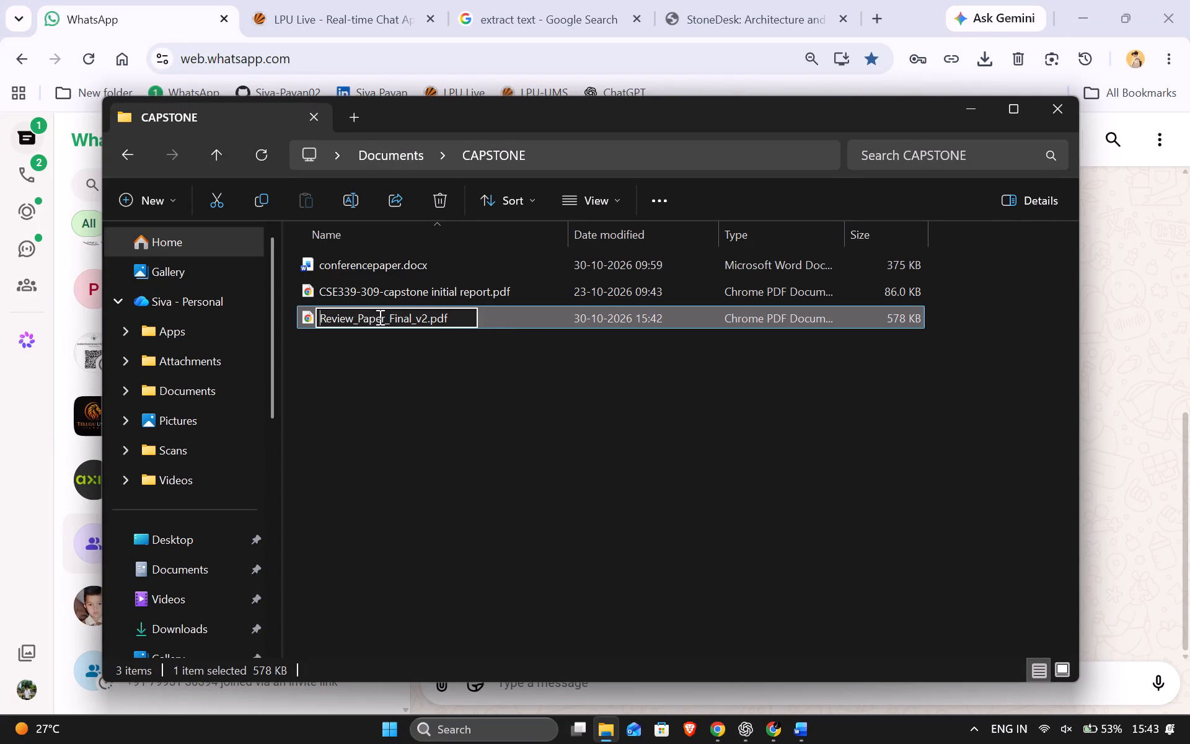
pyautogui.write('CSE')
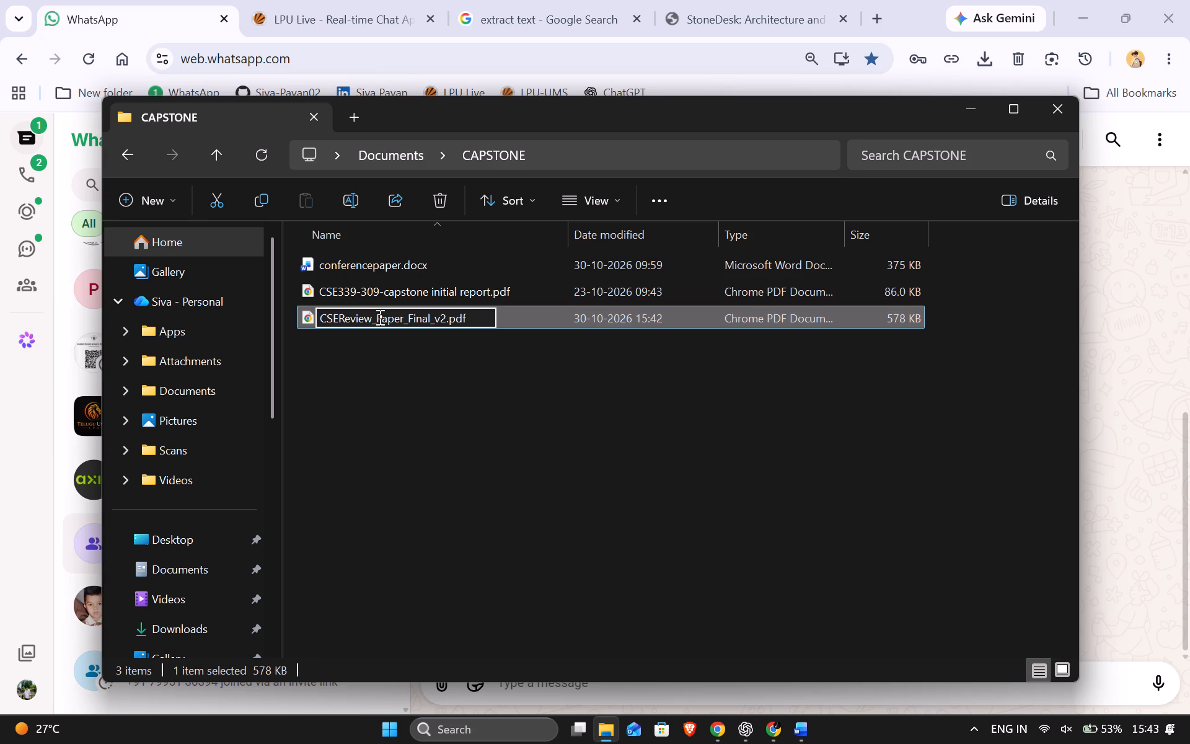
pyautogui.write('339')
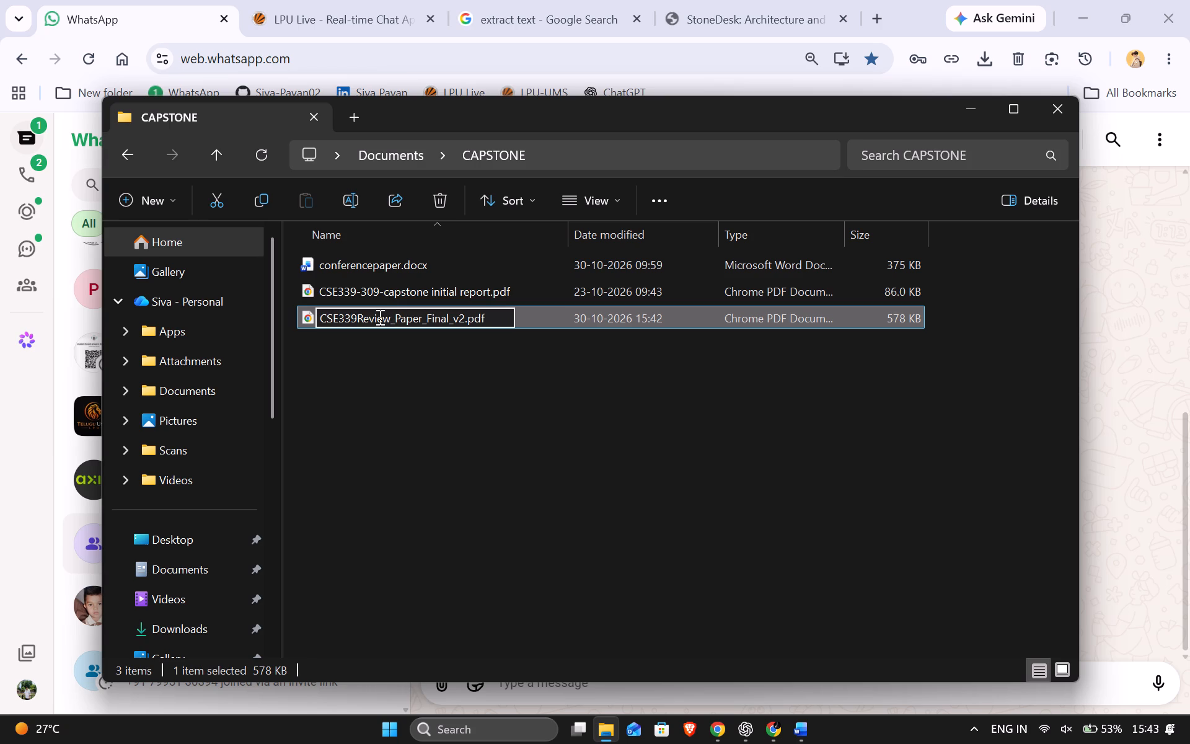
pyautogui.press('-')
pyautogui.write('309')
pyautogui.hotkey('shift', '_')
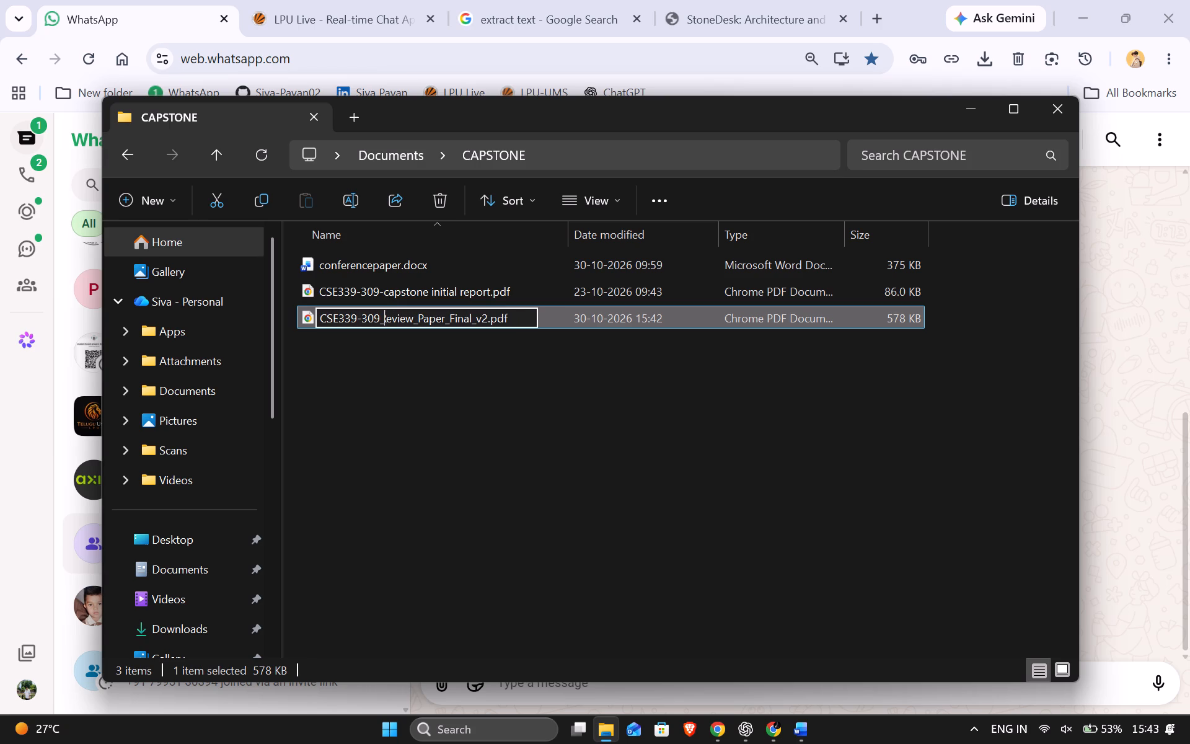
pyautogui.press('BackSpace')
pyautogui.press('-')
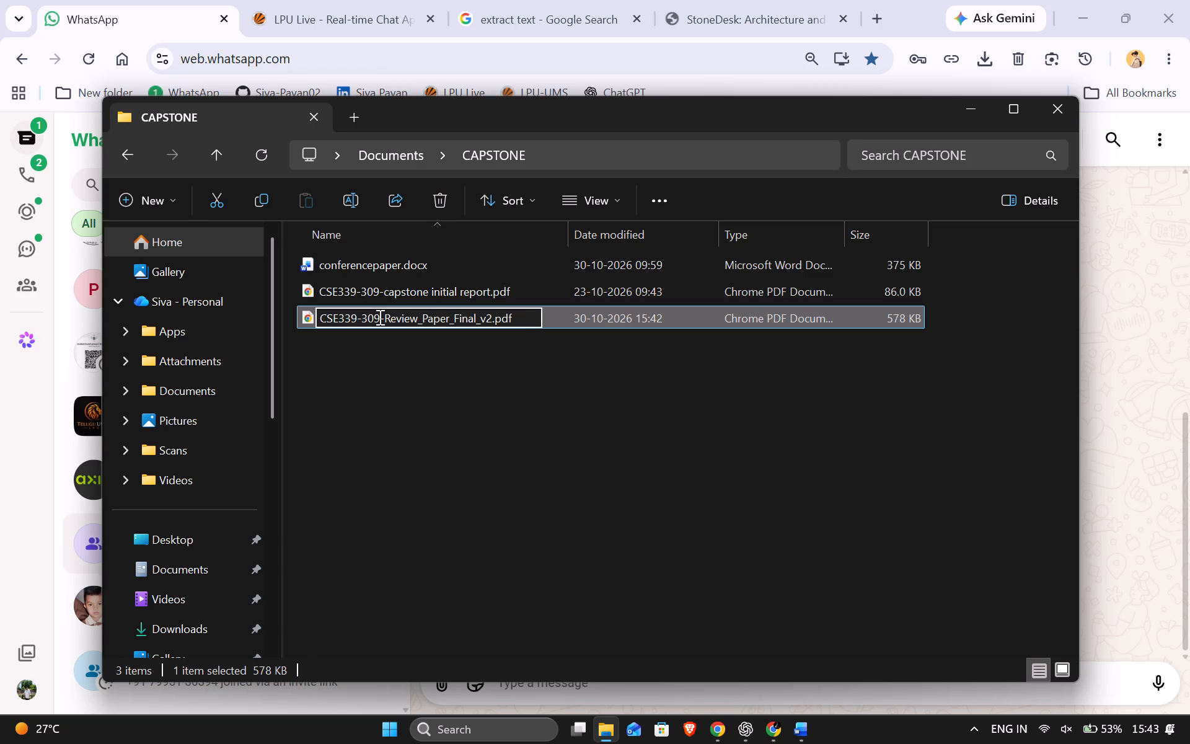
pyautogui.press('BackSpace')
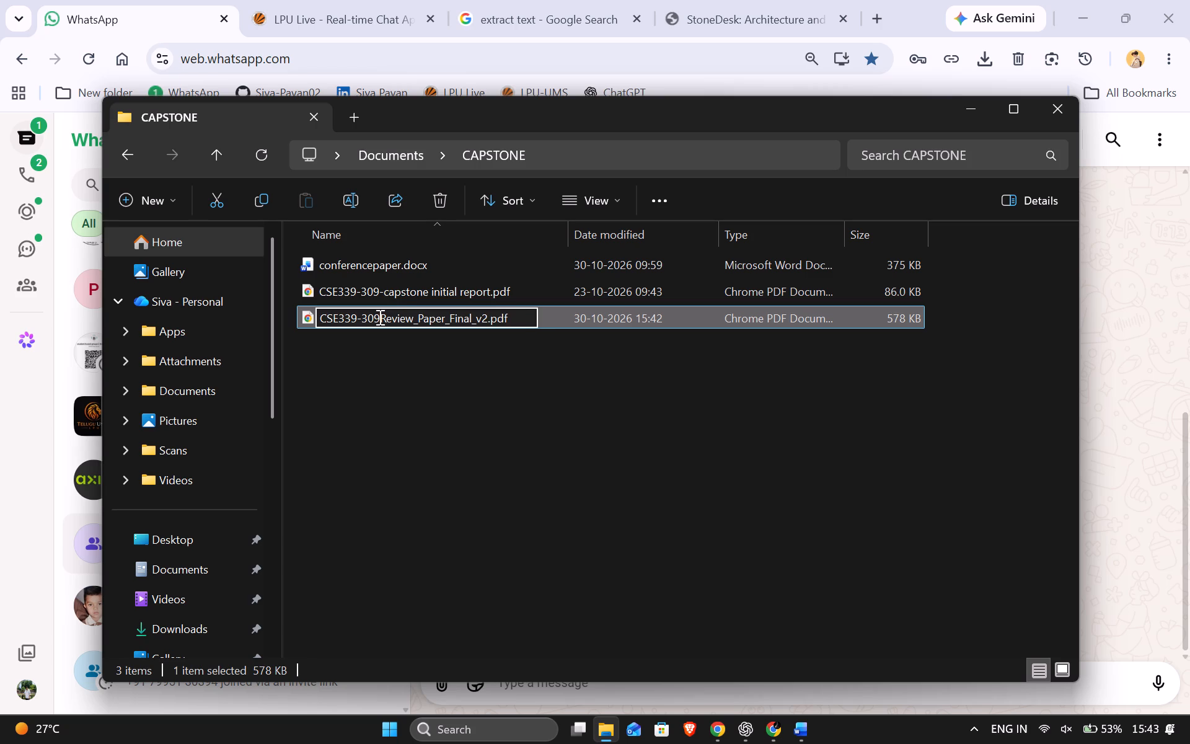
pyautogui.hotkey('shift', '_')
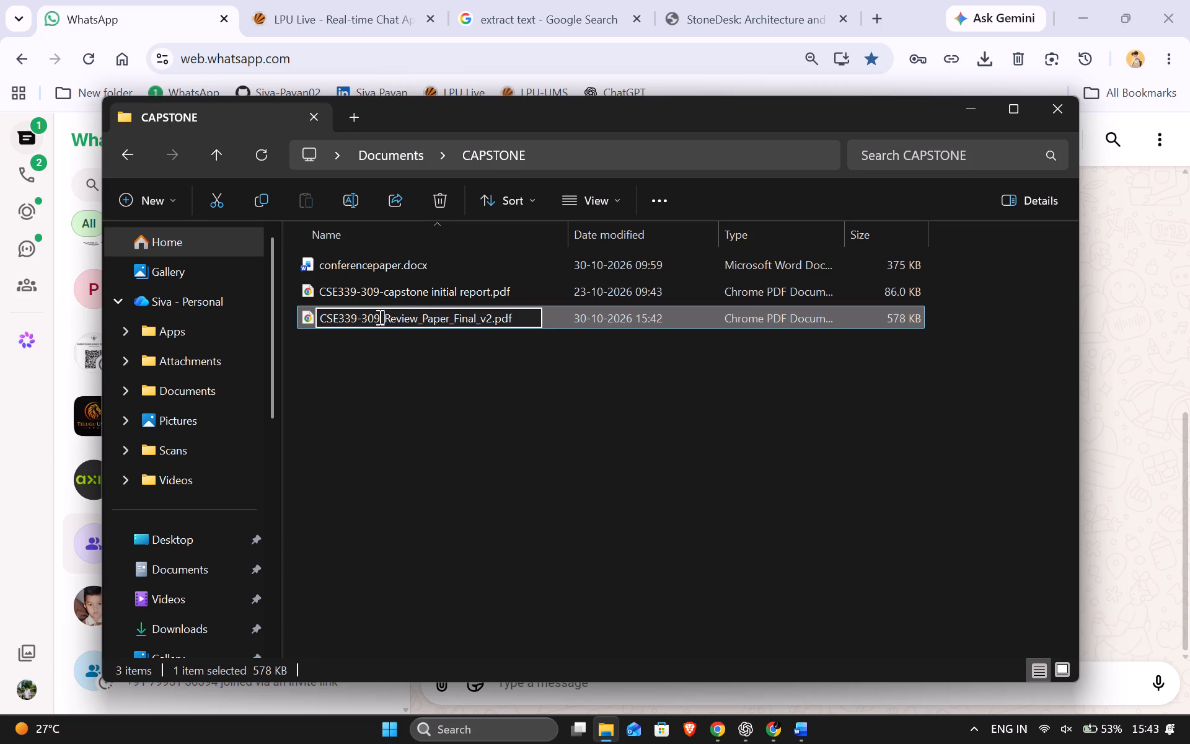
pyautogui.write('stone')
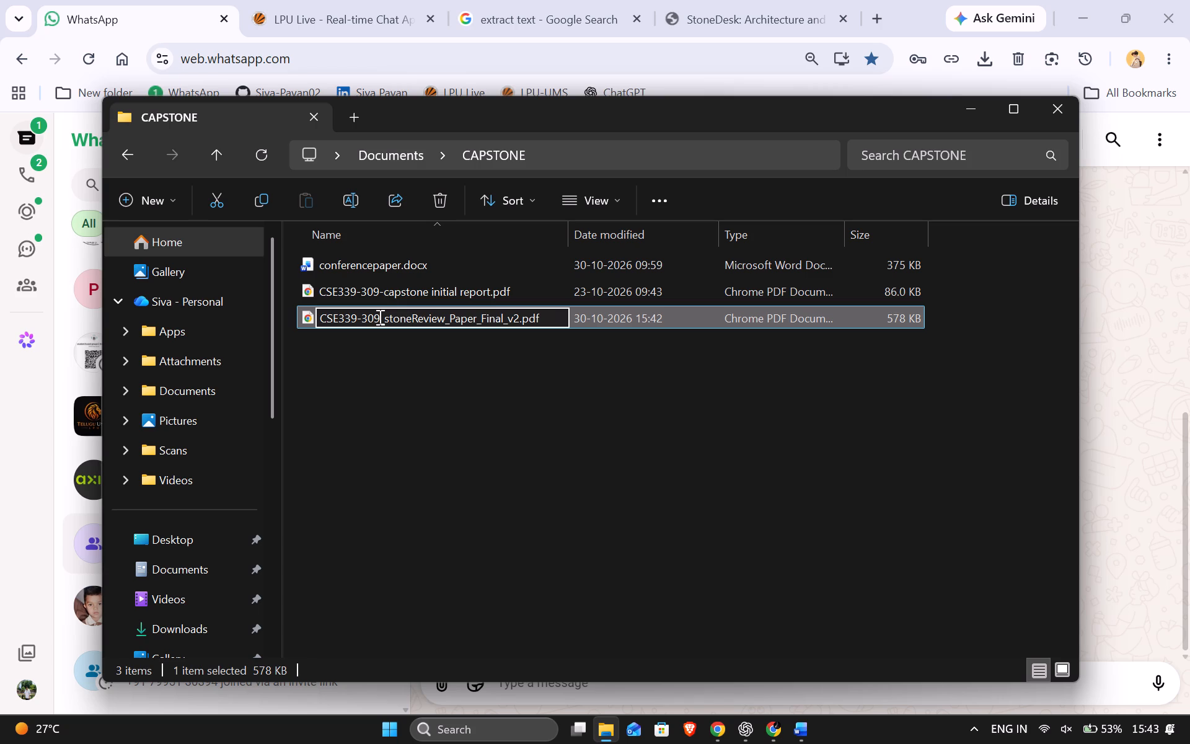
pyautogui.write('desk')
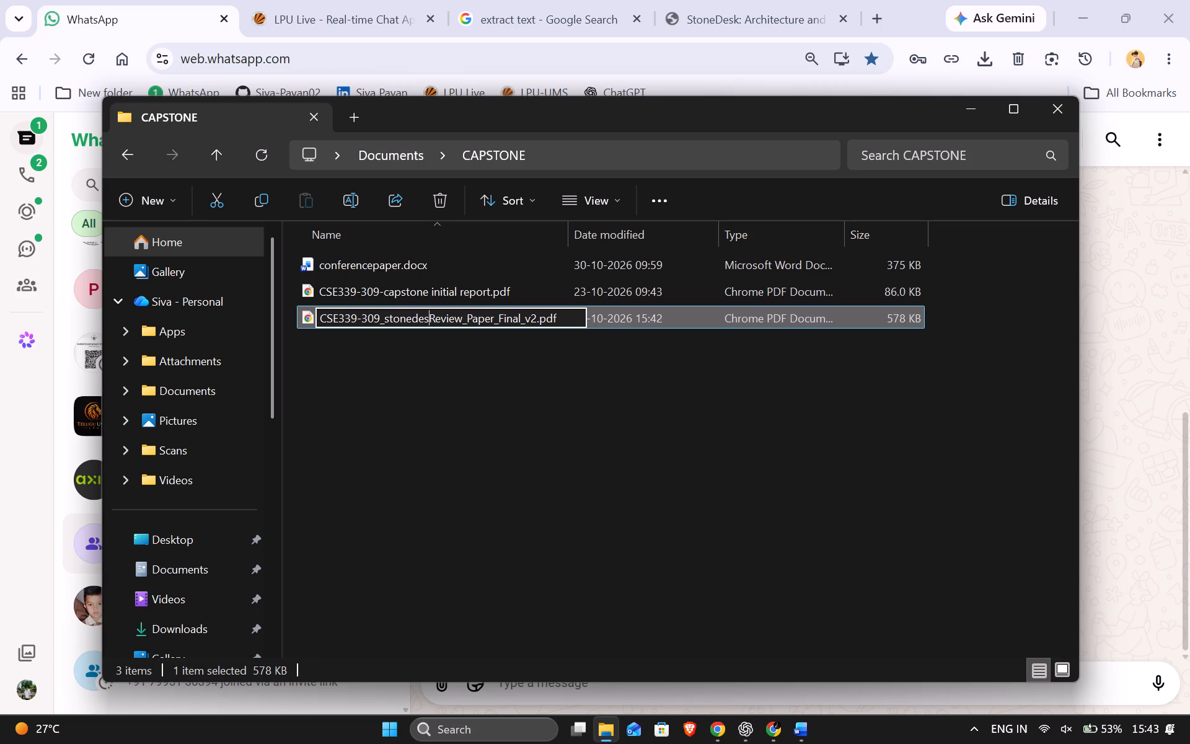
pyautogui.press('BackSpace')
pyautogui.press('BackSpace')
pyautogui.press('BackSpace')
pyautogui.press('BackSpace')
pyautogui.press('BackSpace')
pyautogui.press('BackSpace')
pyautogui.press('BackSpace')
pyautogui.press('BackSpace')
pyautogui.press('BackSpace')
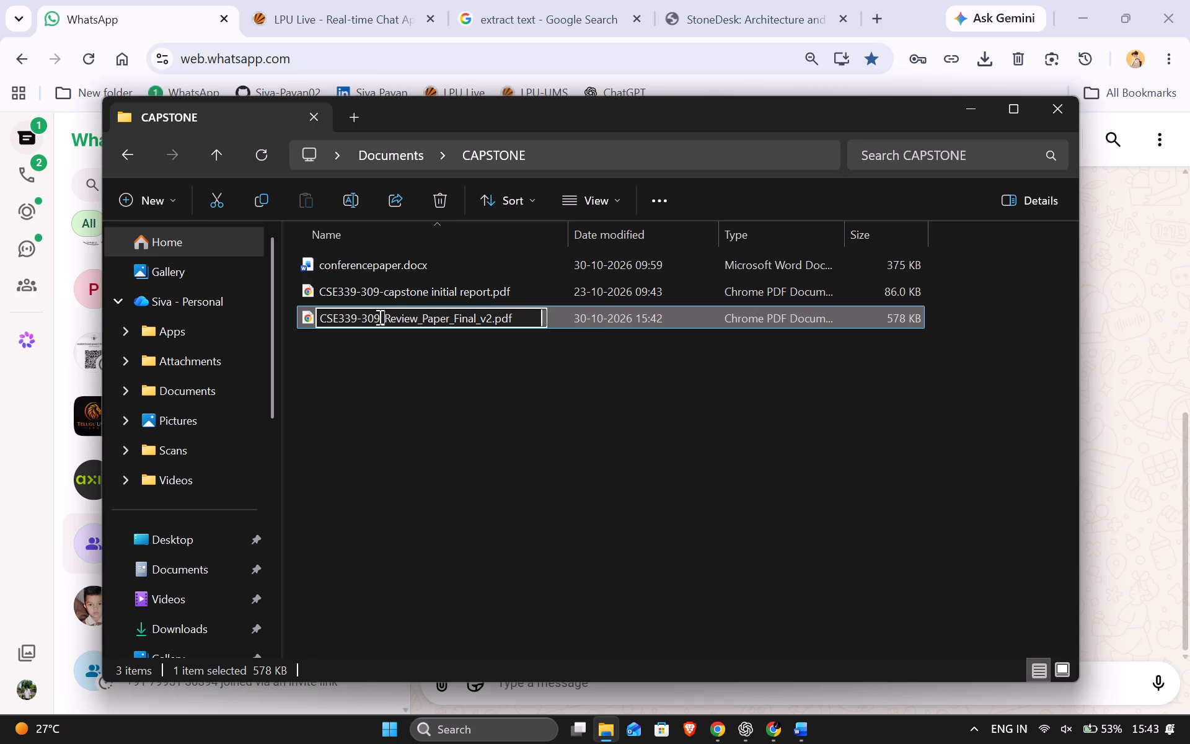
# Remove _Final_v2 from the PDF's name and finish renaming it as CSE339-309_Review_Paper.pdf.
pyautogui.click(490, 321)
pyautogui.press('BackSpace')
pyautogui.press('BackSpace')
pyautogui.press('BackSpace')
pyautogui.press('BackSpace')
pyautogui.press('BackSpace')
pyautogui.press('BackSpace')
pyautogui.press('BackSpace')
pyautogui.press('BackSpace')
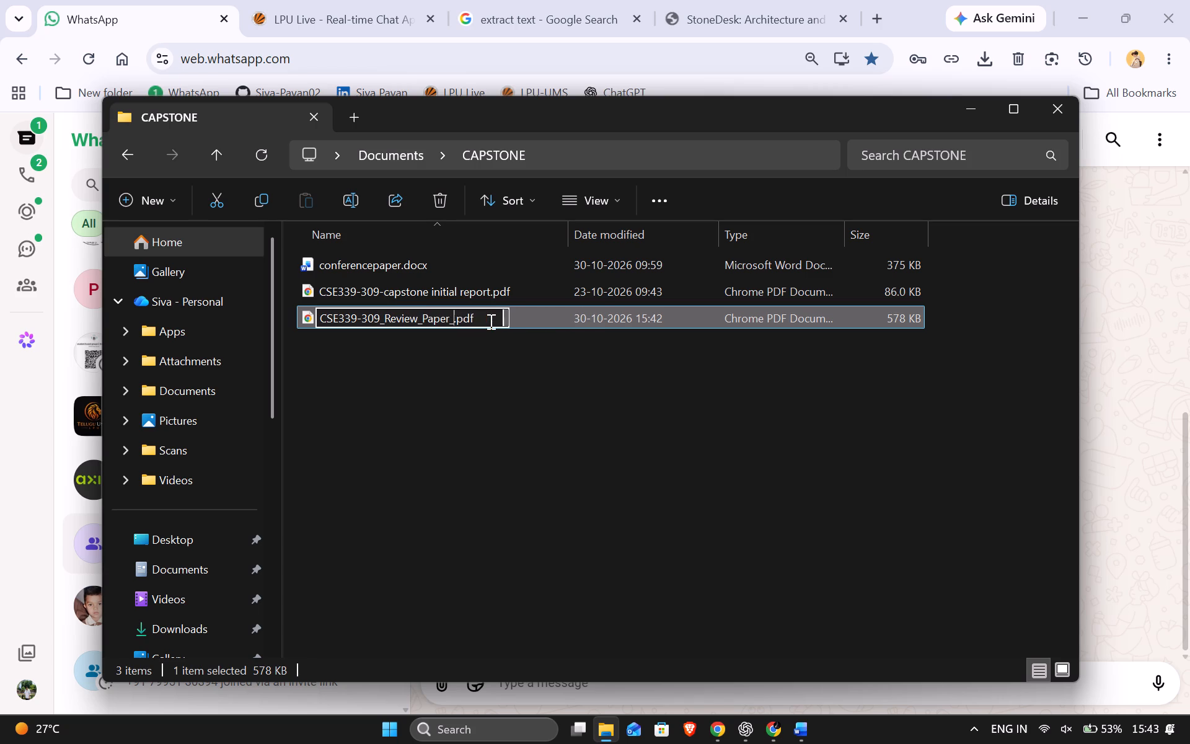
pyautogui.press('BackSpace')
pyautogui.press('Return')
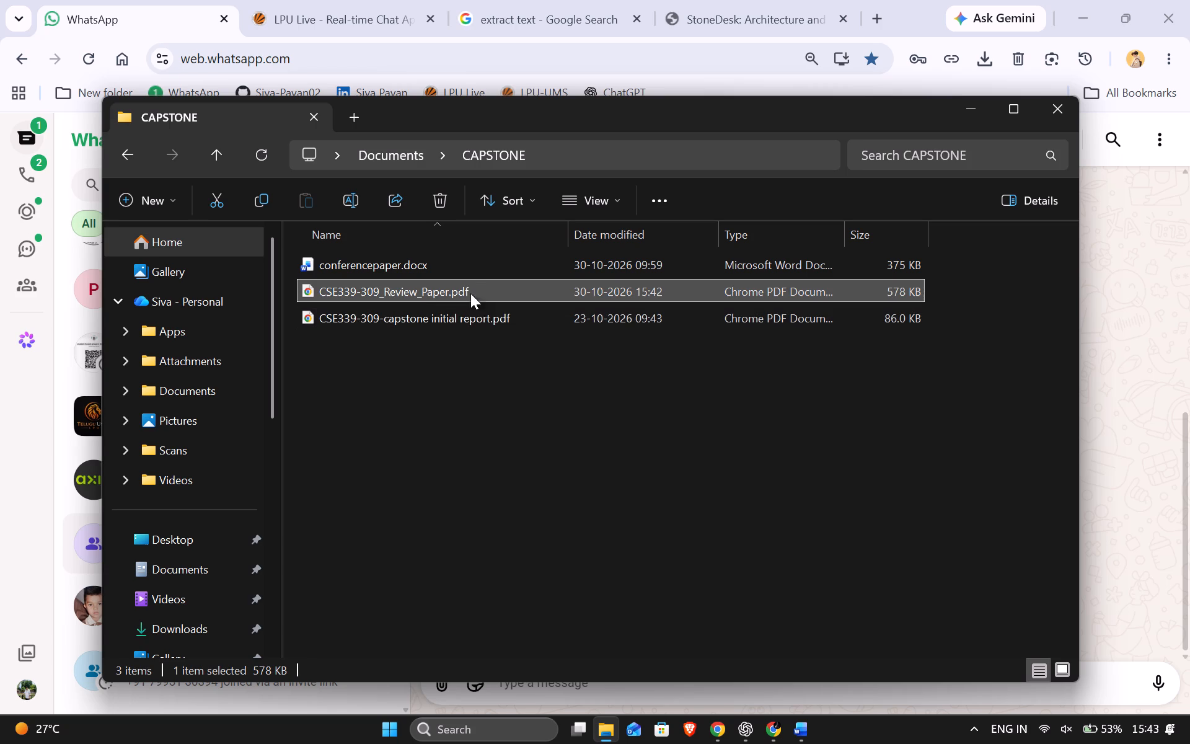
# Open CSE339-309_Review_Paper.pdf and check its pages from the title through the figures to the references.
pyautogui.click(470, 280)
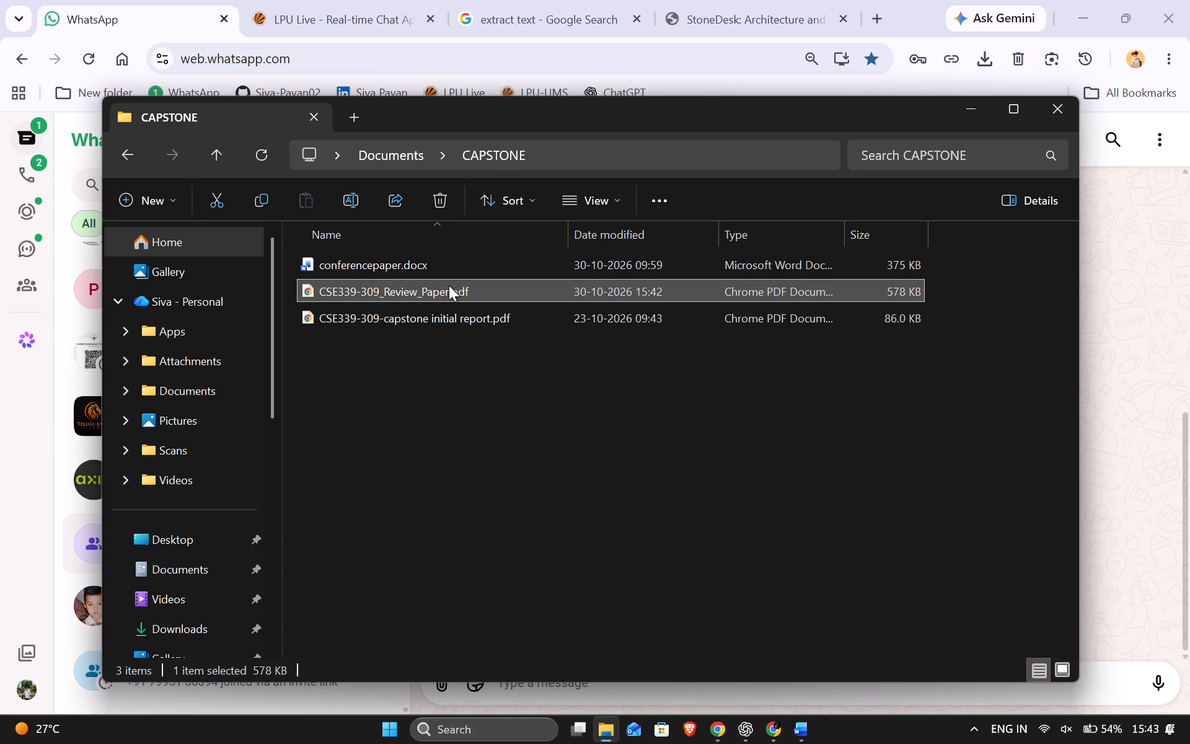
pyautogui.doubleClick(449, 285)
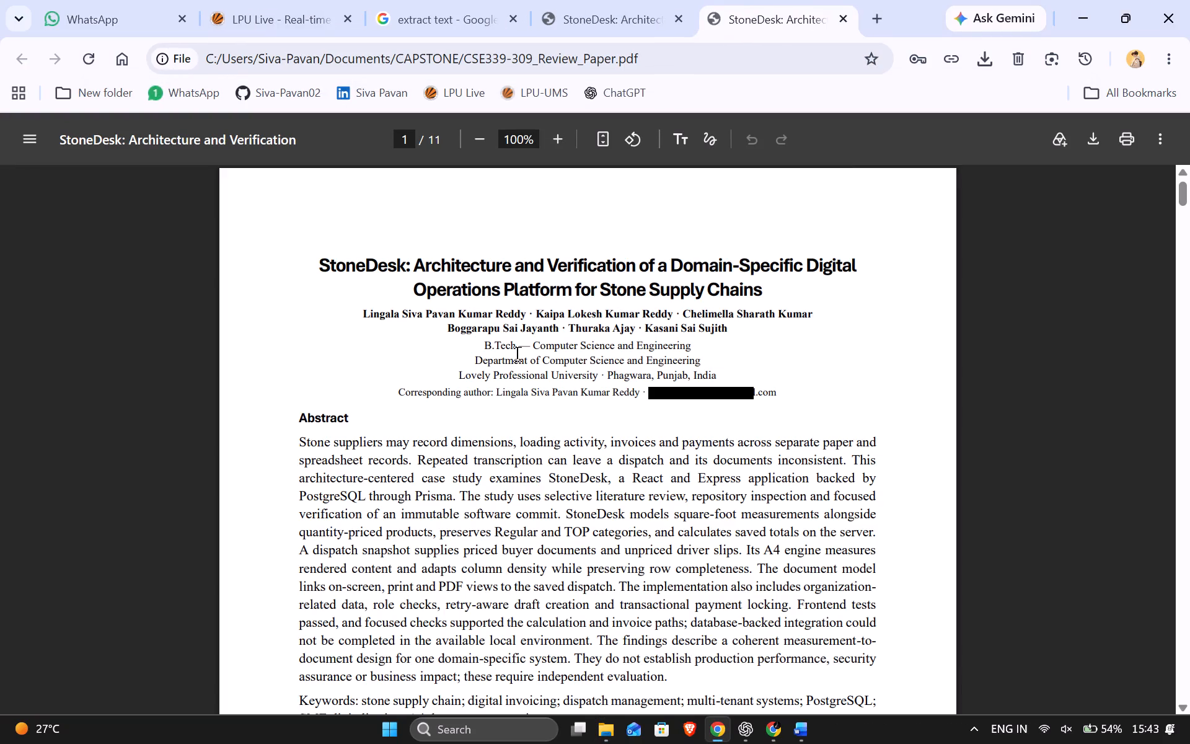
pyautogui.scroll(-1, 527, 371)
pyautogui.scroll(-3, 579, 472)
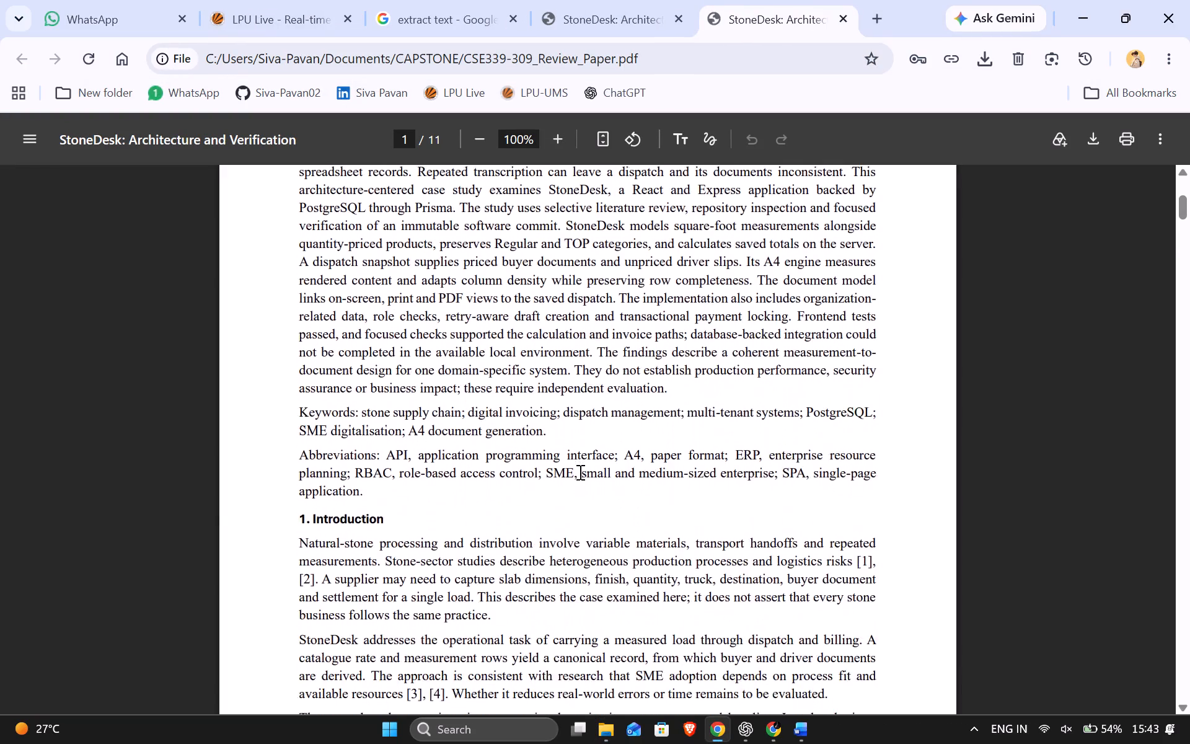
pyautogui.scroll(-7, 579, 472)
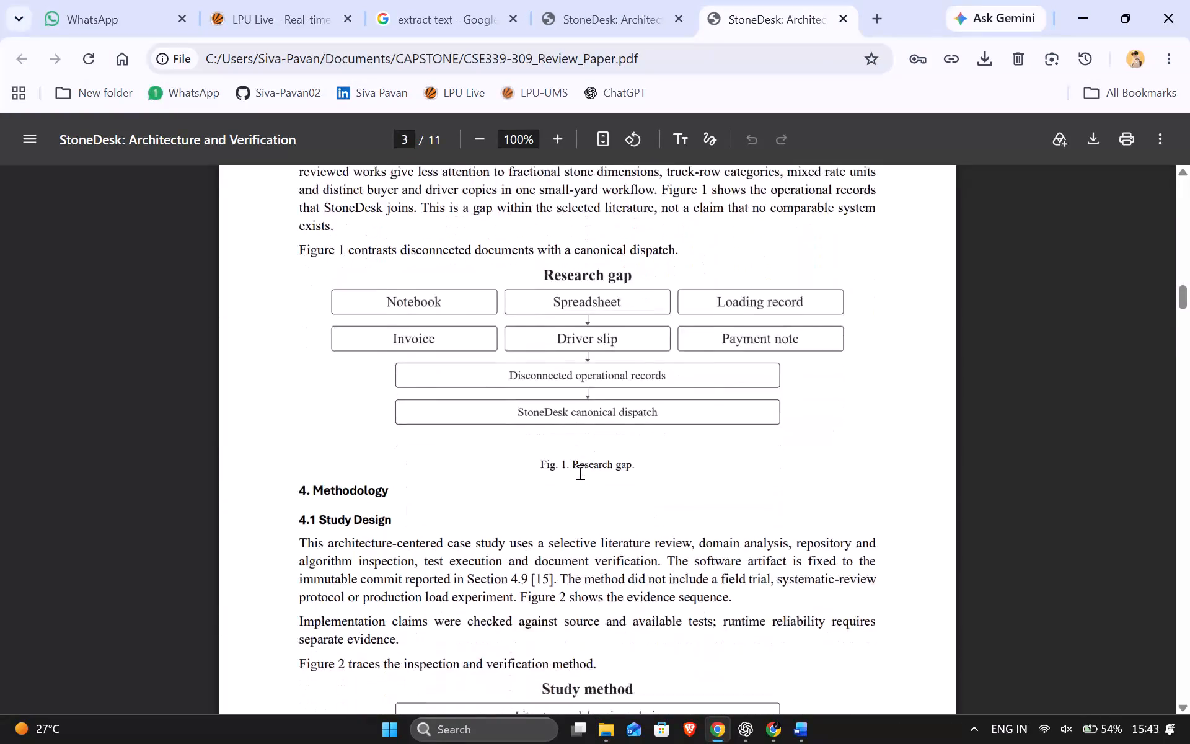
pyautogui.scroll(-12, 579, 472)
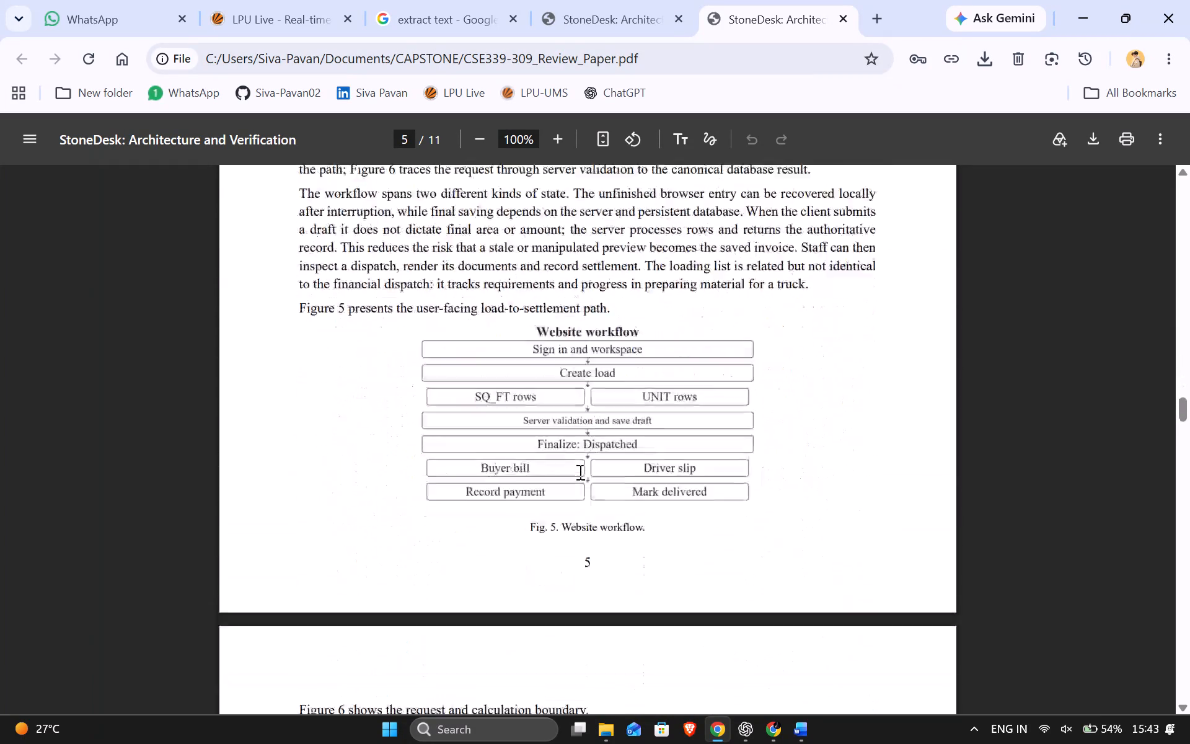
pyautogui.scroll(-13, 579, 472)
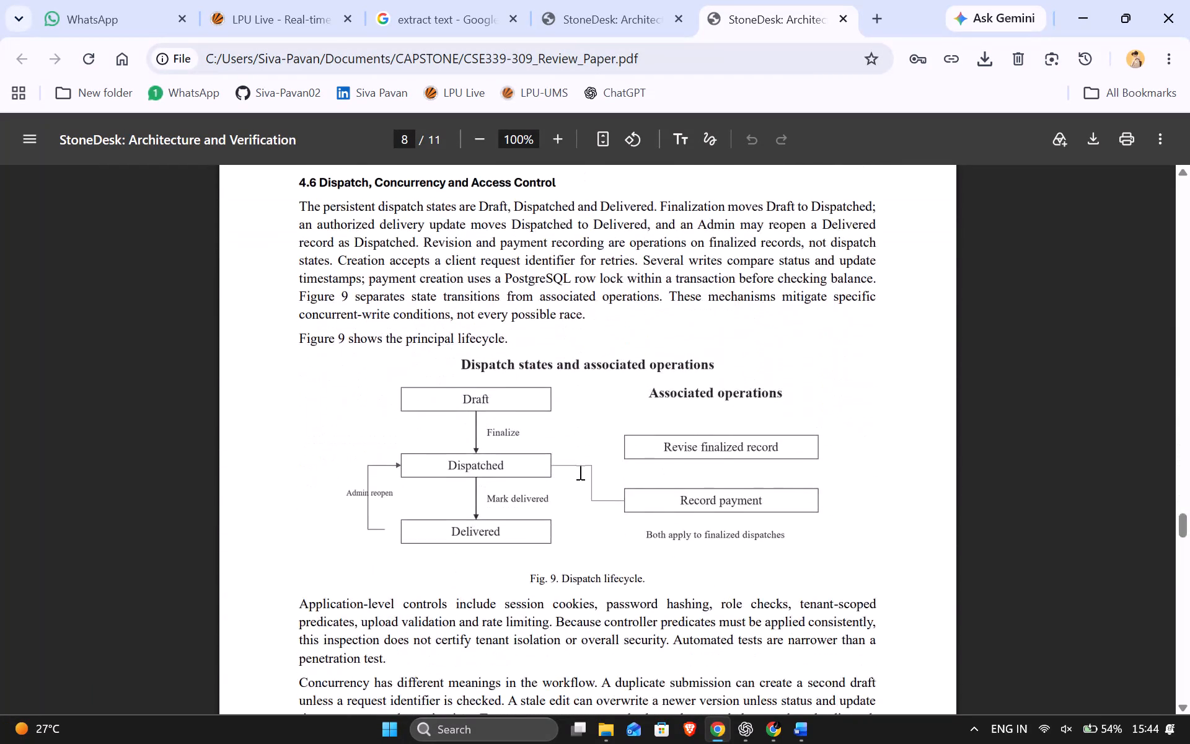
pyautogui.scroll(-15, 579, 472)
pyautogui.scroll(3, 579, 472)
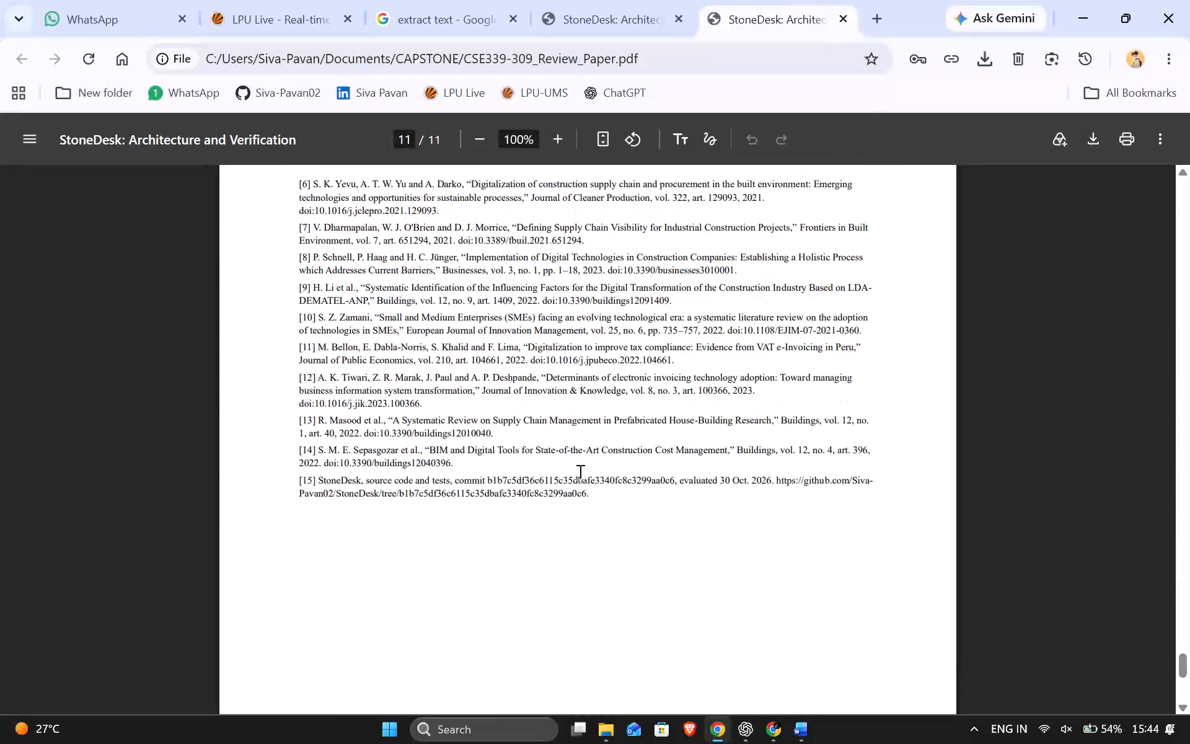
pyautogui.scroll(1, 579, 472)
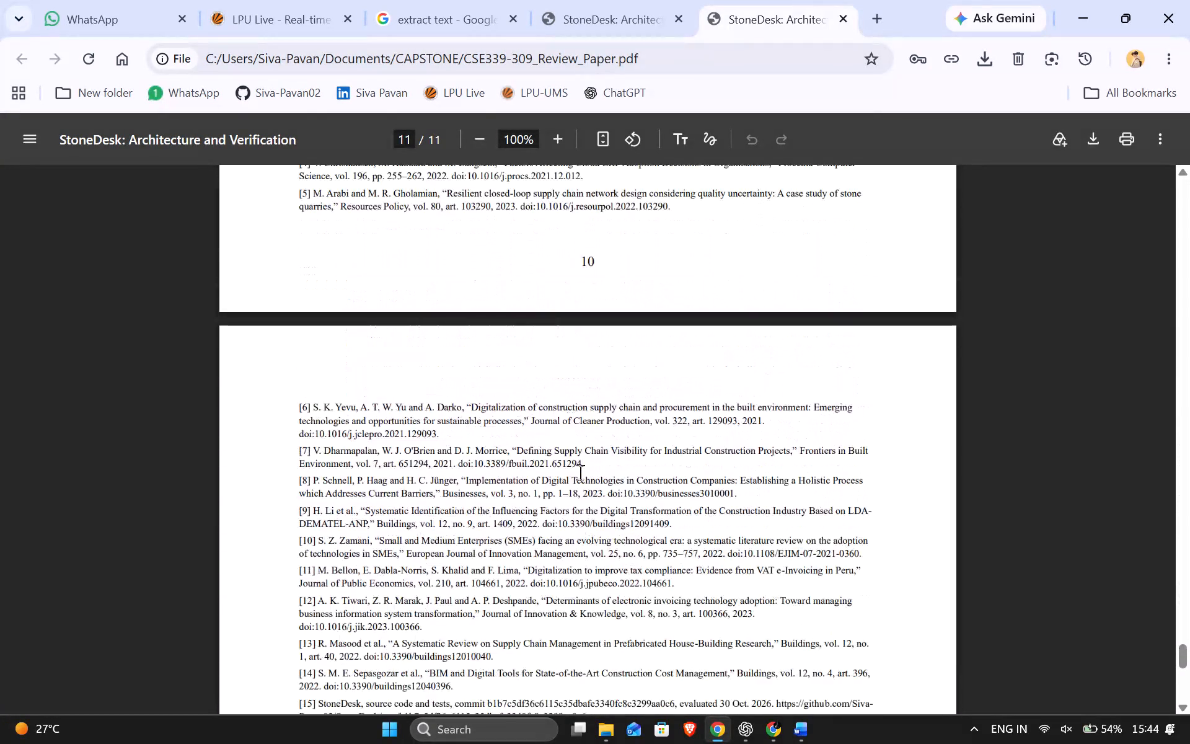
pyautogui.scroll(1, 579, 472)
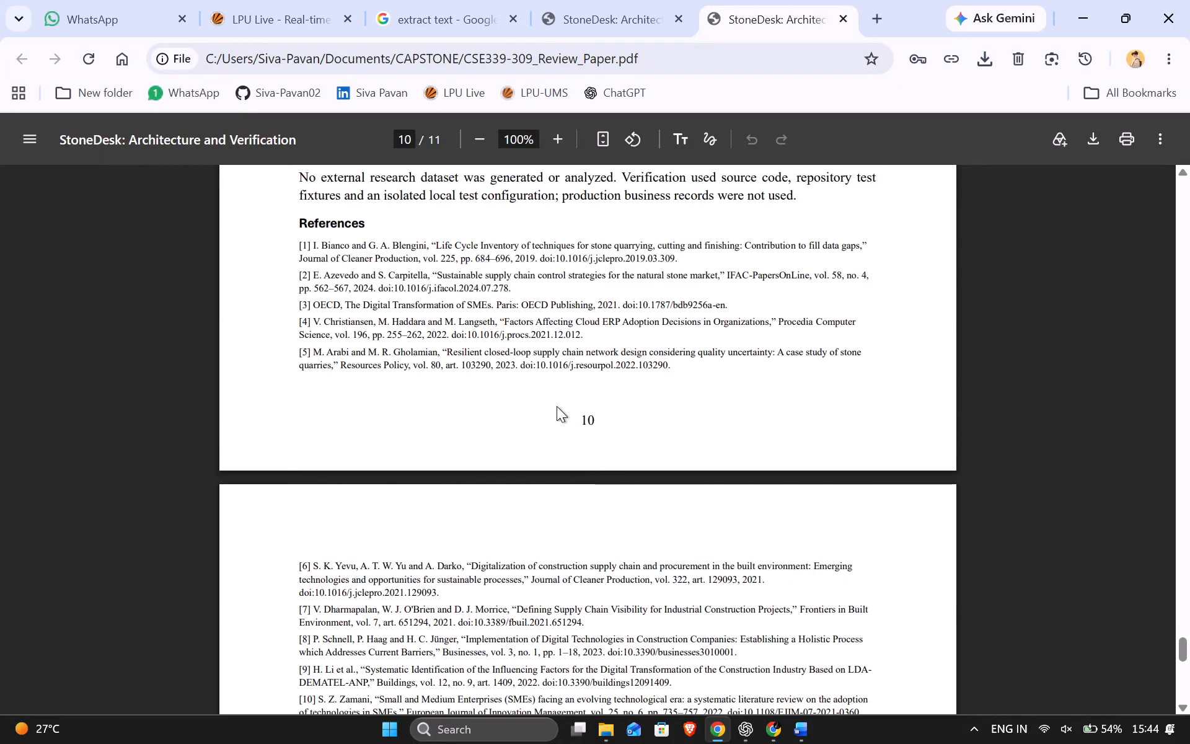
pyautogui.scroll(1, 557, 406)
pyautogui.scroll(-2, 557, 406)
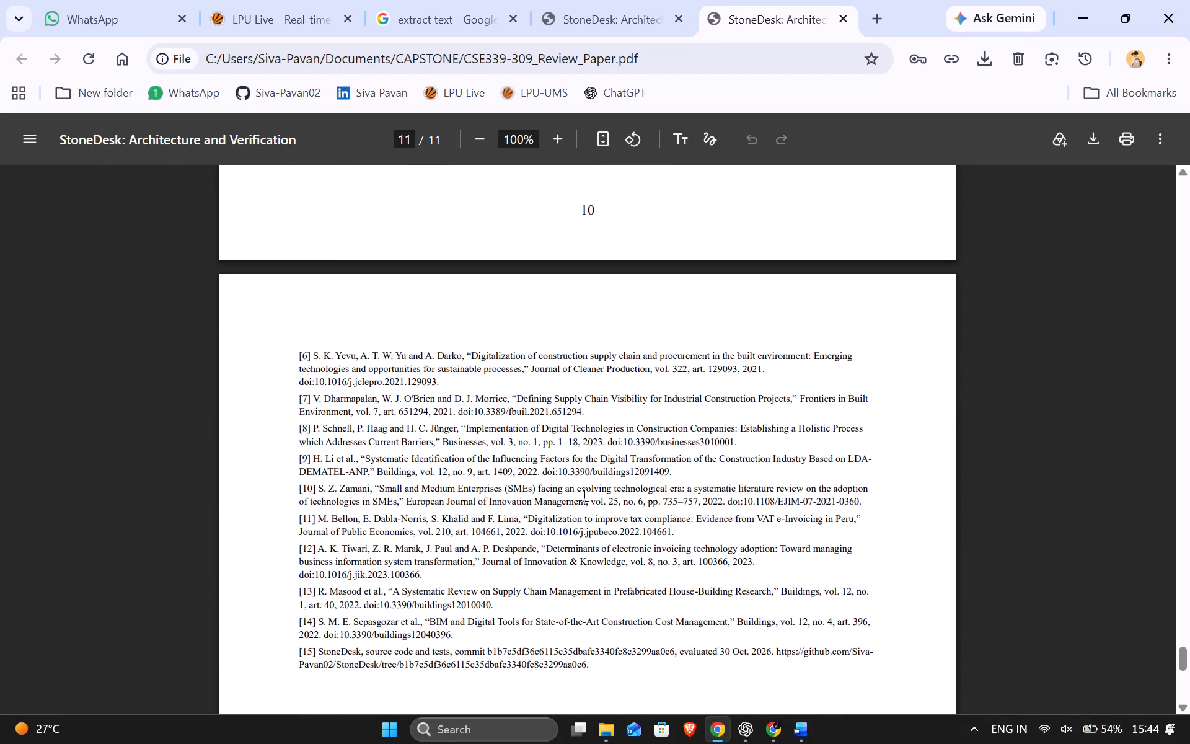
pyautogui.scroll(-1, 583, 496)
pyautogui.scroll(7, 624, 384)
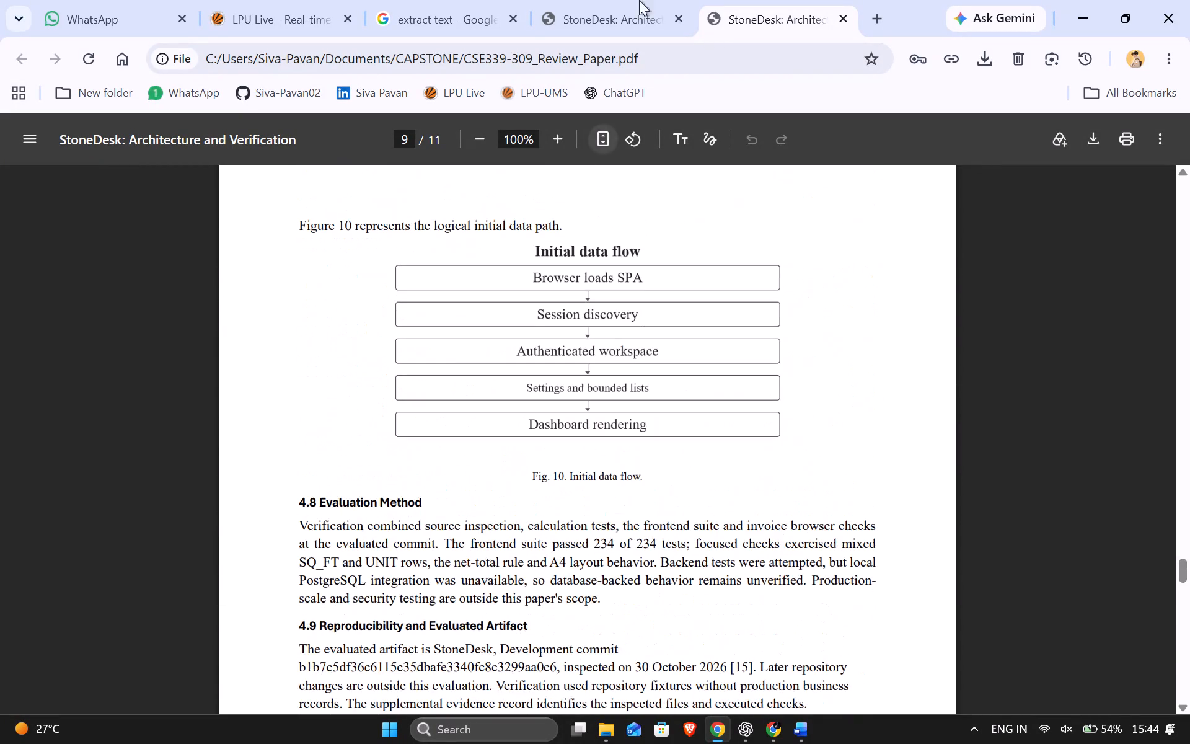
# Switch to Word, look through the StoneDesk_Review_Paper_Final_v2 document down to its references, and close it.
pyautogui.click(796, 728)
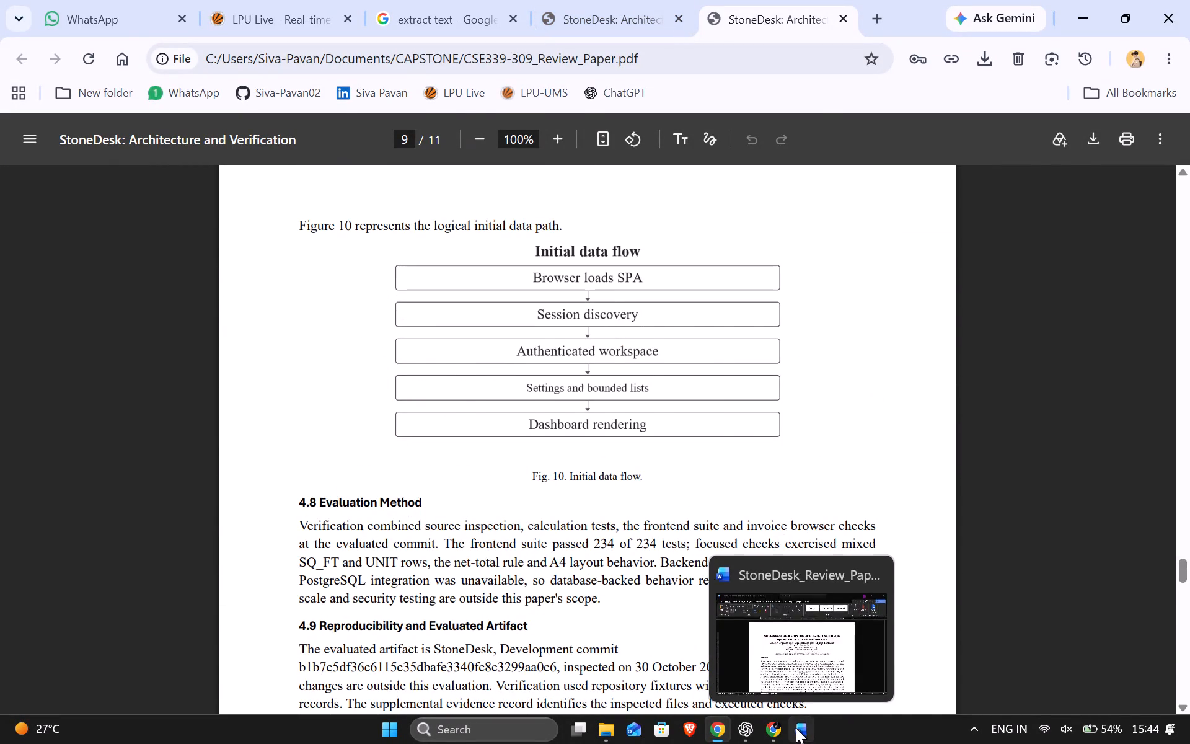
pyautogui.scroll(-17, 564, 538)
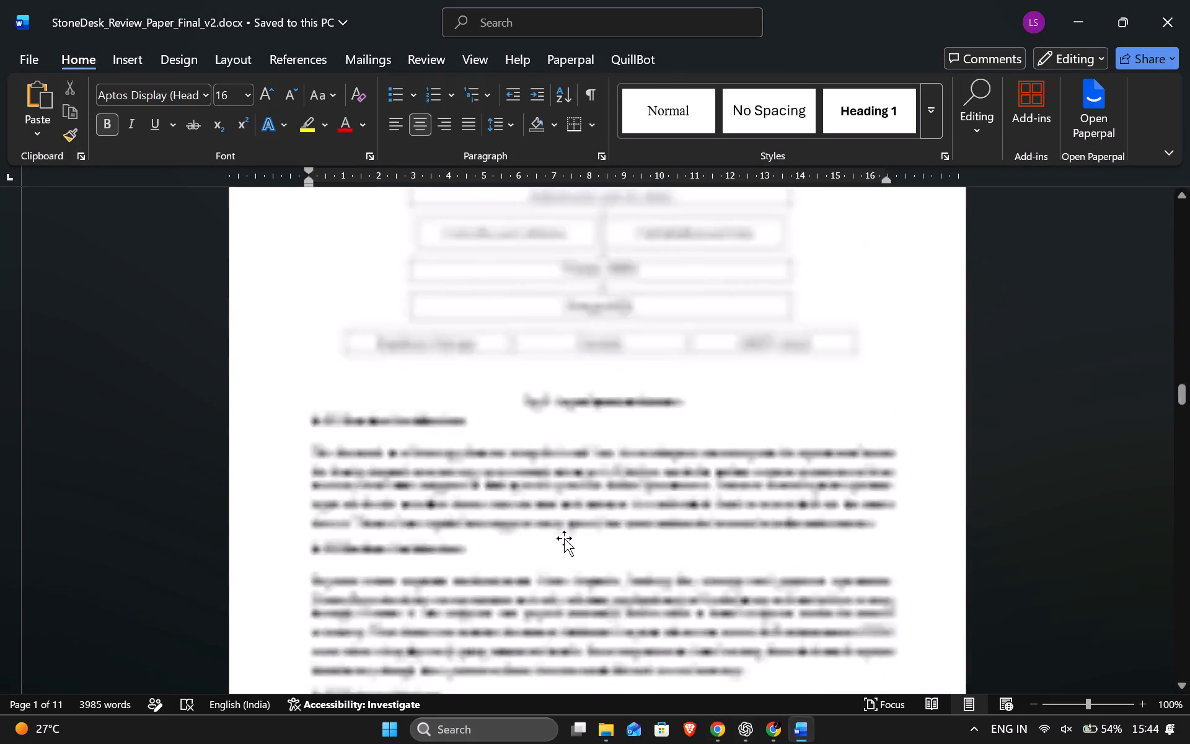
pyautogui.scroll(-19, 564, 538)
pyautogui.scroll(4, 560, 387)
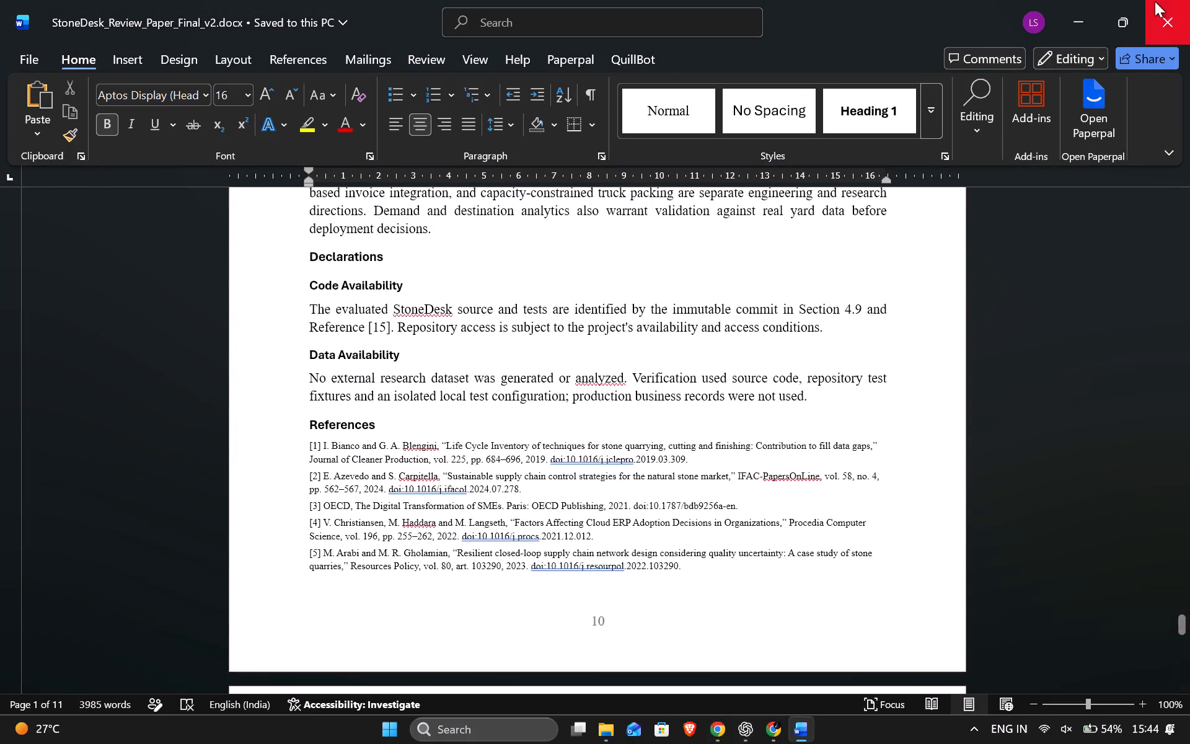
pyautogui.click(1157, 2)
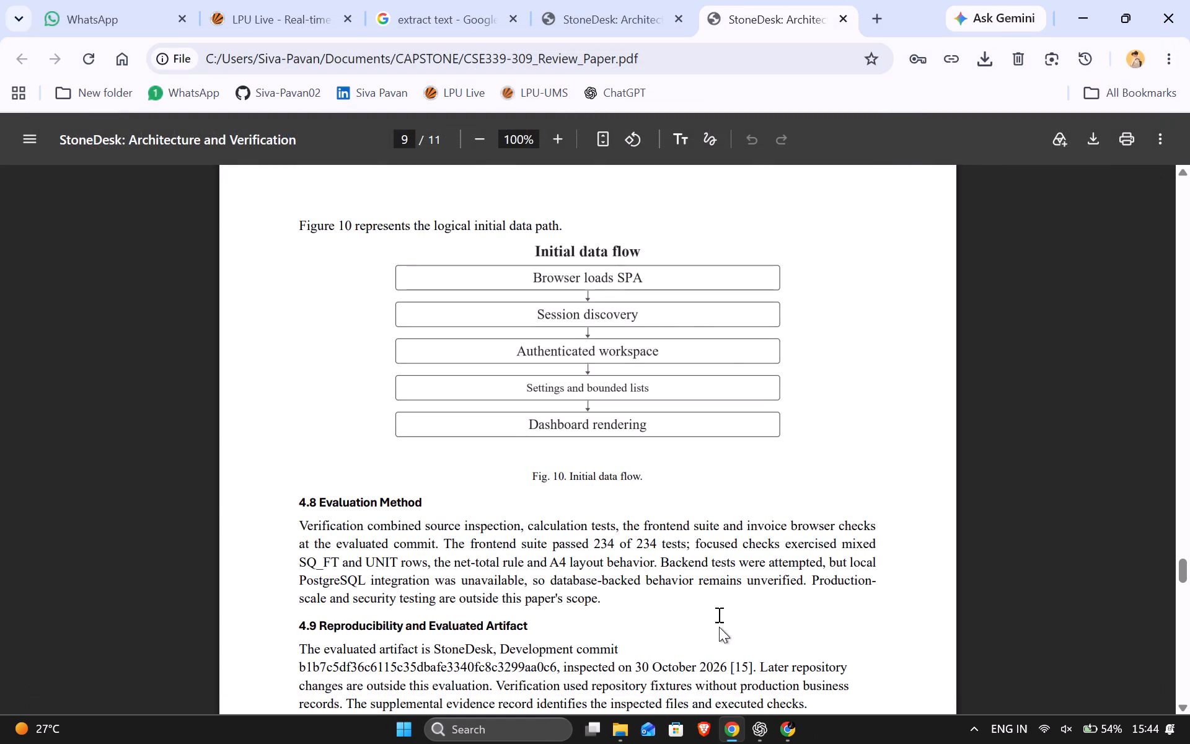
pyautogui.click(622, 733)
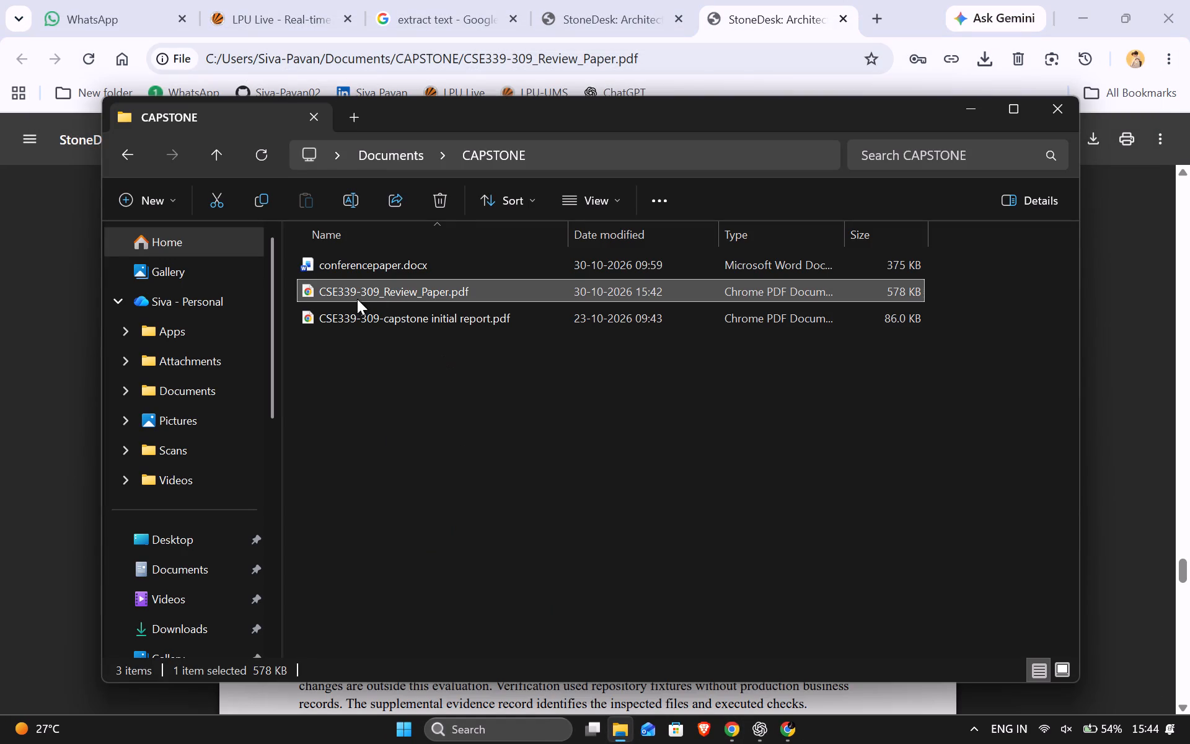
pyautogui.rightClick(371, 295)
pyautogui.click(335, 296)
# Launch Word again.
pyautogui.write('word')
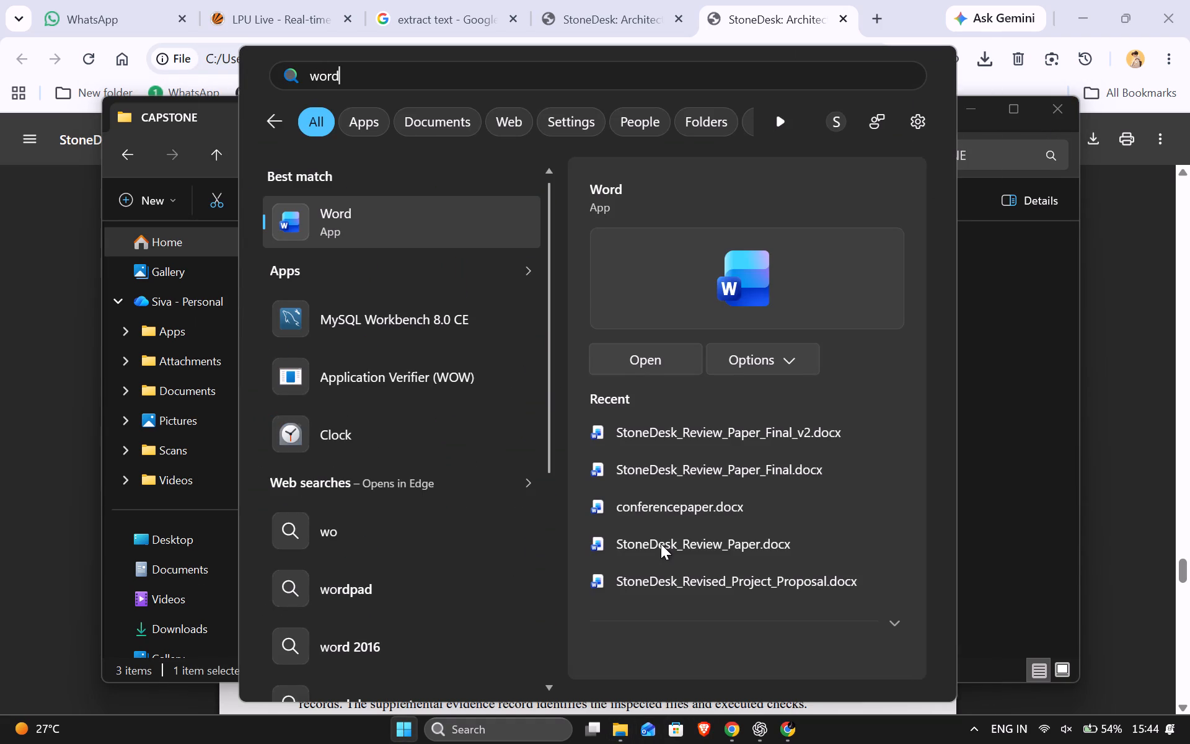
pyautogui.press('Return')
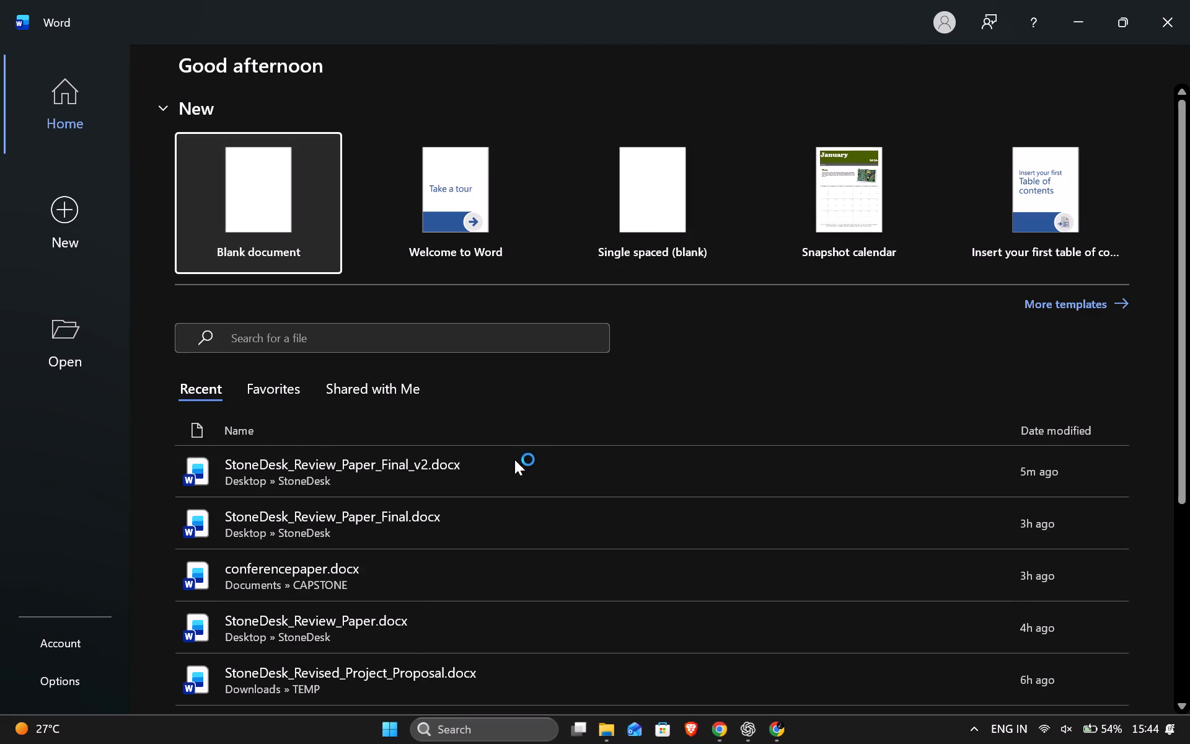
# Open StoneDesk_Review_Paper_Final_v2.docx and look through it down to the reference list on the last pages.
pyautogui.doubleClick(437, 494)
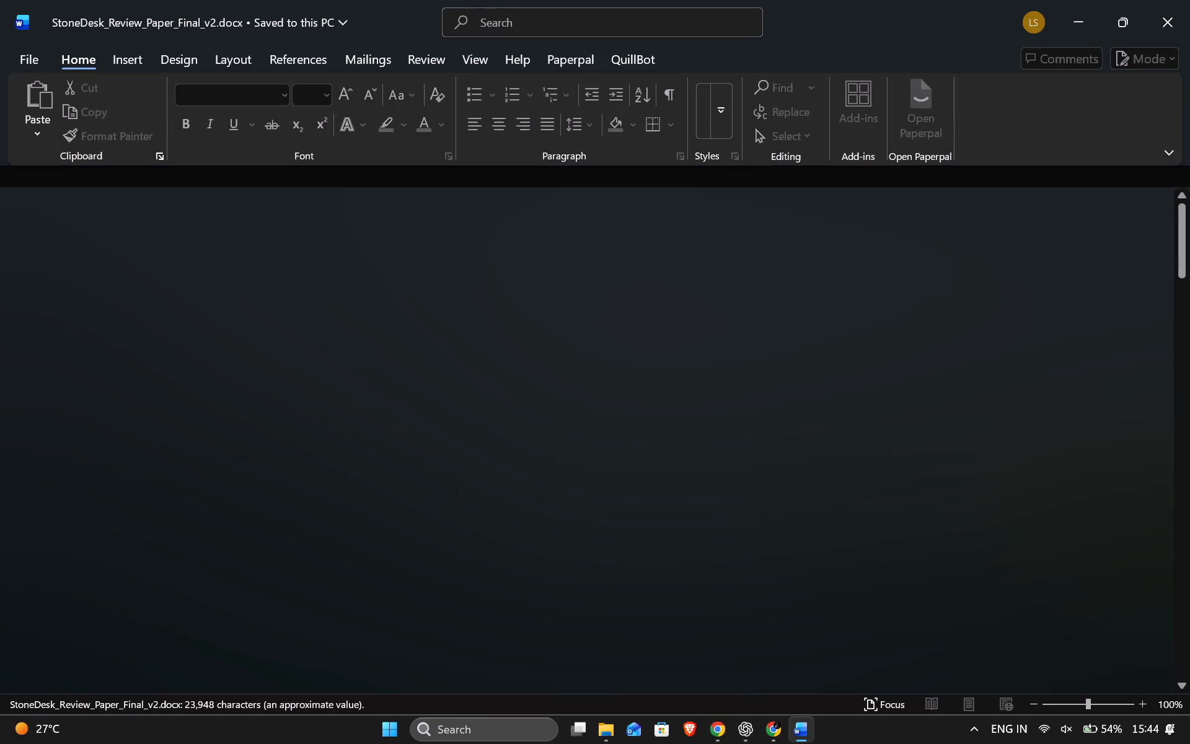
pyautogui.scroll(-15, 738, 468)
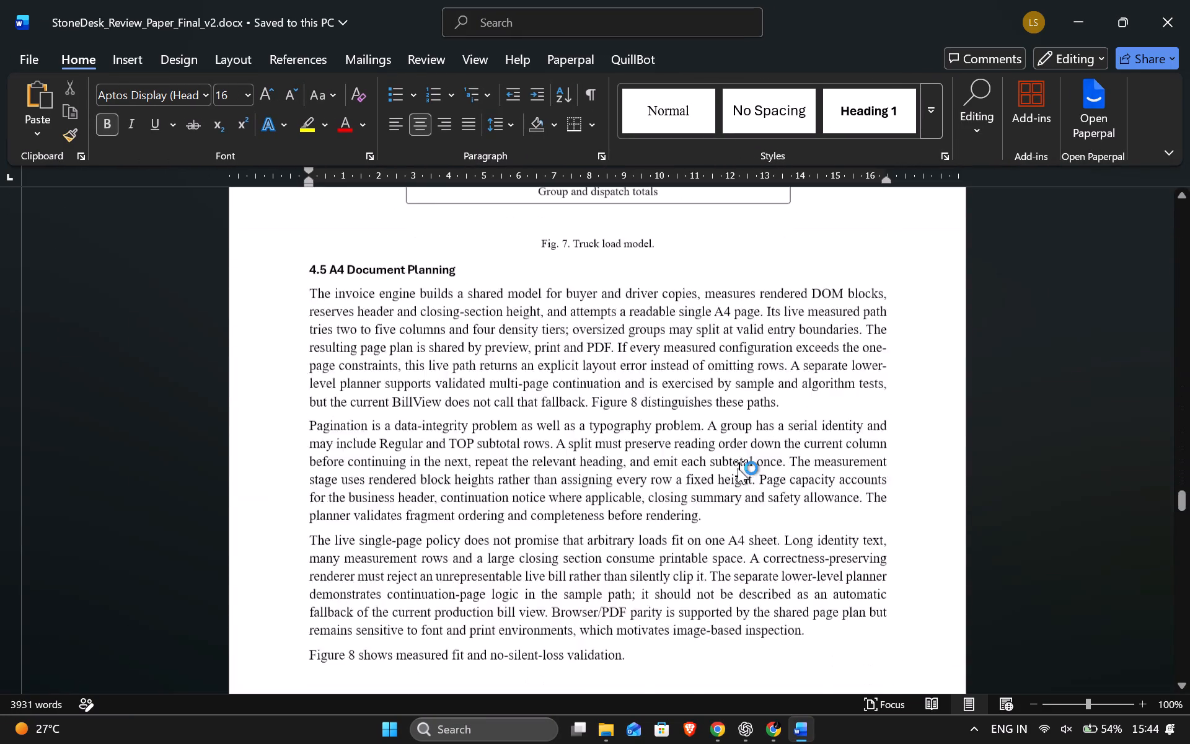
pyautogui.scroll(-9, 738, 468)
pyautogui.scroll(-14, 738, 468)
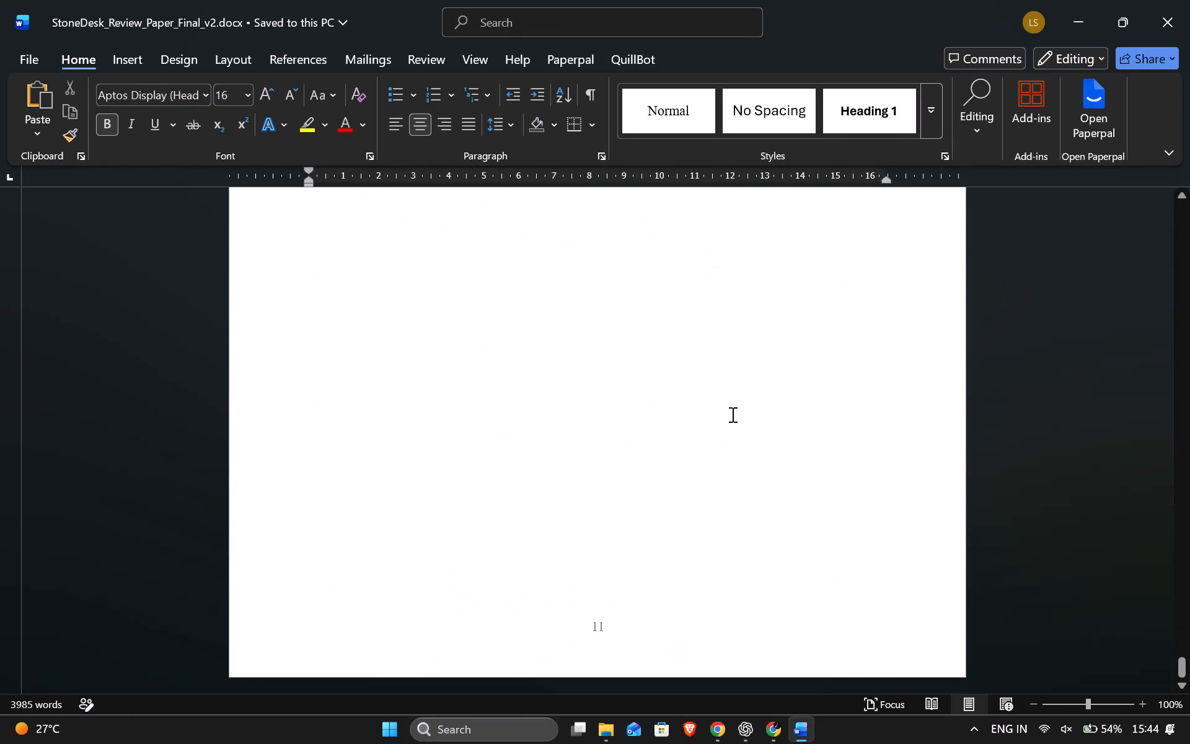
pyautogui.scroll(7, 708, 355)
pyautogui.scroll(-1, 870, 619)
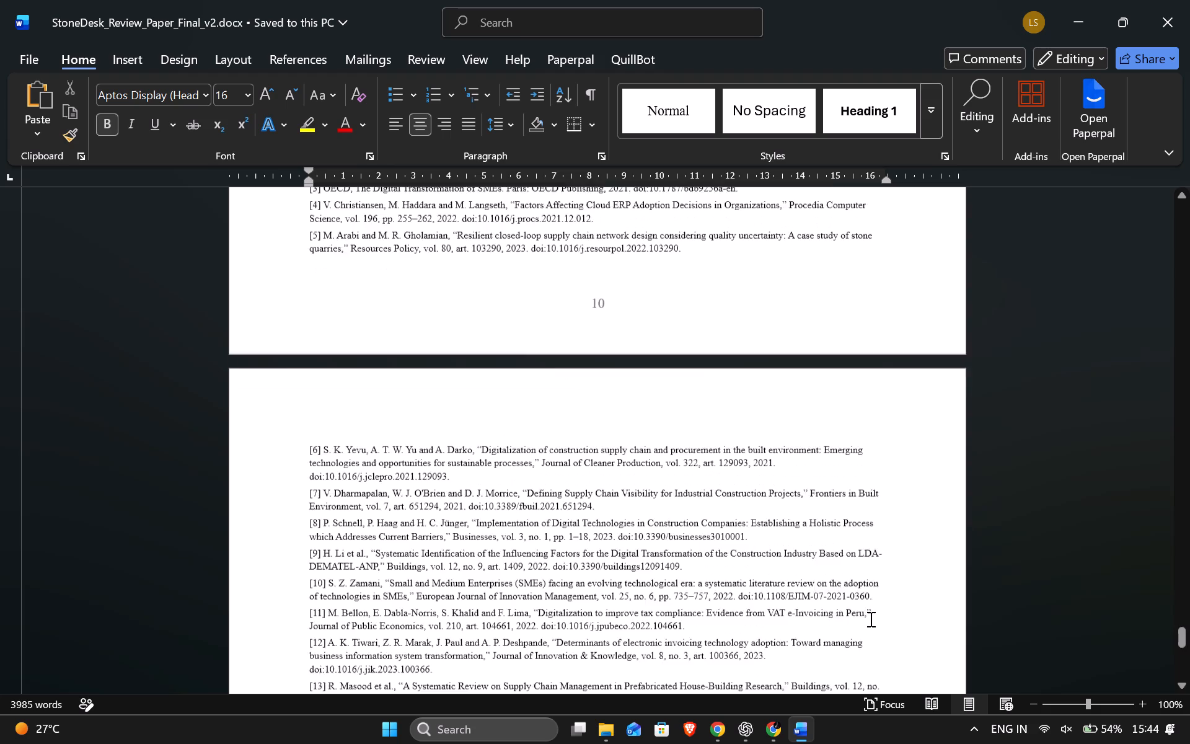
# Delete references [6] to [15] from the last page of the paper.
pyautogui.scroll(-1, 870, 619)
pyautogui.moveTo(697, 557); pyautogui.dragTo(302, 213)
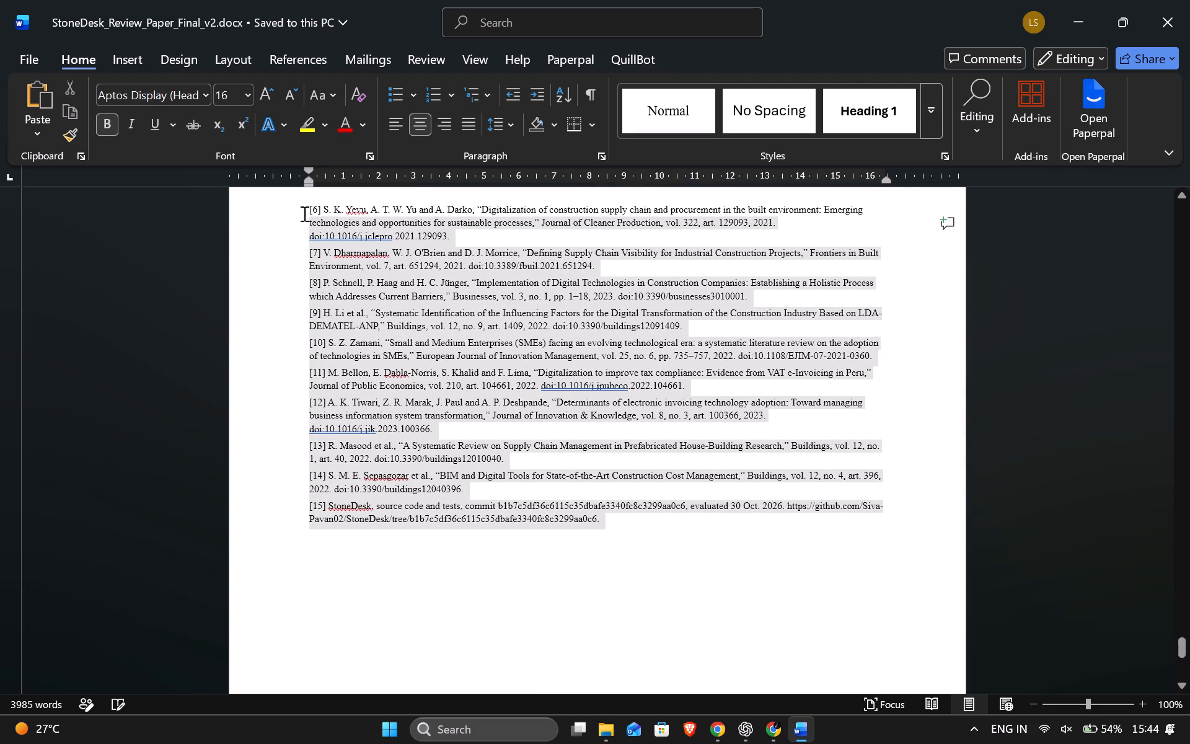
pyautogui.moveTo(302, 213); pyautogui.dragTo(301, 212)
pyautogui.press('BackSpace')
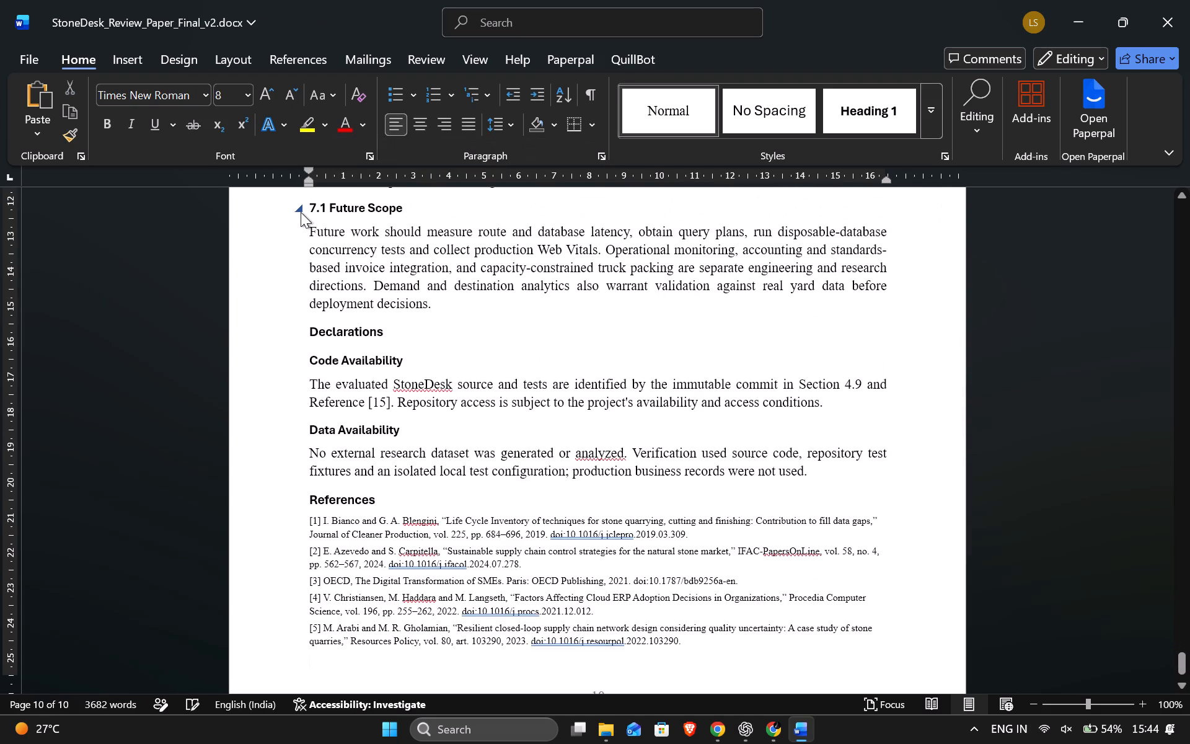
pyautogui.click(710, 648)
# Examine the shortened document's pages and the end of its reference list after reference [5].
pyautogui.scroll(-1, 565, 472)
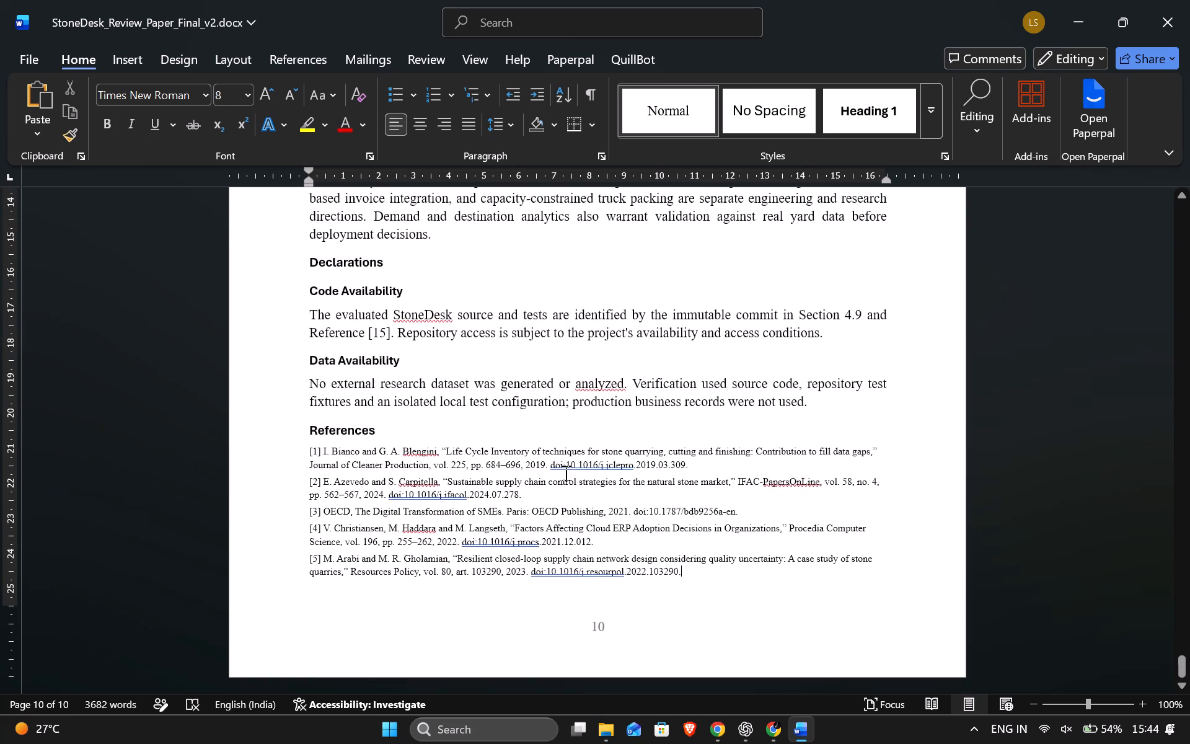
pyautogui.scroll(8, 577, 385)
pyautogui.scroll(-1, 577, 385)
pyautogui.scroll(1, 577, 385)
pyautogui.hscroll(2, 577, 385)
pyautogui.scroll(1, 577, 385)
pyautogui.hscroll(1, 577, 385)
pyautogui.scroll(1, 577, 385)
pyautogui.hscroll(1, 577, 385)
pyautogui.scroll(1, 577, 385)
pyautogui.hscroll(2, 577, 385)
pyautogui.scroll(1, 577, 385)
pyautogui.hscroll(1, 577, 385)
pyautogui.scroll(1, 577, 385)
pyautogui.hscroll(1, 577, 385)
pyautogui.scroll(1, 577, 385)
pyautogui.hscroll(1, 577, 385)
pyautogui.scroll(1, 577, 385)
pyautogui.hscroll(1, 577, 385)
pyautogui.scroll(1, 577, 385)
pyautogui.hscroll(1, 577, 385)
pyautogui.scroll(1, 577, 385)
pyautogui.hscroll(1, 577, 385)
pyautogui.scroll(13, 577, 385)
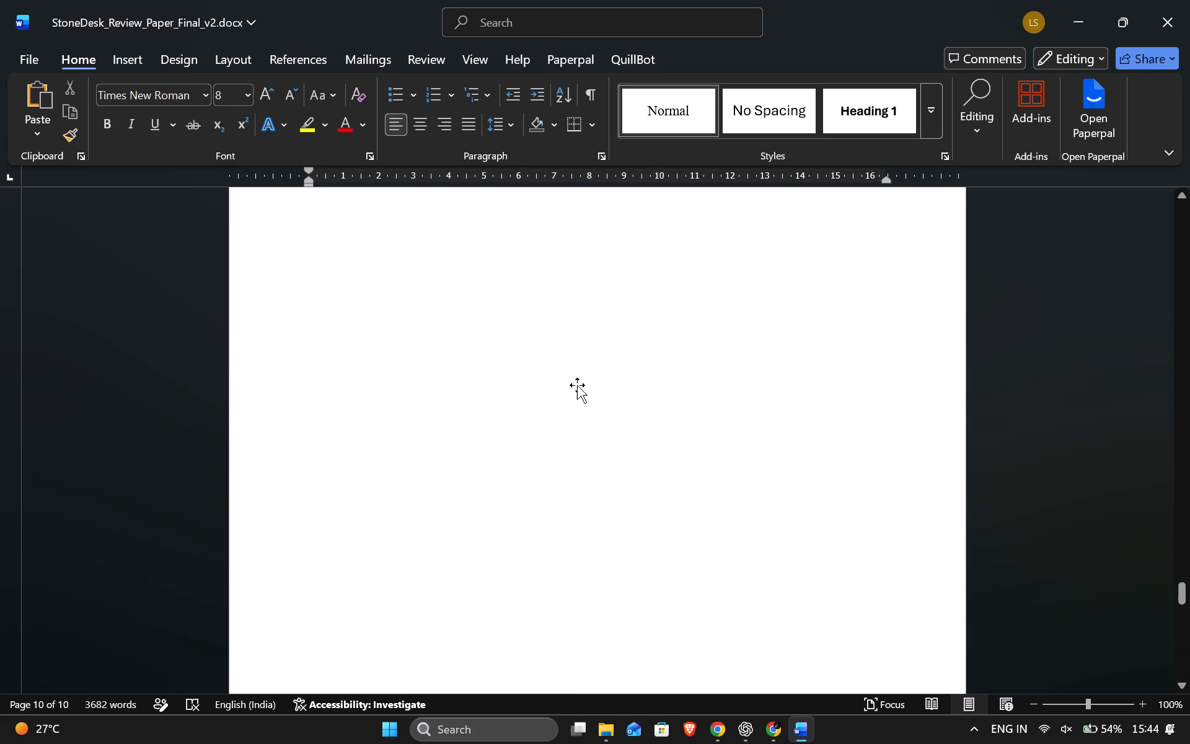
pyautogui.scroll(20, 577, 385)
pyautogui.scroll(20, 577, 385)
pyautogui.scroll(7, 577, 385)
pyautogui.scroll(-20, 577, 385)
pyautogui.scroll(-20, 577, 385)
pyautogui.scroll(-20, 577, 385)
pyautogui.scroll(-1, 577, 385)
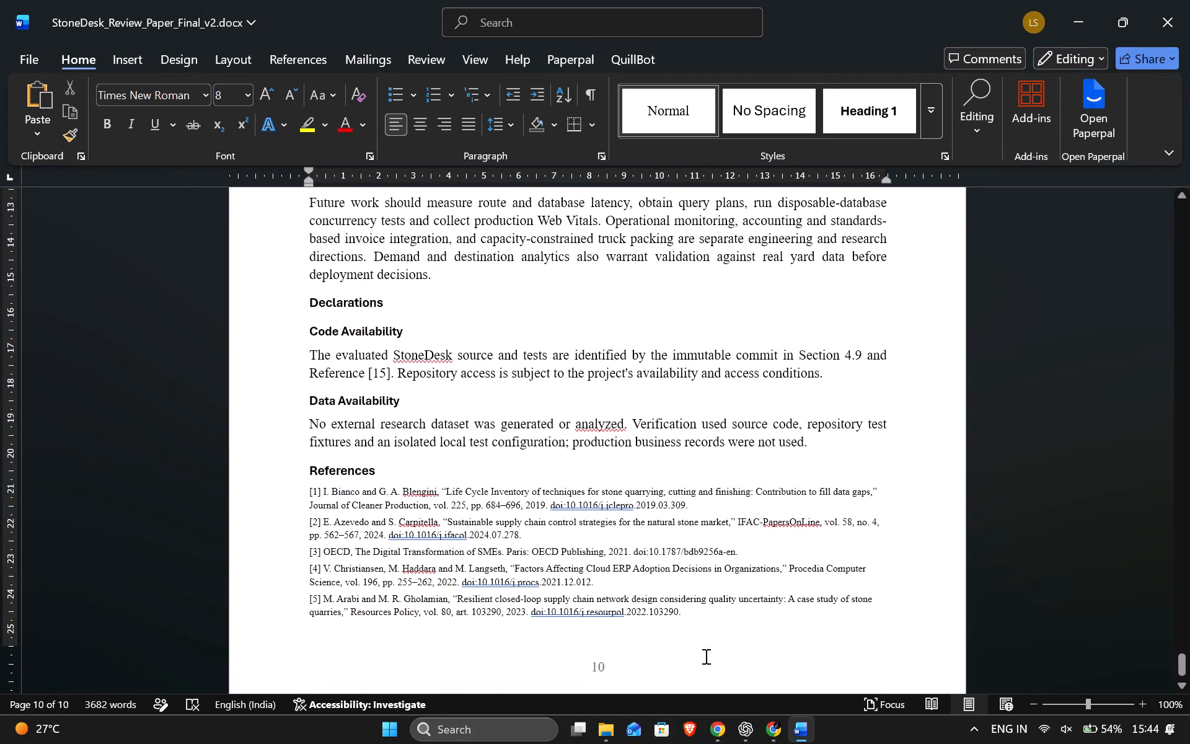
pyautogui.click(694, 631)
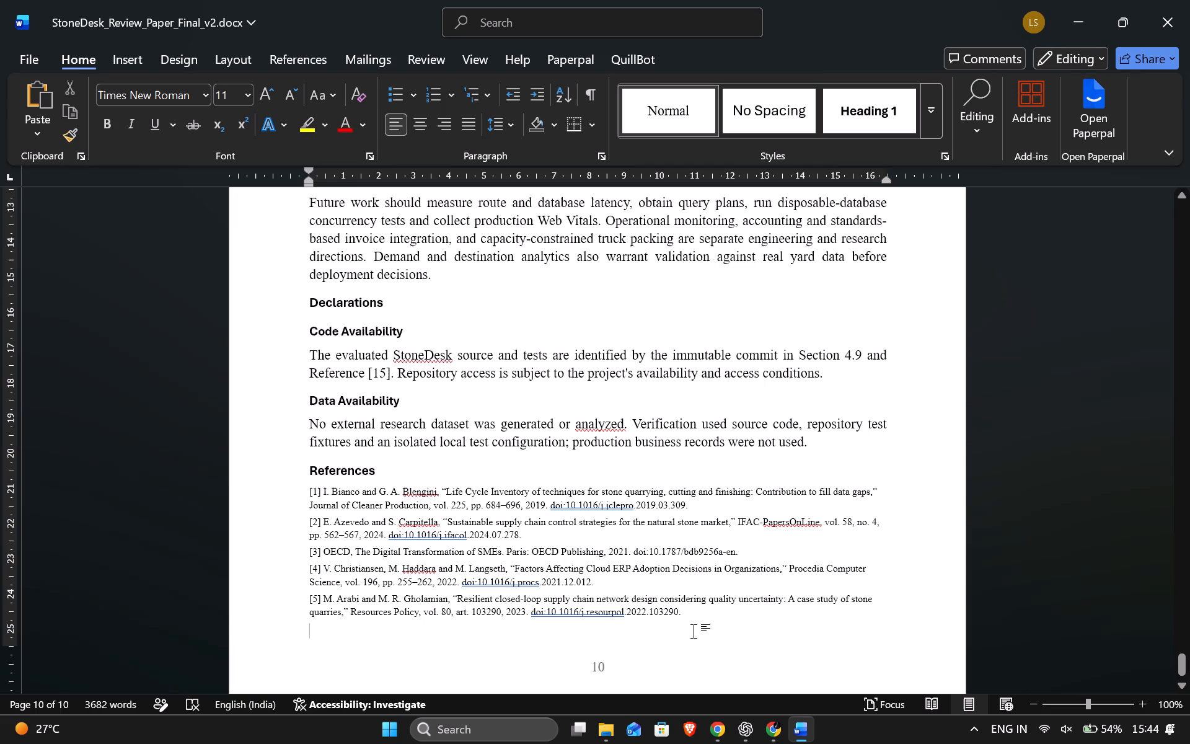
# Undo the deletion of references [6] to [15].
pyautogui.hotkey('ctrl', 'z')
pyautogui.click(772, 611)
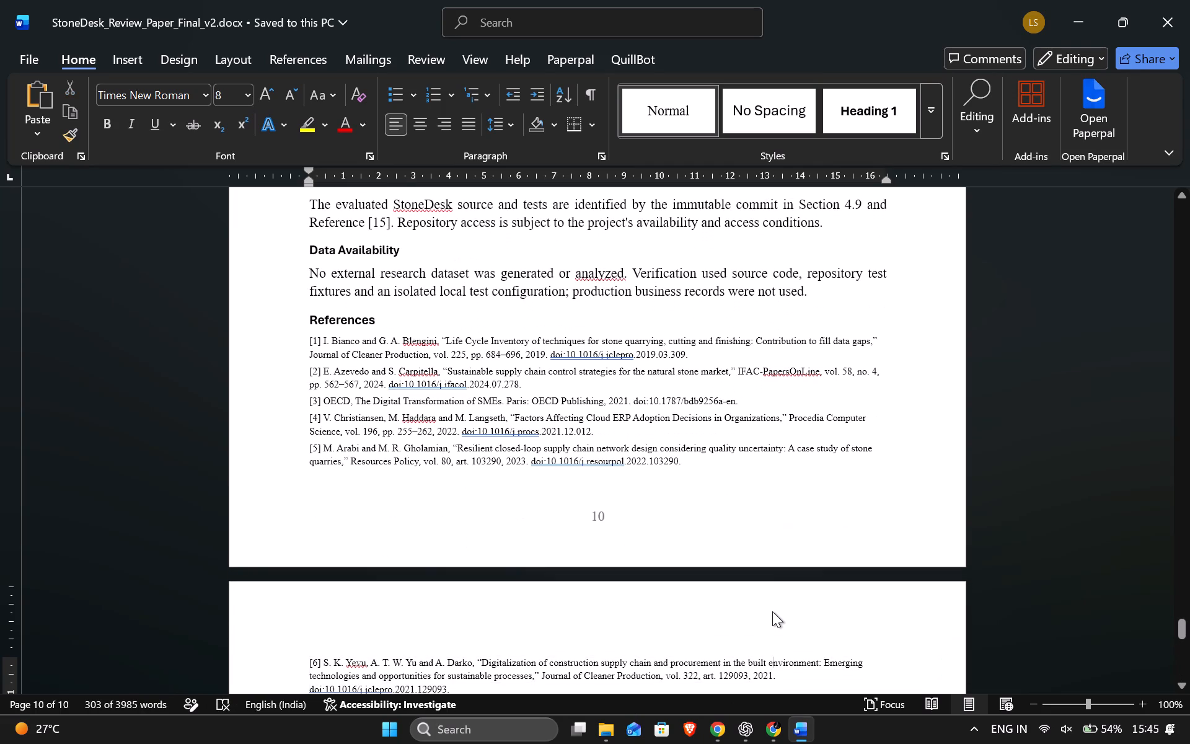
# Look back through the paper from the references to its title page, closing the CAPSTONE folder window.
pyautogui.scroll(1, 786, 533)
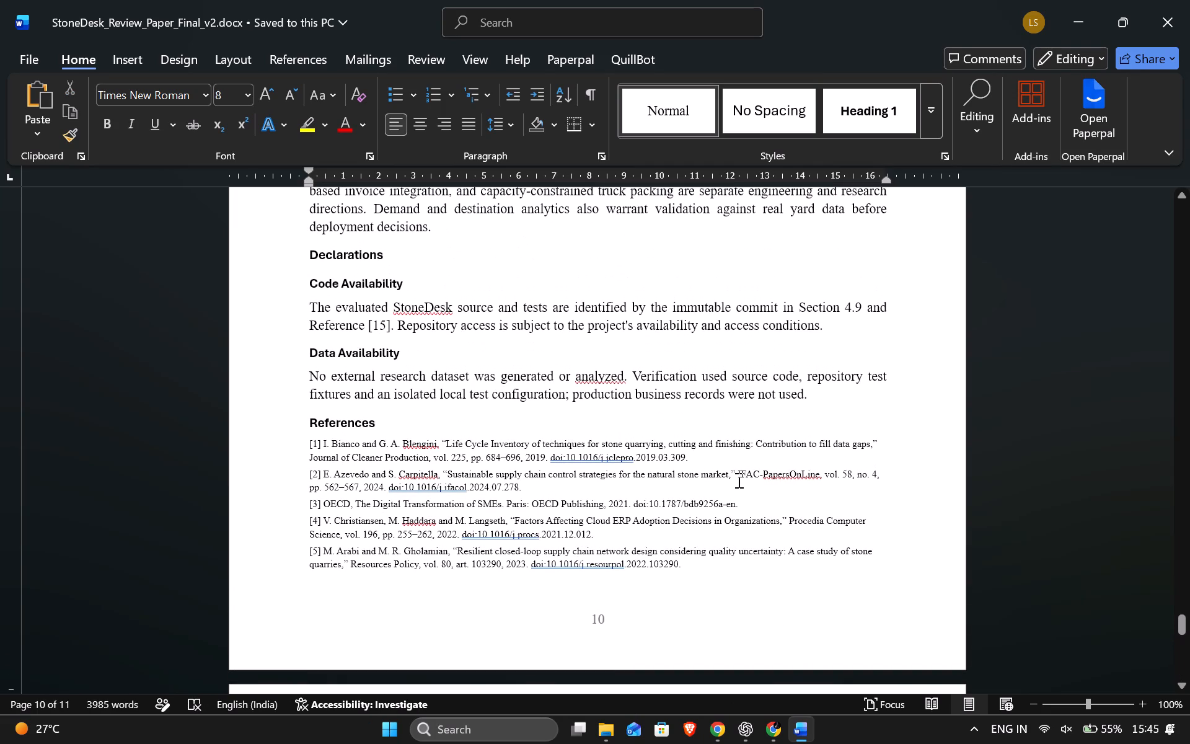
pyautogui.scroll(14, 738, 480)
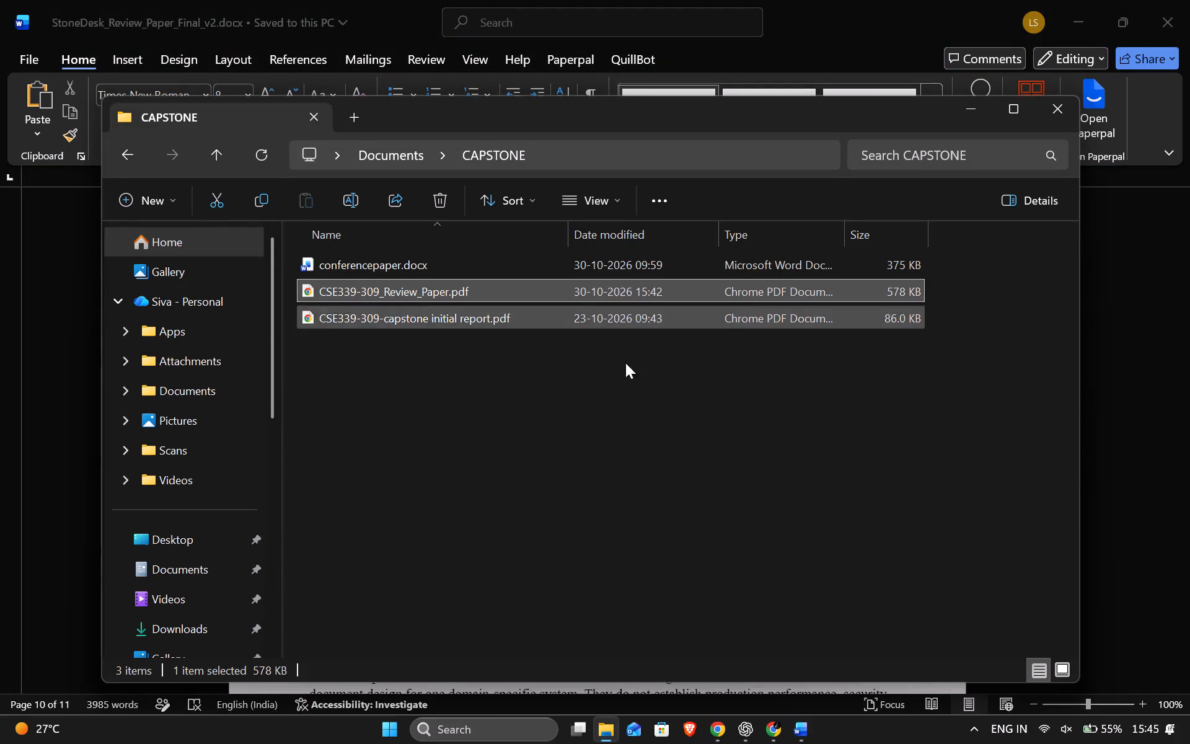
pyautogui.click(1057, 108)
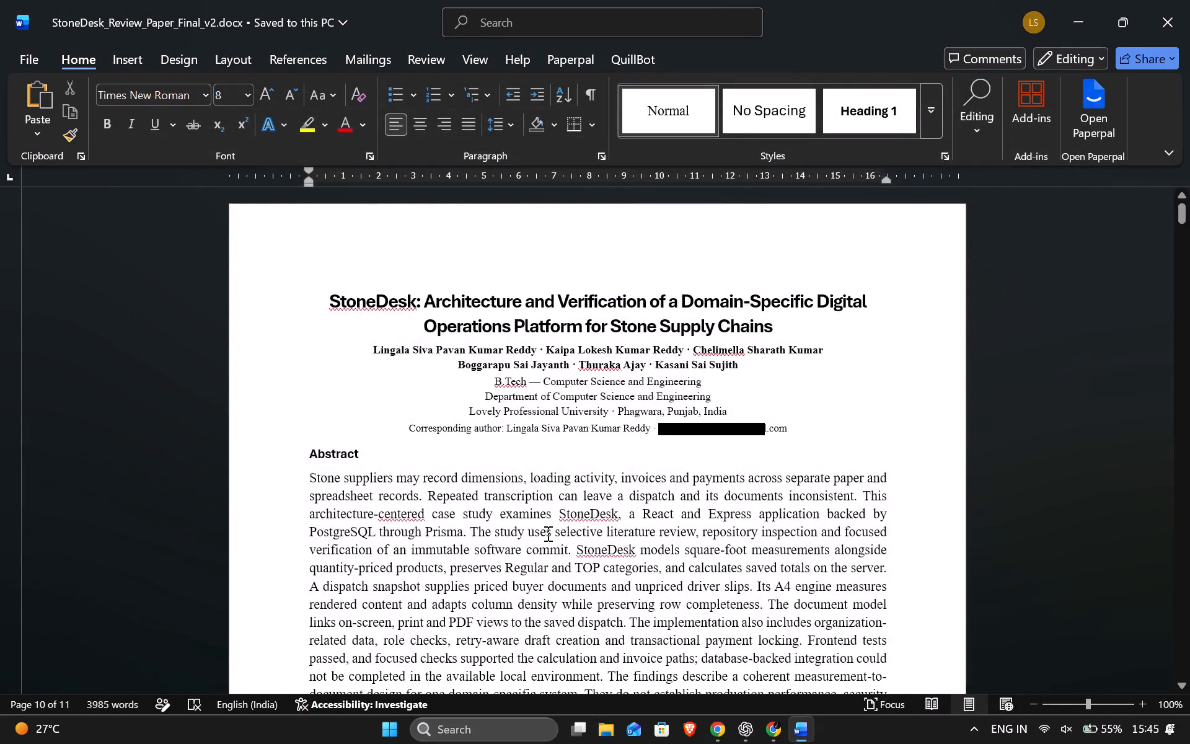
pyautogui.scroll(-2, 547, 533)
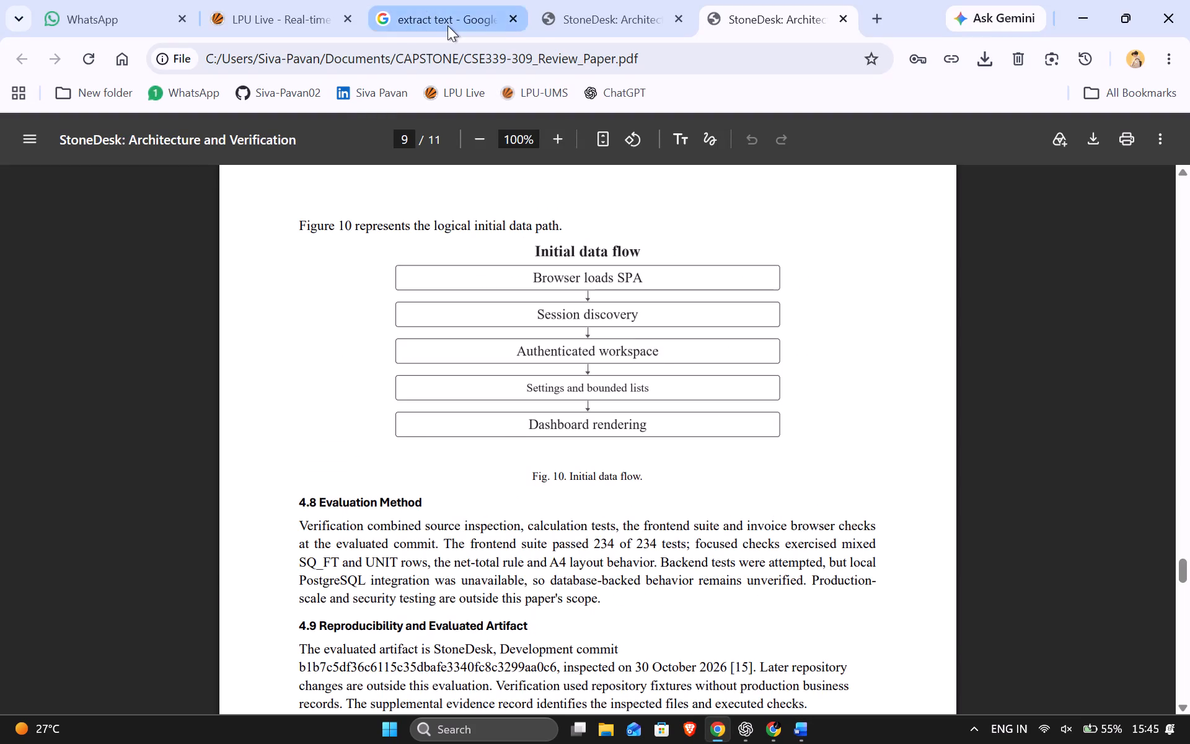
# Switch to Chrome and check CSE339-309_Review_Paper.pdf down to its last references and back to the first page.
pyautogui.click(447, 25)
pyautogui.click(295, 9)
pyautogui.click(415, 0)
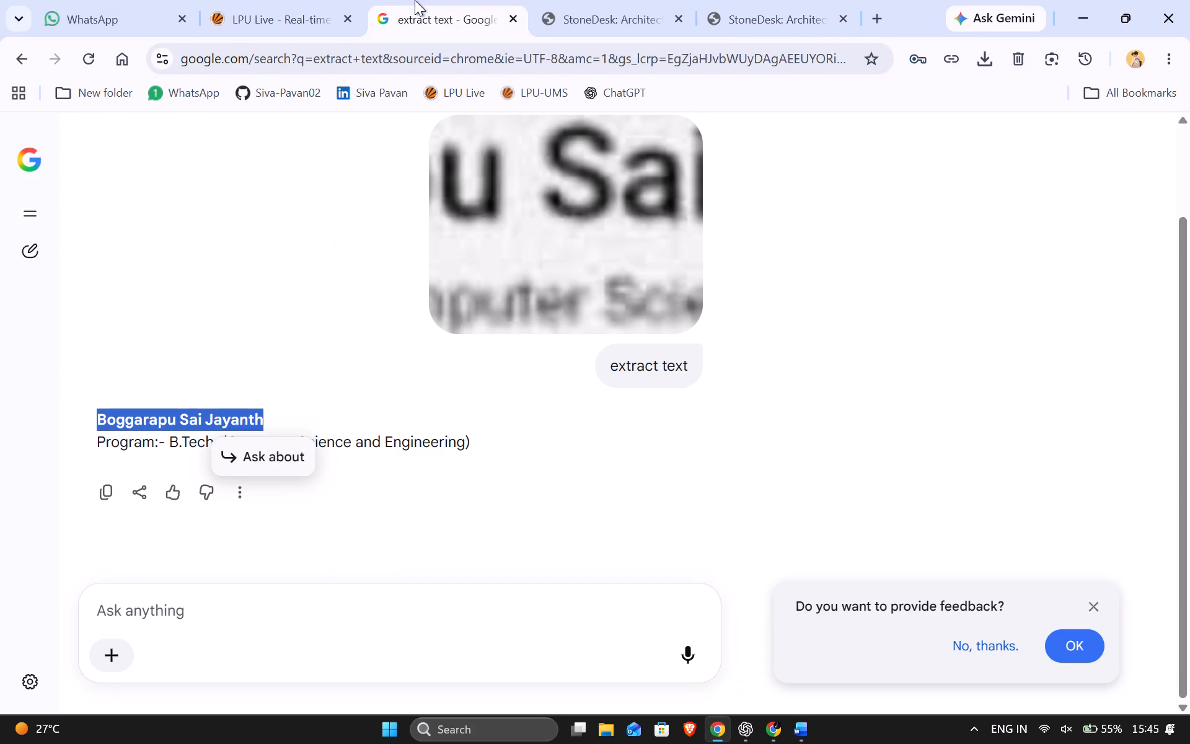
pyautogui.click(557, 9)
pyautogui.click(751, 8)
pyautogui.scroll(-4, 677, 407)
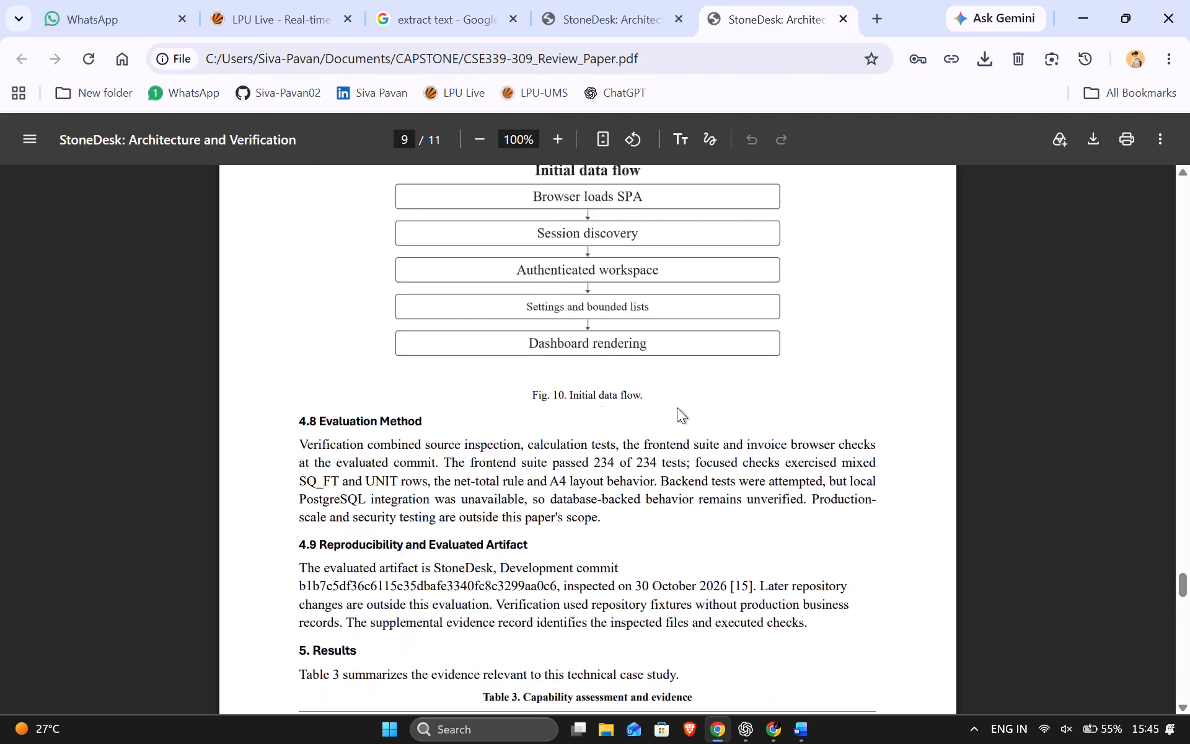
pyautogui.scroll(-9, 677, 407)
pyautogui.scroll(3, 670, 368)
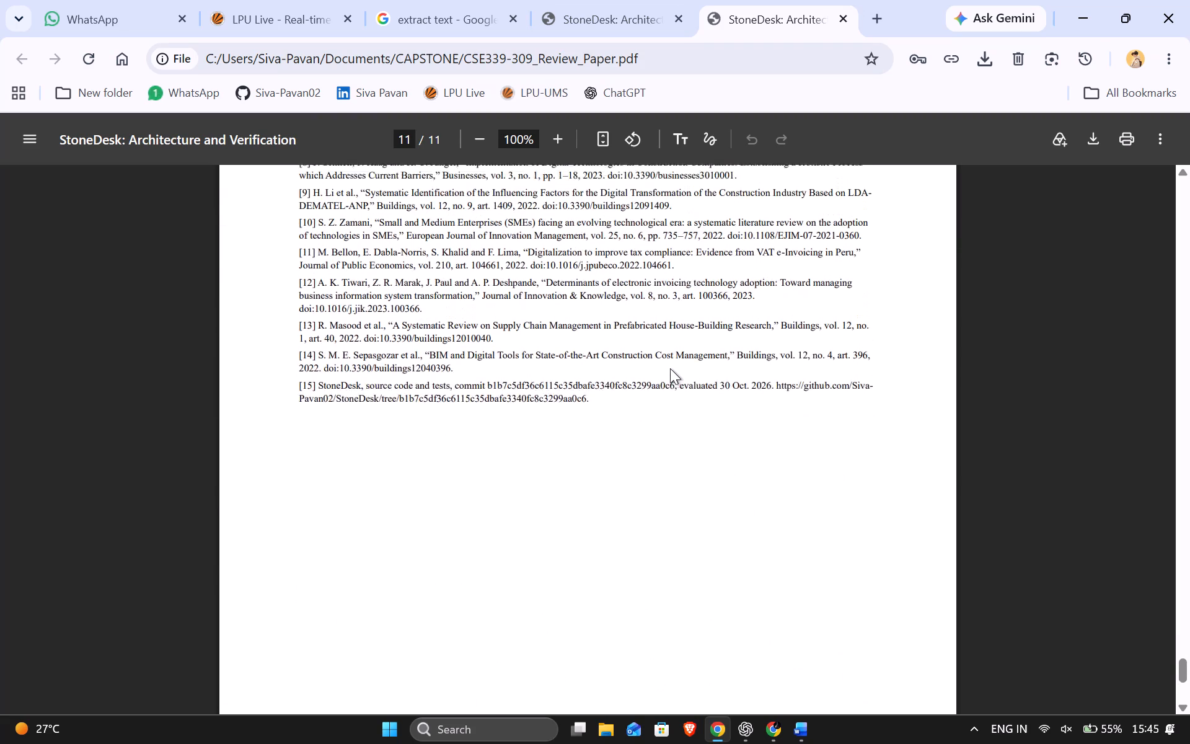
pyautogui.scroll(15, 670, 368)
pyautogui.scroll(7, 670, 368)
pyautogui.scroll(-2, 694, 598)
pyautogui.scroll(2, 694, 598)
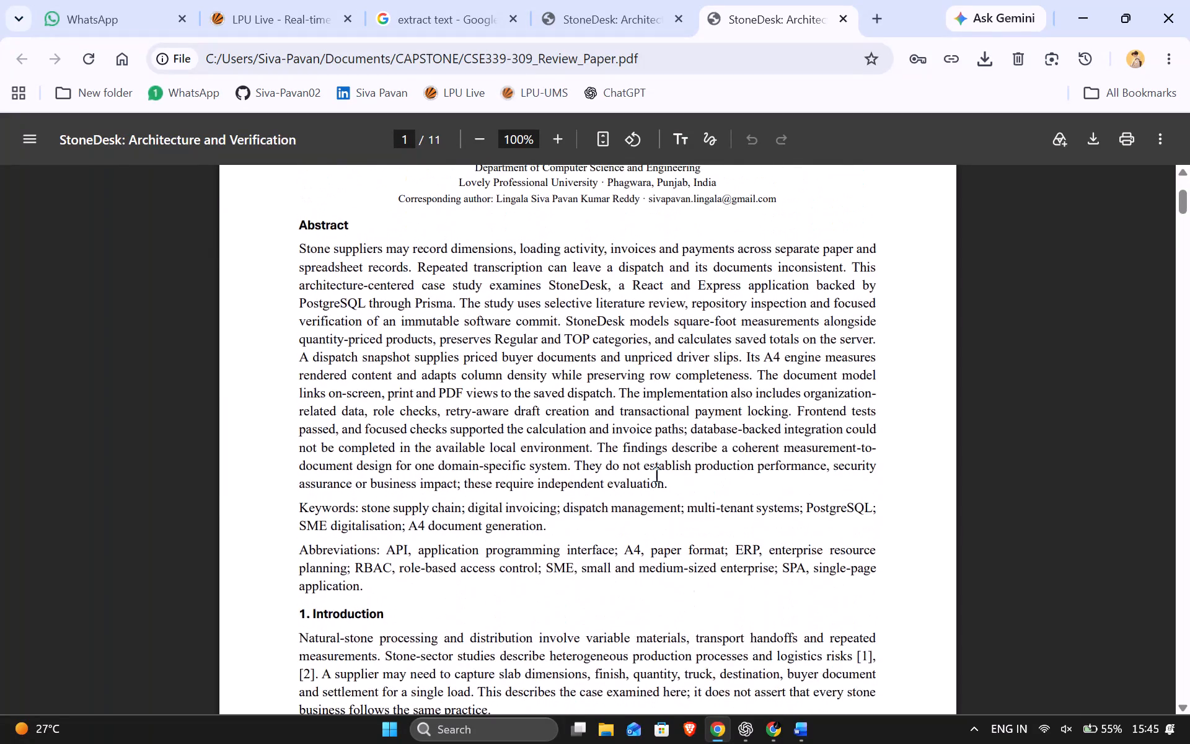
# Examine the PDF's first page, covering the title block, abstract, keywords and introduction.
pyautogui.scroll(-1, 697, 596)
pyautogui.scroll(-2, 621, 577)
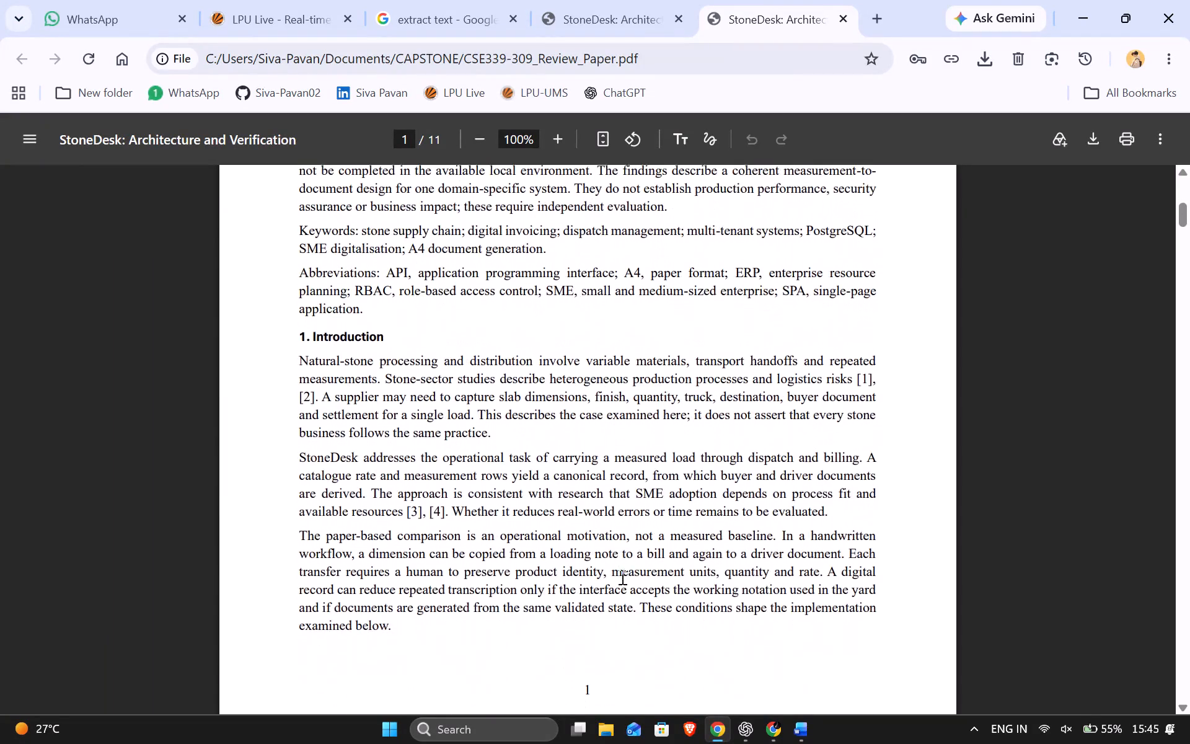
pyautogui.scroll(-1, 621, 577)
pyautogui.scroll(3, 621, 577)
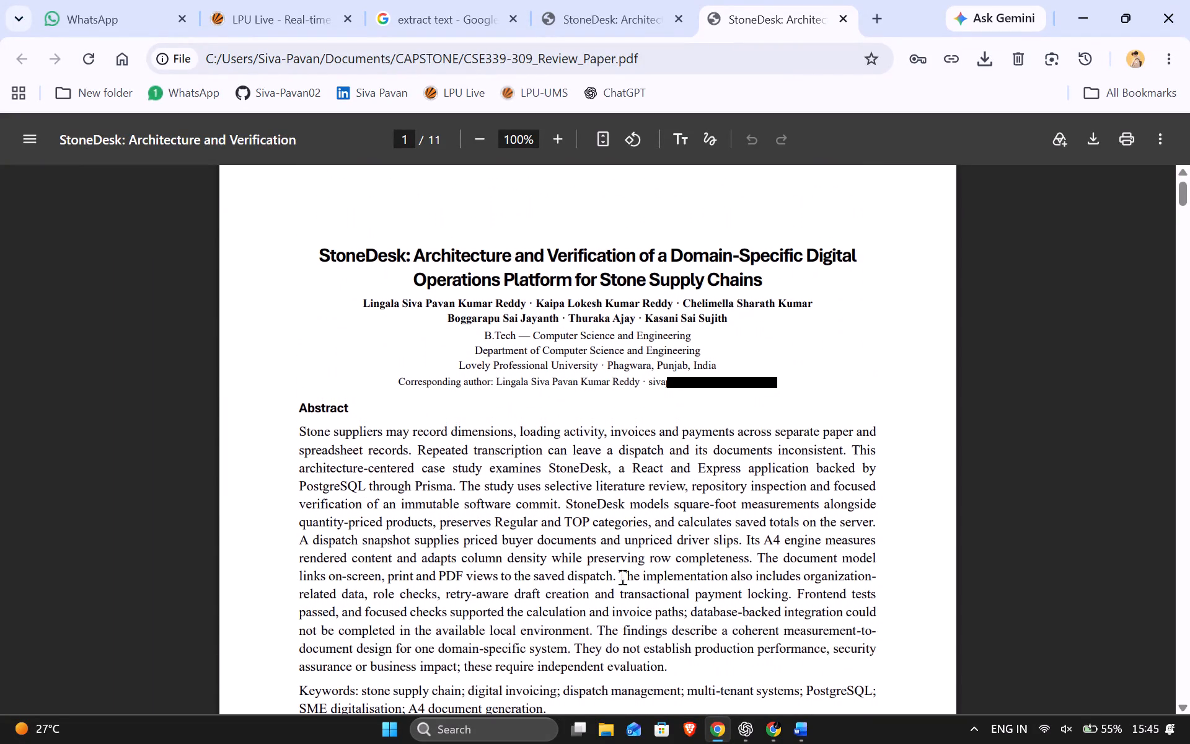
pyautogui.scroll(-2, 621, 577)
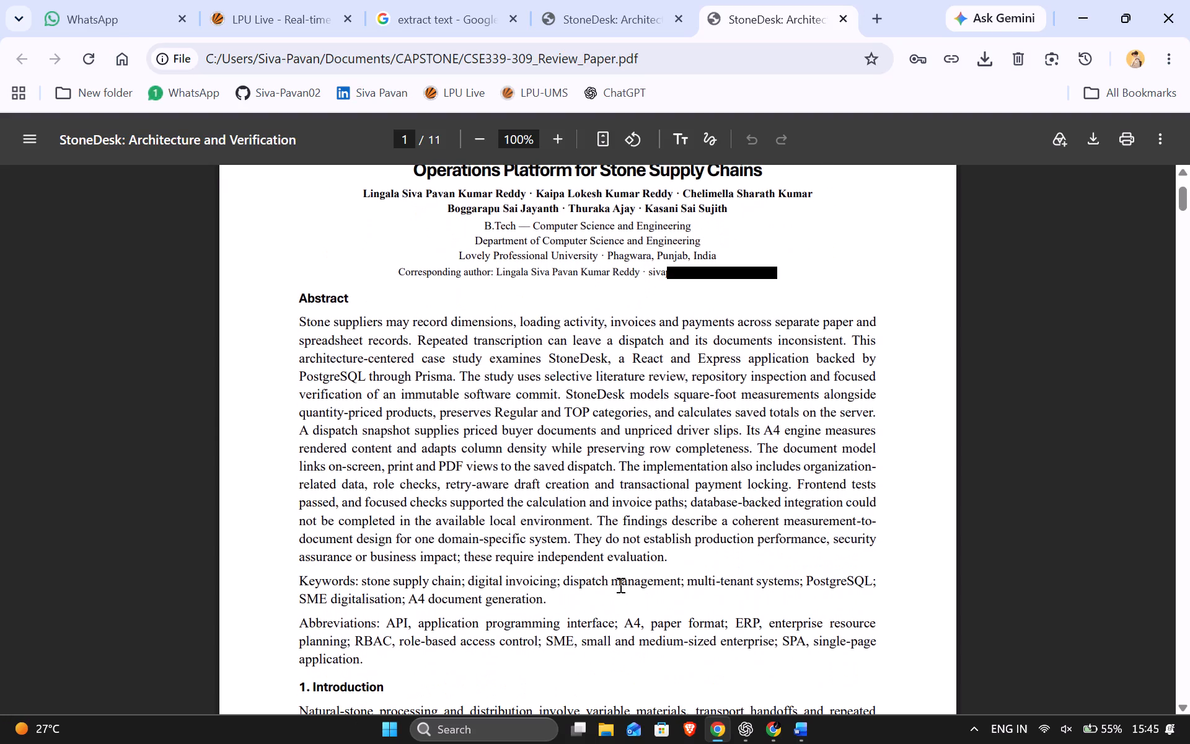
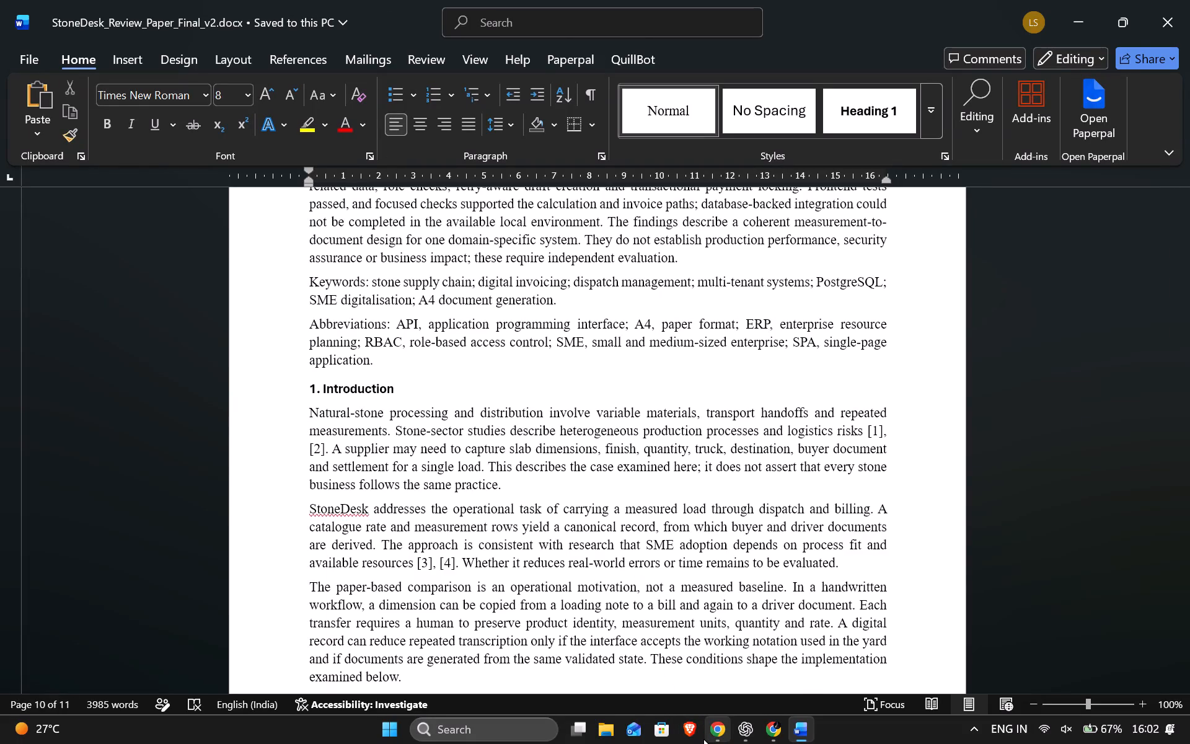
# Switch to Chrome and look back through StoneDesk_Review_Paper_Final_v2.pdf from the references to the system architecture sections.
pyautogui.click(720, 737)
pyautogui.scroll(7, 510, 335)
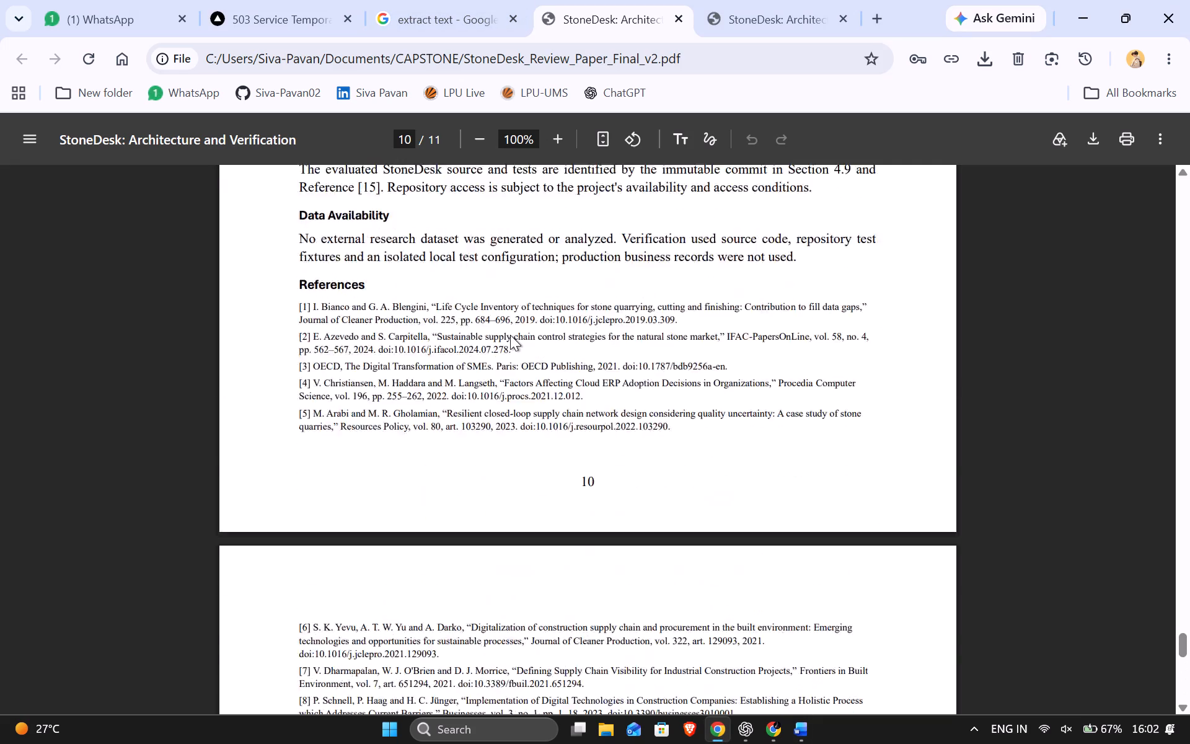
pyautogui.scroll(-1, 660, 518)
pyautogui.scroll(10, 660, 518)
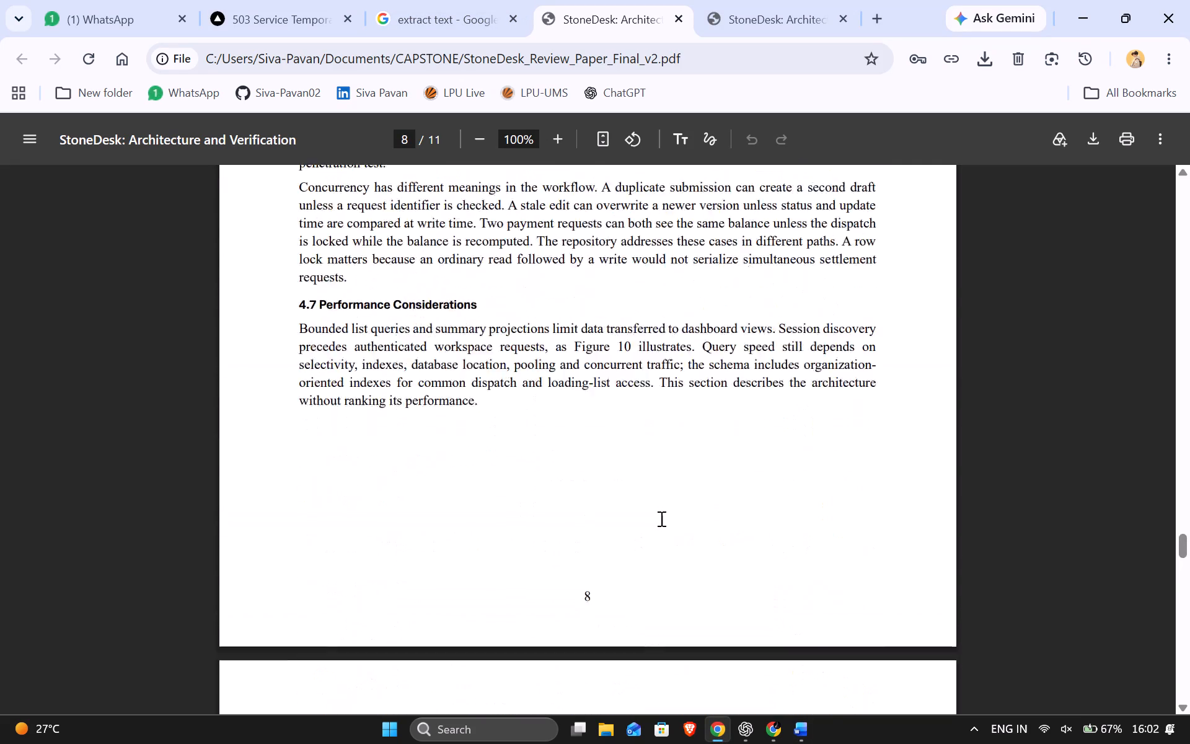
pyautogui.scroll(20, 635, 427)
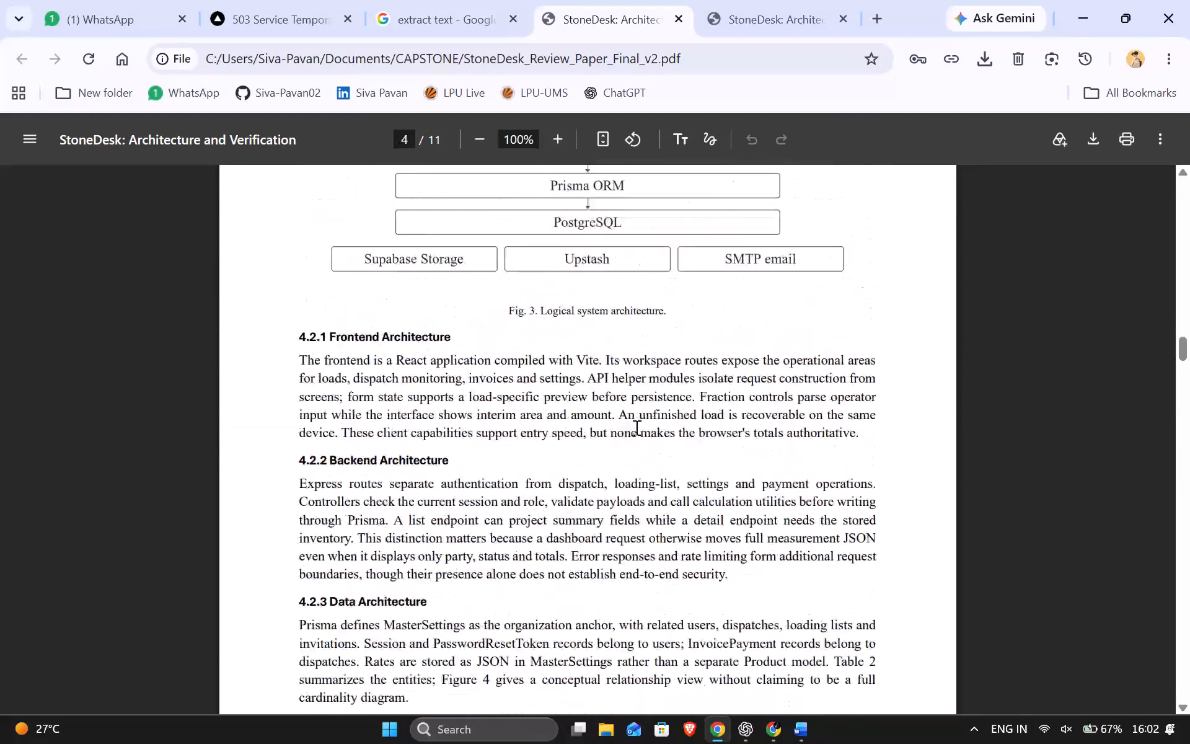
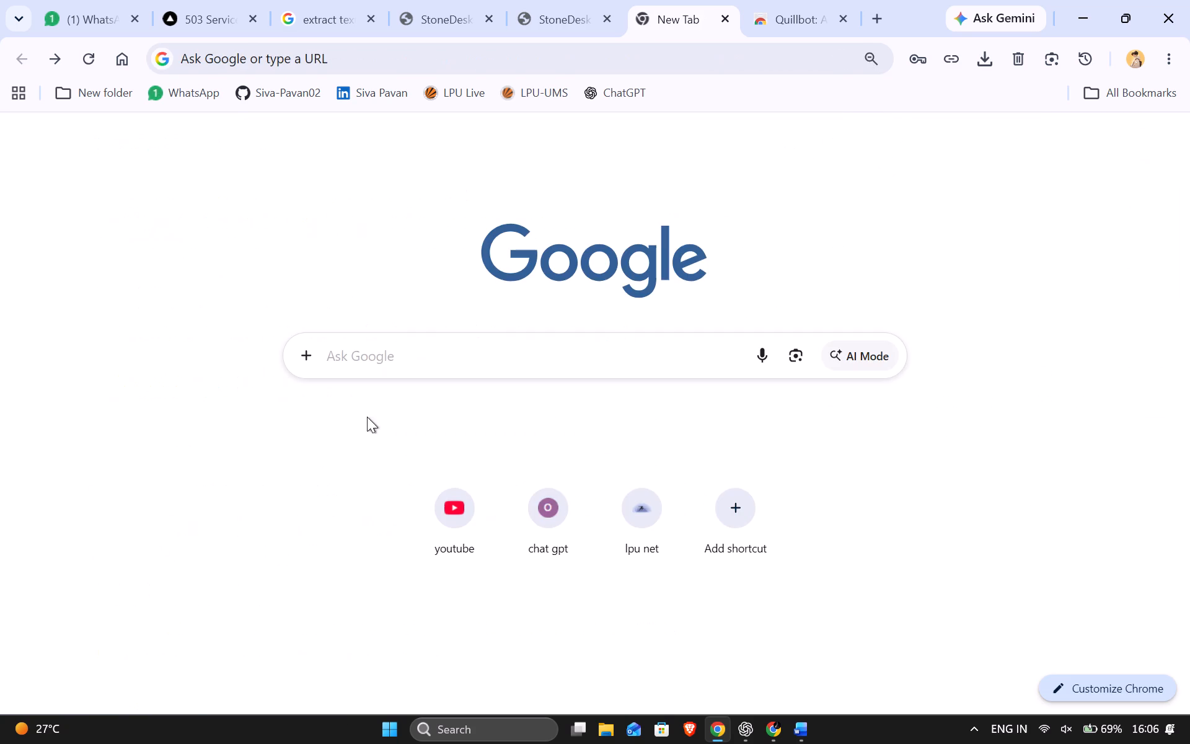
pyautogui.hscroll(-3, 459, 464)
pyautogui.hscroll(5, 459, 464)
pyautogui.hscroll(-3, 459, 464)
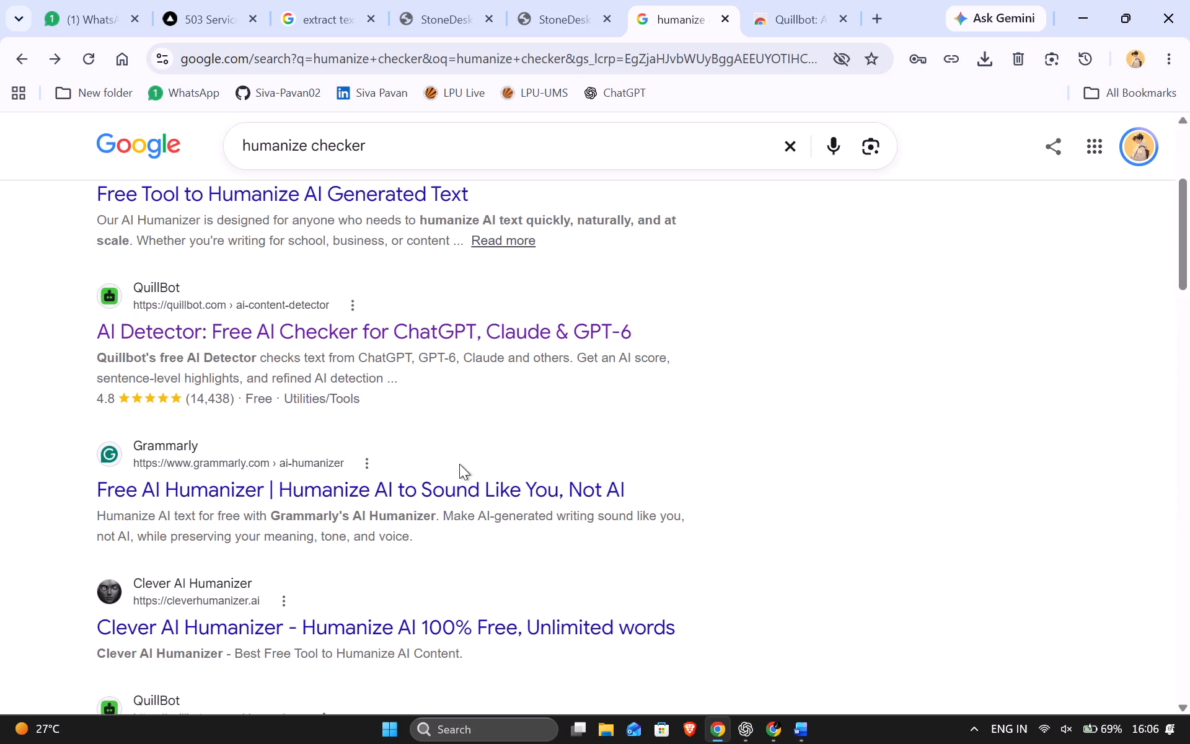
pyautogui.scroll(-2, 580, 530)
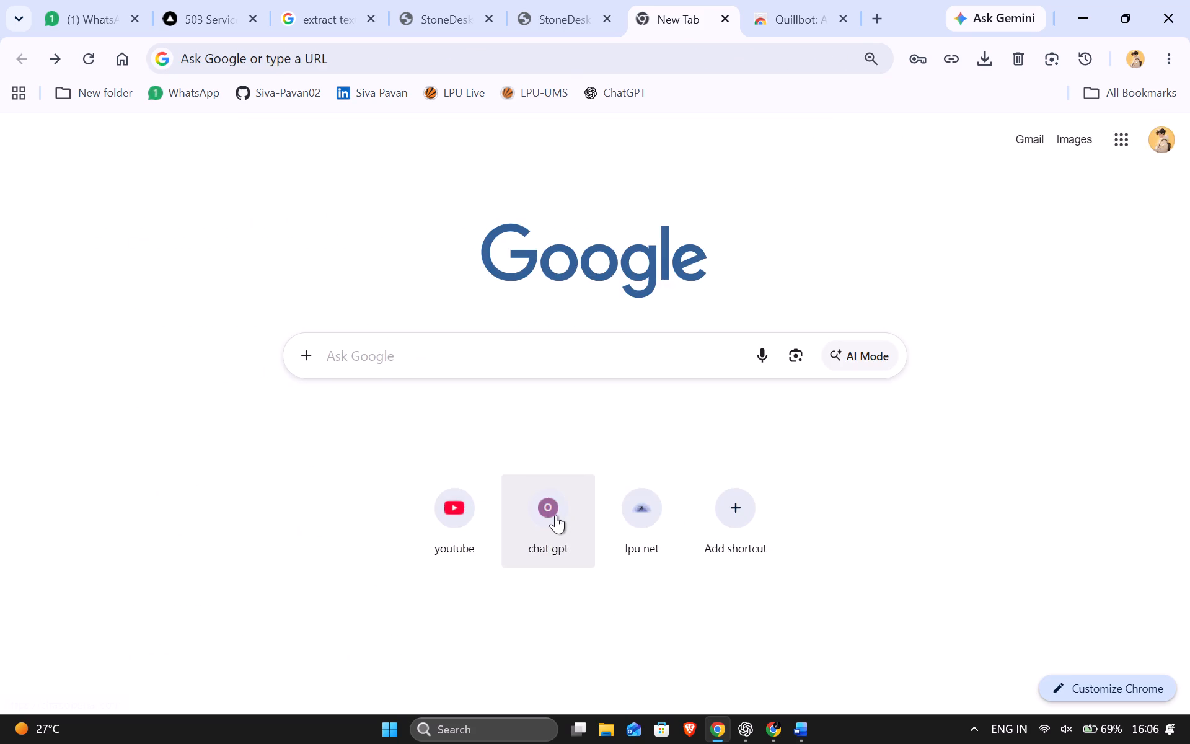
pyautogui.hscroll(-3, 555, 515)
pyautogui.scroll(-3, 658, 601)
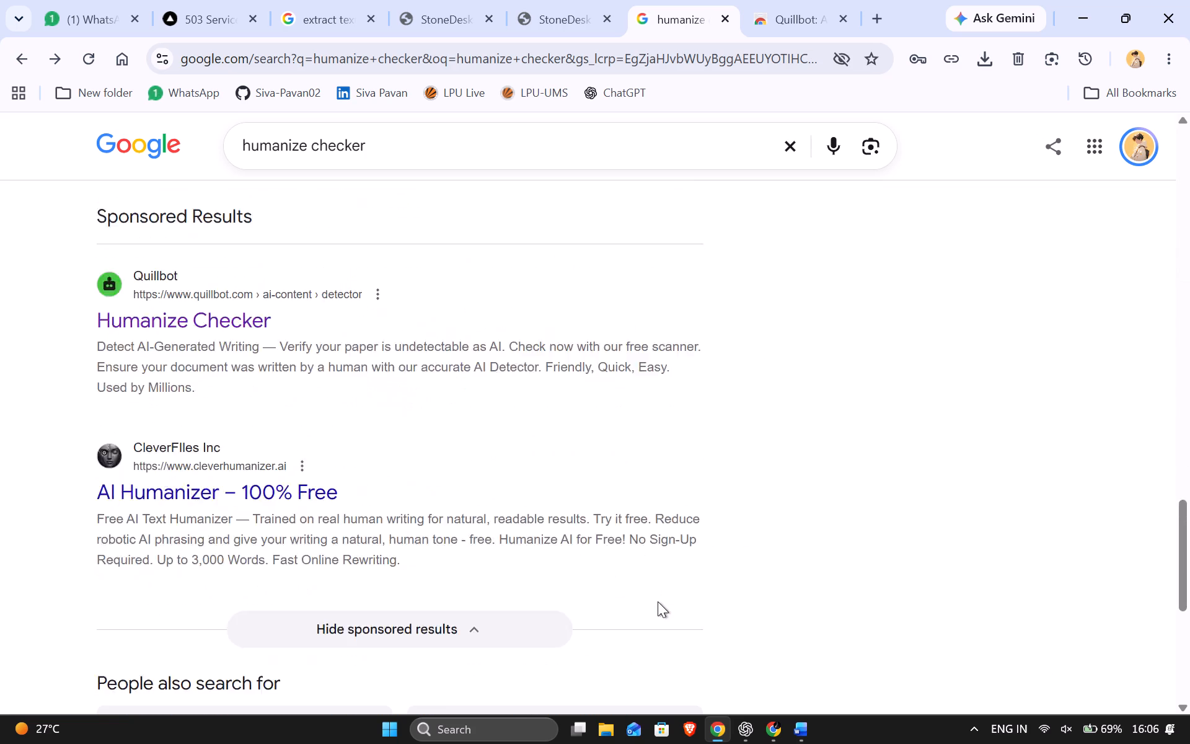
pyautogui.scroll(5, 854, 309)
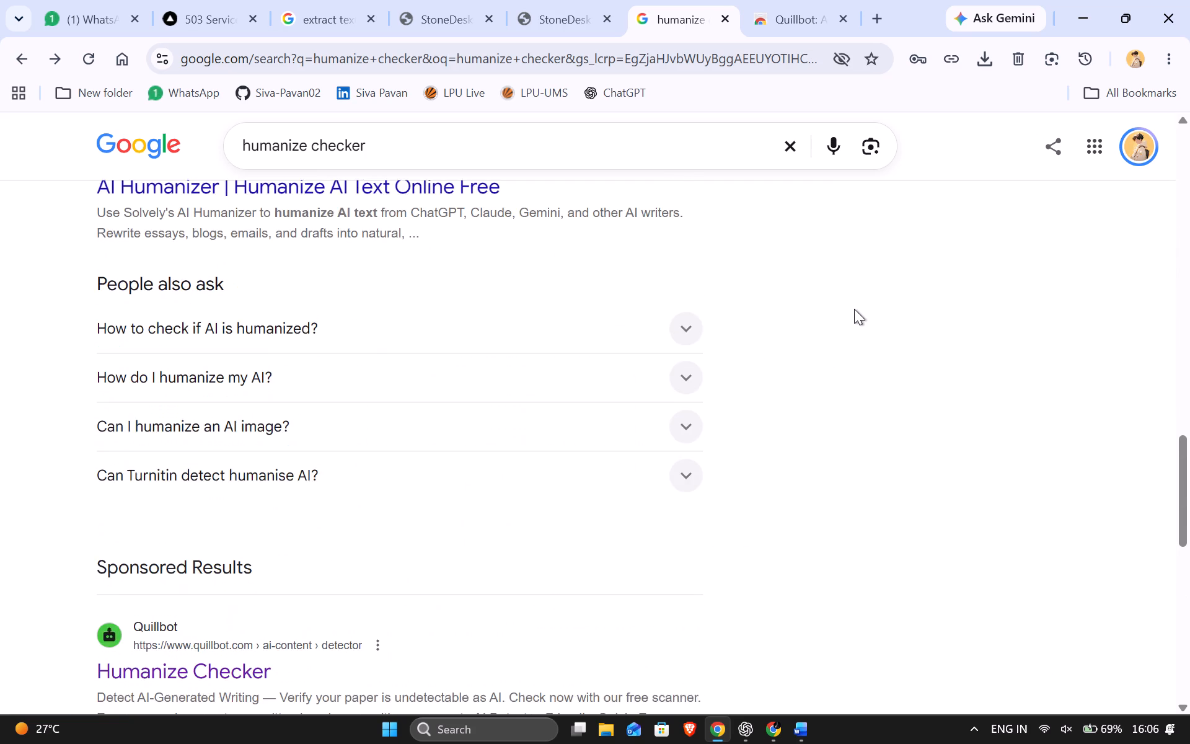
pyautogui.scroll(12, 854, 309)
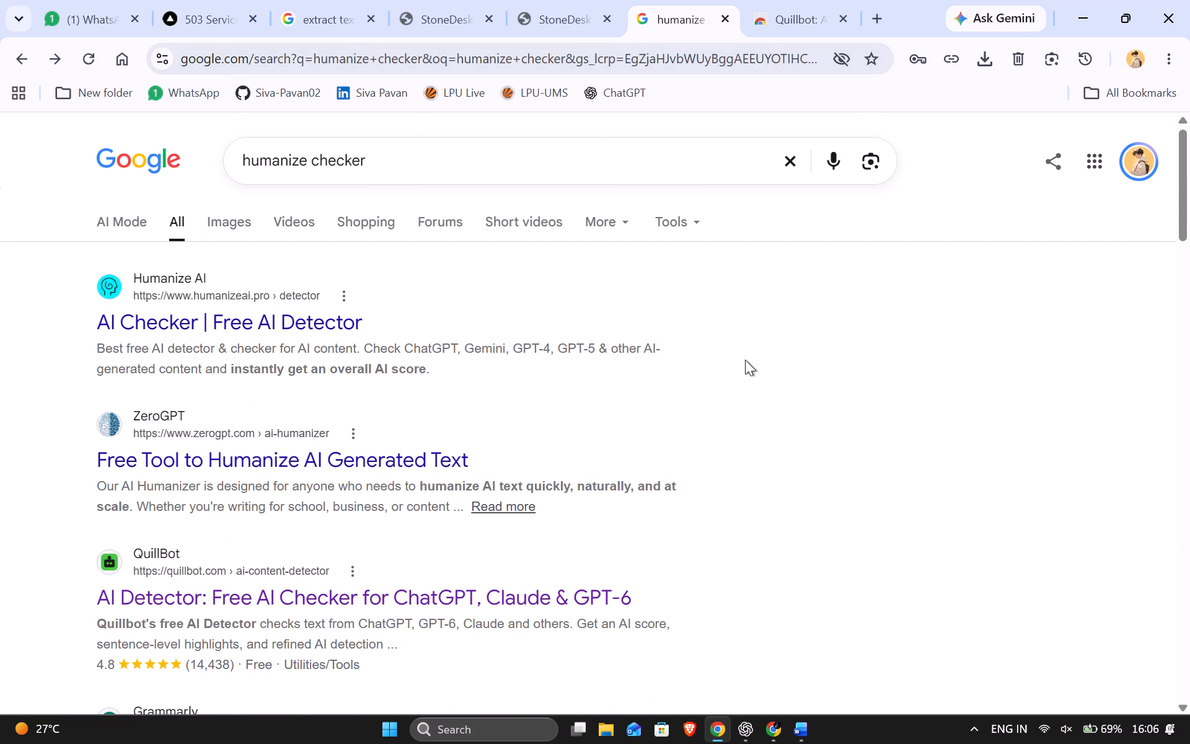
# Replace the Google query with the suggested search plagiarism checker free.
pyautogui.click(560, 175)
pyautogui.press('BackSpace')
pyautogui.press('BackSpace')
pyautogui.press('BackSpace')
pyautogui.press('BackSpace')
pyautogui.press('BackSpace')
pyautogui.press('BackSpace')
pyautogui.press('BackSpace')
pyautogui.press('BackSpace')
pyautogui.press('BackSpace')
pyautogui.press('BackSpace')
pyautogui.press('BackSpace')
pyautogui.press('BackSpace')
pyautogui.press('BackSpace')
pyautogui.press('BackSpace')
pyautogui.press('BackSpace')
pyautogui.press('BackSpace')
pyautogui.press('BackSpace')
pyautogui.press('BackSpace')
pyautogui.press('BackSpace')
pyautogui.press('BackSpace')
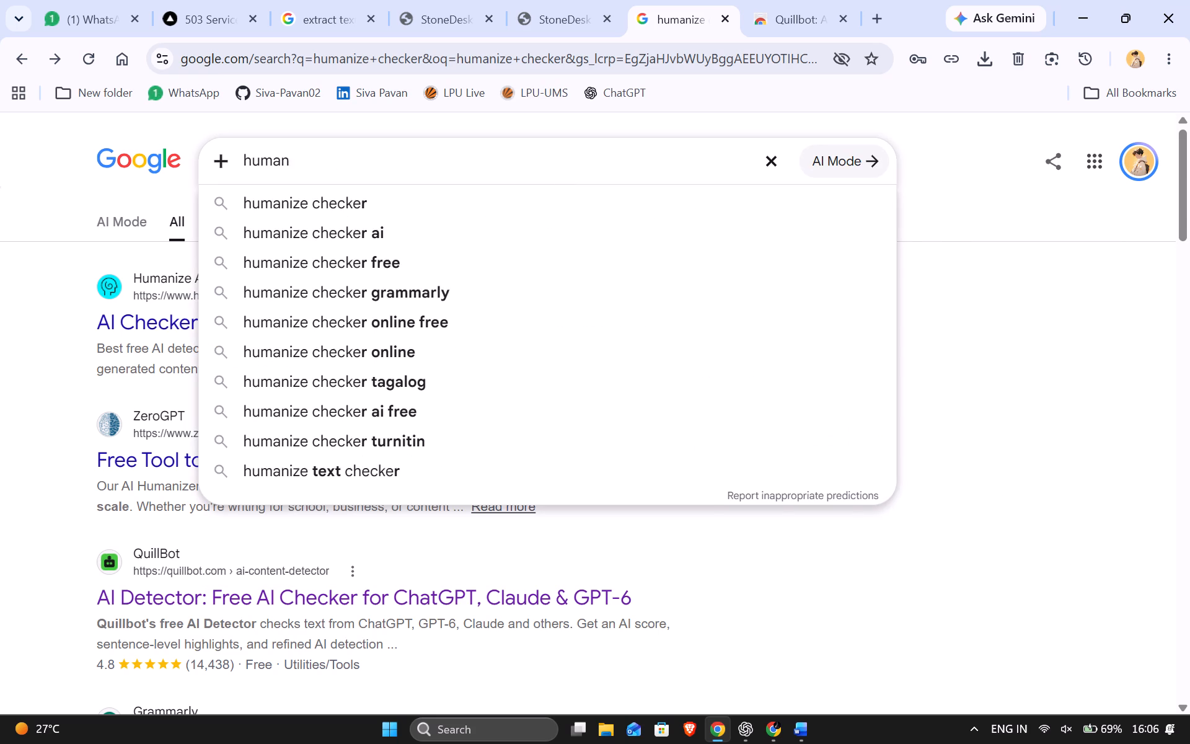
pyautogui.write('lp')
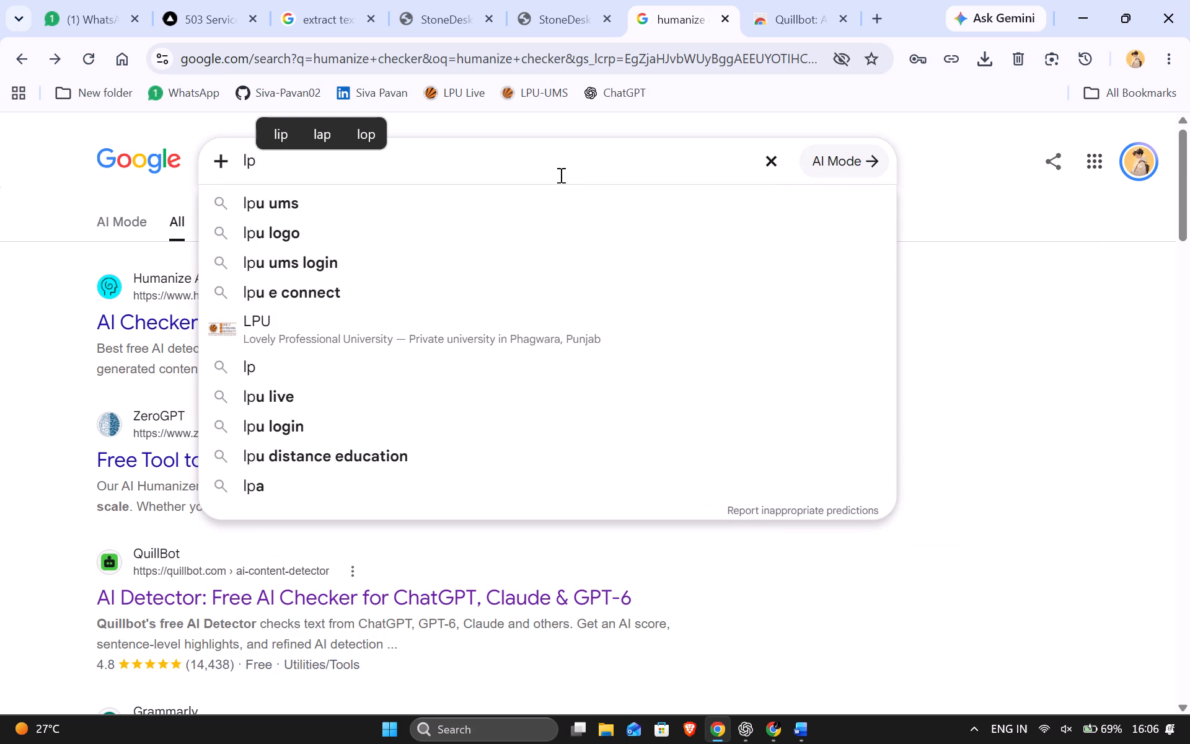
pyautogui.press('BackSpace')
pyautogui.press('BackSpace')
pyautogui.write('pl')
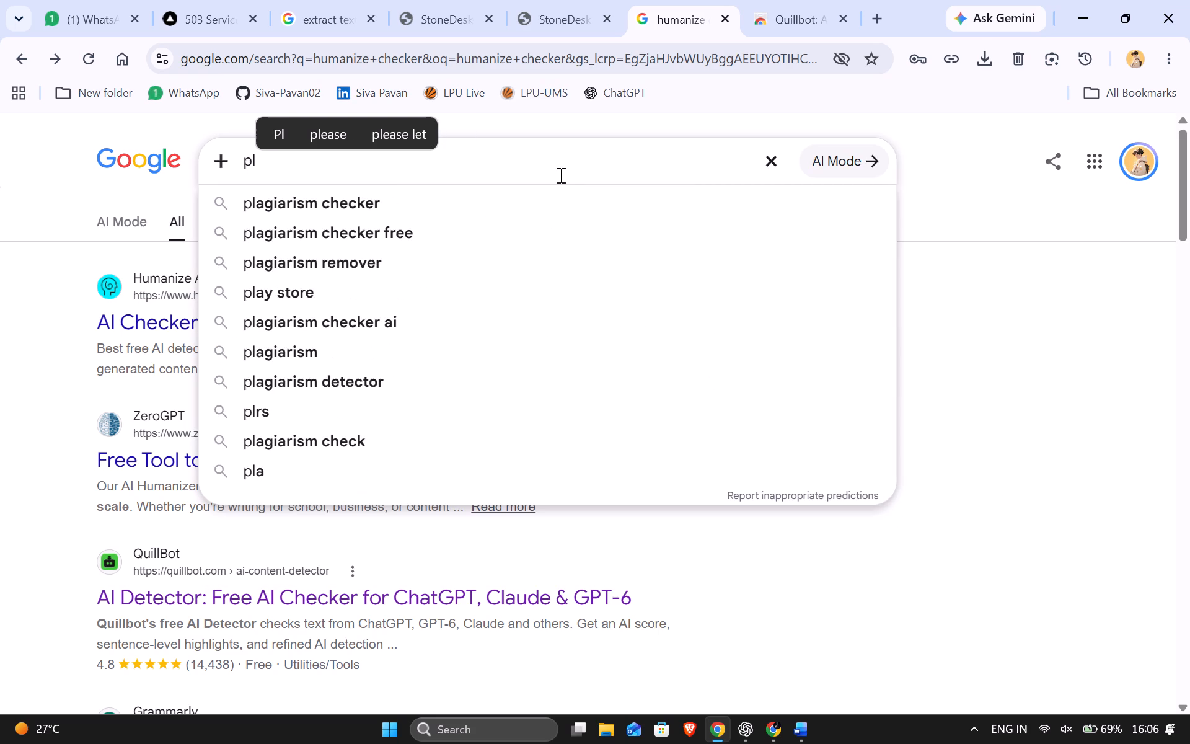
pyautogui.write('agaris')
pyautogui.press('Down')
pyautogui.press('Down')
pyautogui.press('Return')
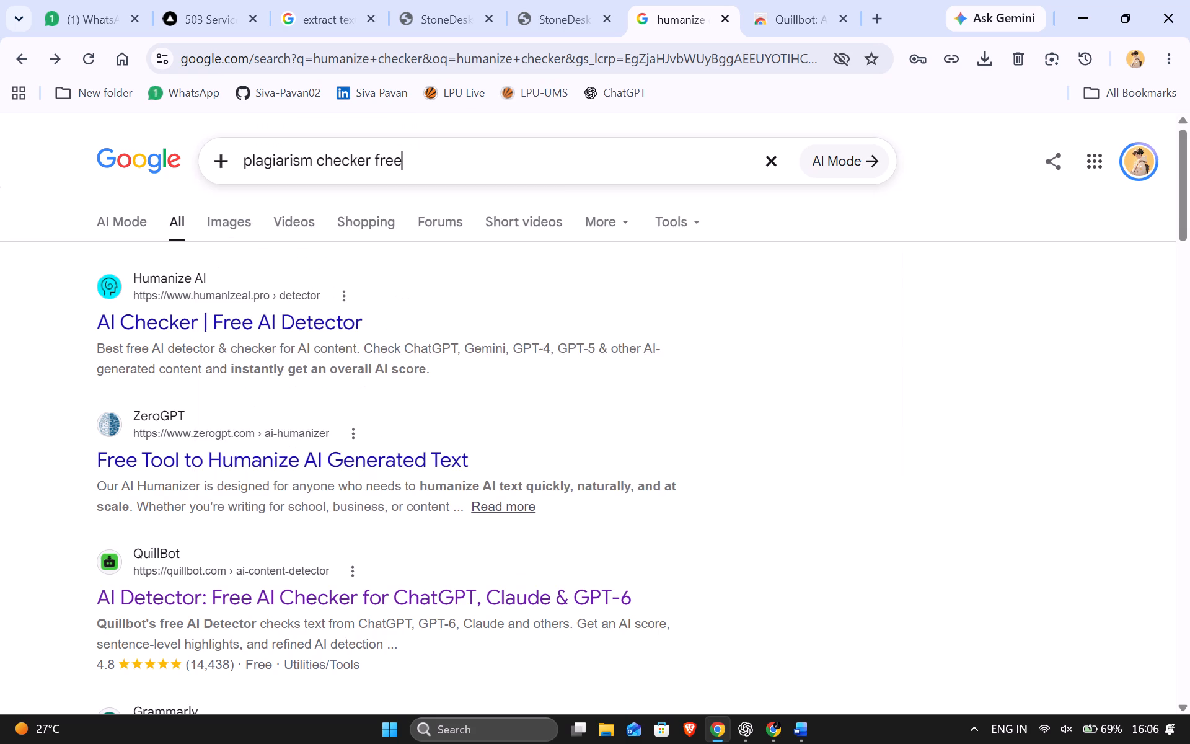
# Open the Duplichecker.com plagiarism checker from the search results.
pyautogui.scroll(-3, 159, 526)
pyautogui.scroll(-4, 302, 608)
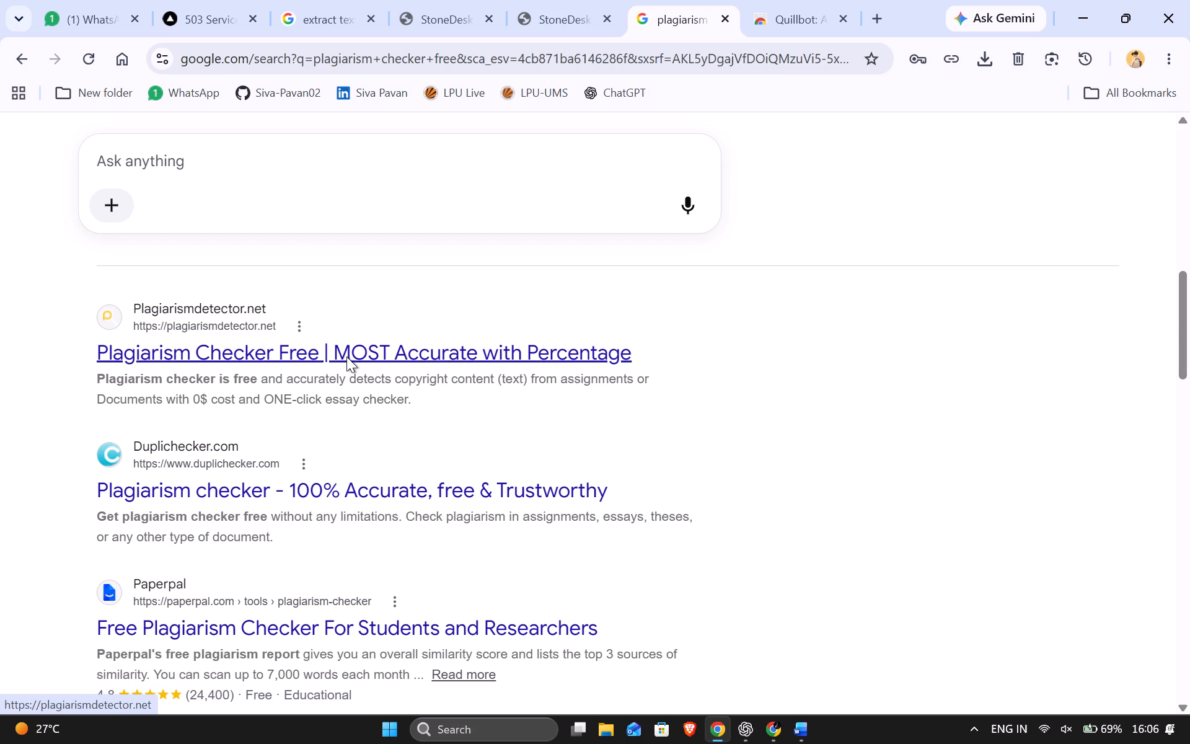
pyautogui.click(373, 484)
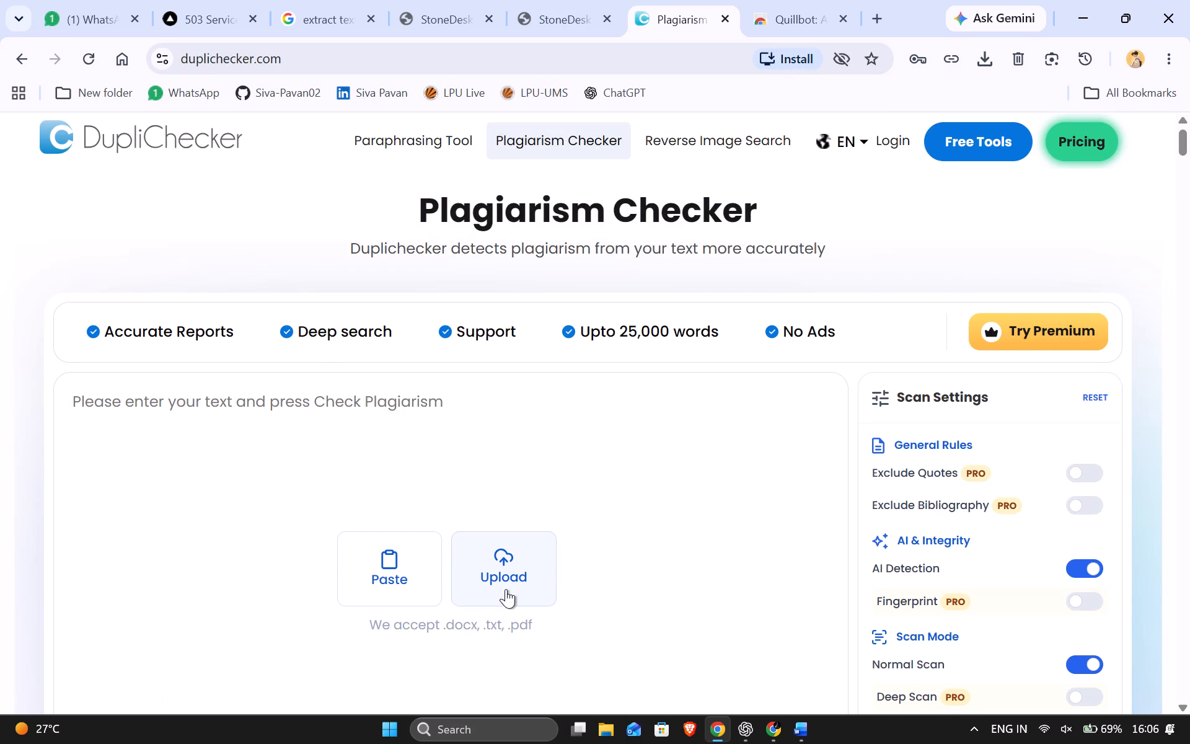
# Upload CSE339-309_Review_Paper.pdf from the CAPSTONE folder to the plagiarism checker.
pyautogui.click(506, 589)
pyautogui.click(506, 589)
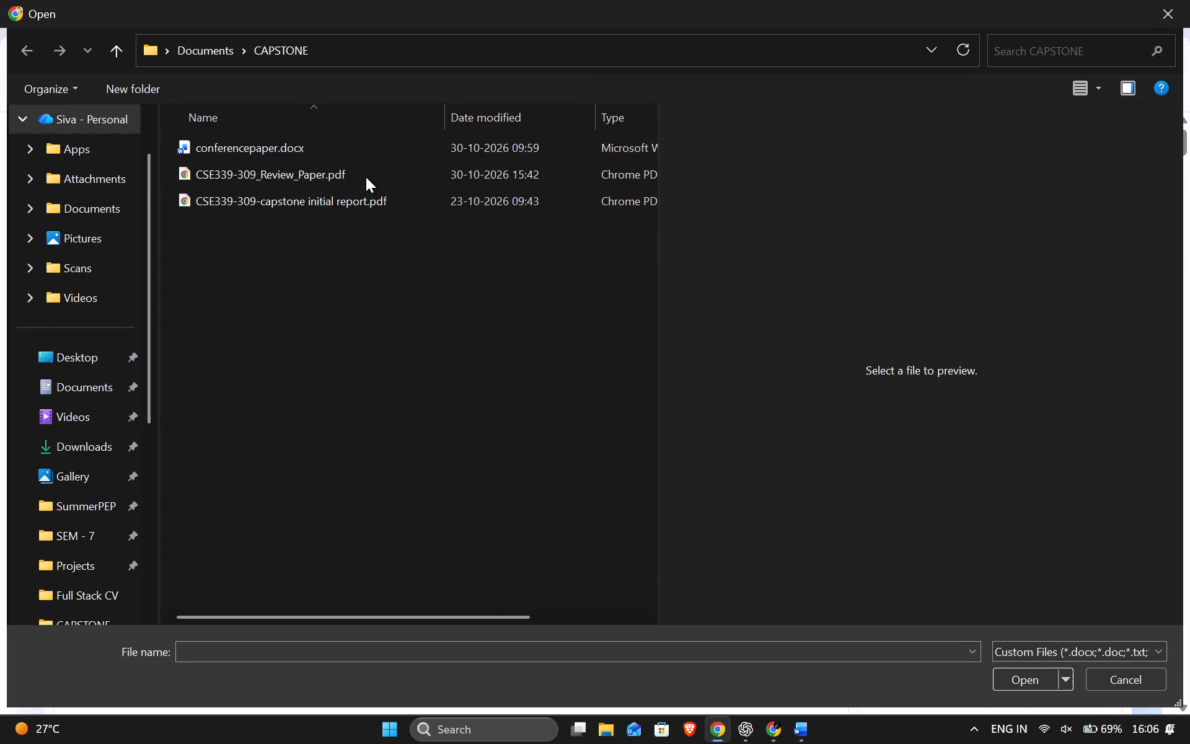
pyautogui.click(366, 177)
pyautogui.click(1037, 680)
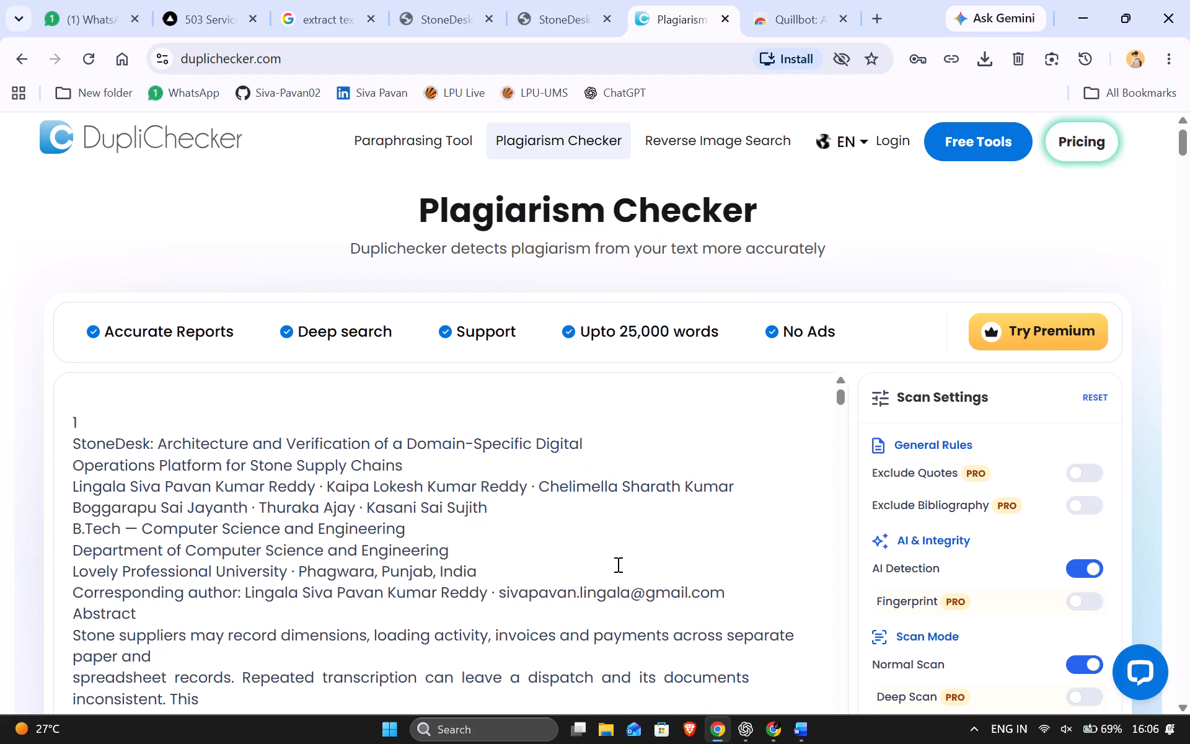
# Start the plagiarism check of the uploaded paper and complete the human verification.
pyautogui.scroll(-5, 617, 564)
pyautogui.scroll(-6, 897, 553)
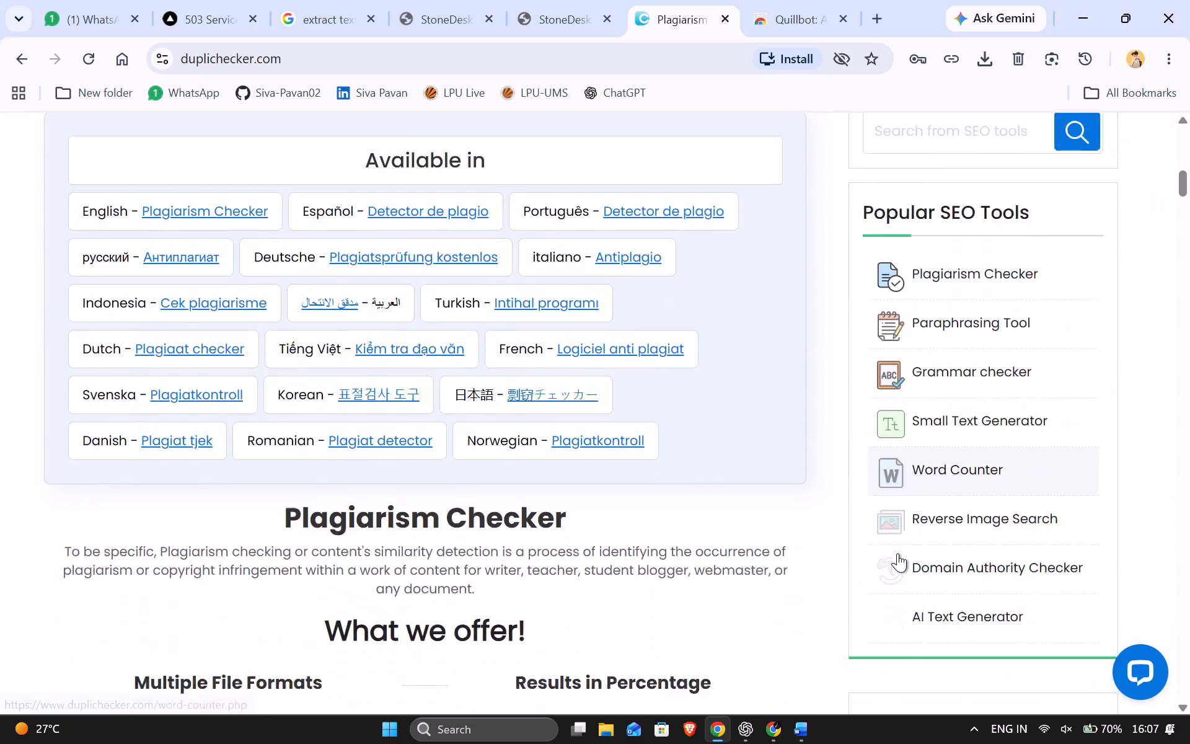
pyautogui.scroll(3, 897, 553)
pyautogui.scroll(1, 845, 316)
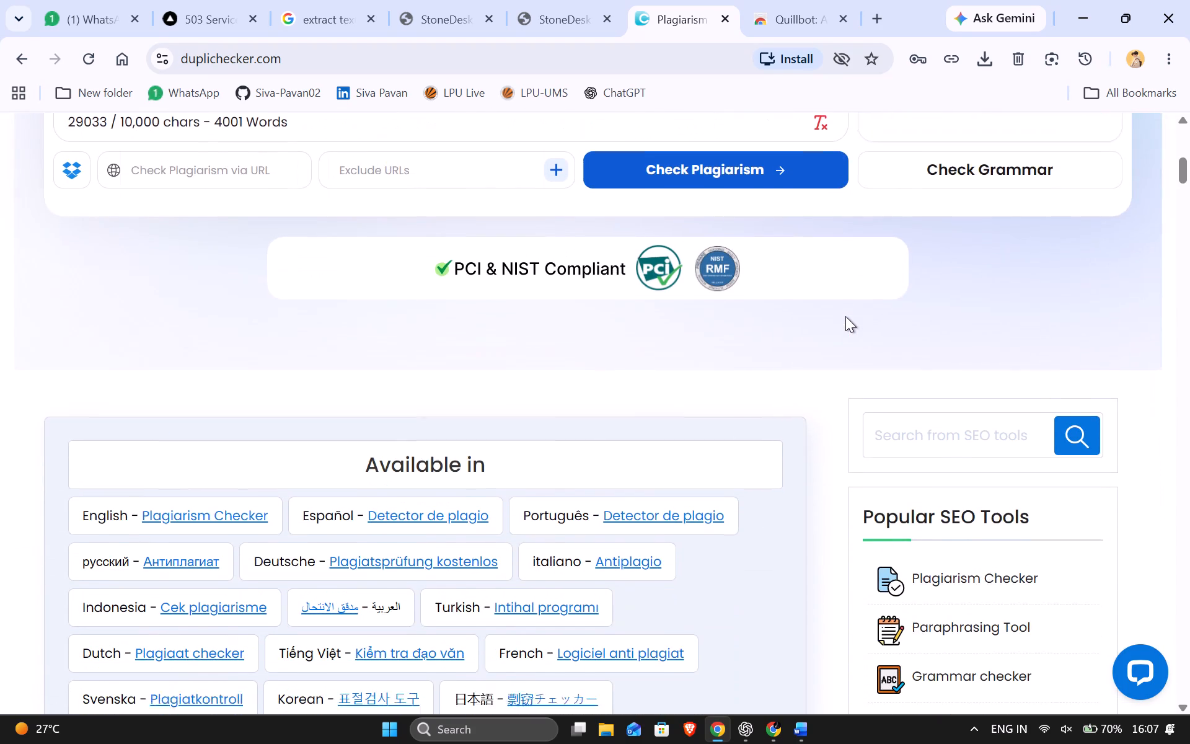
pyautogui.scroll(1, 845, 316)
pyautogui.scroll(-1, 872, 464)
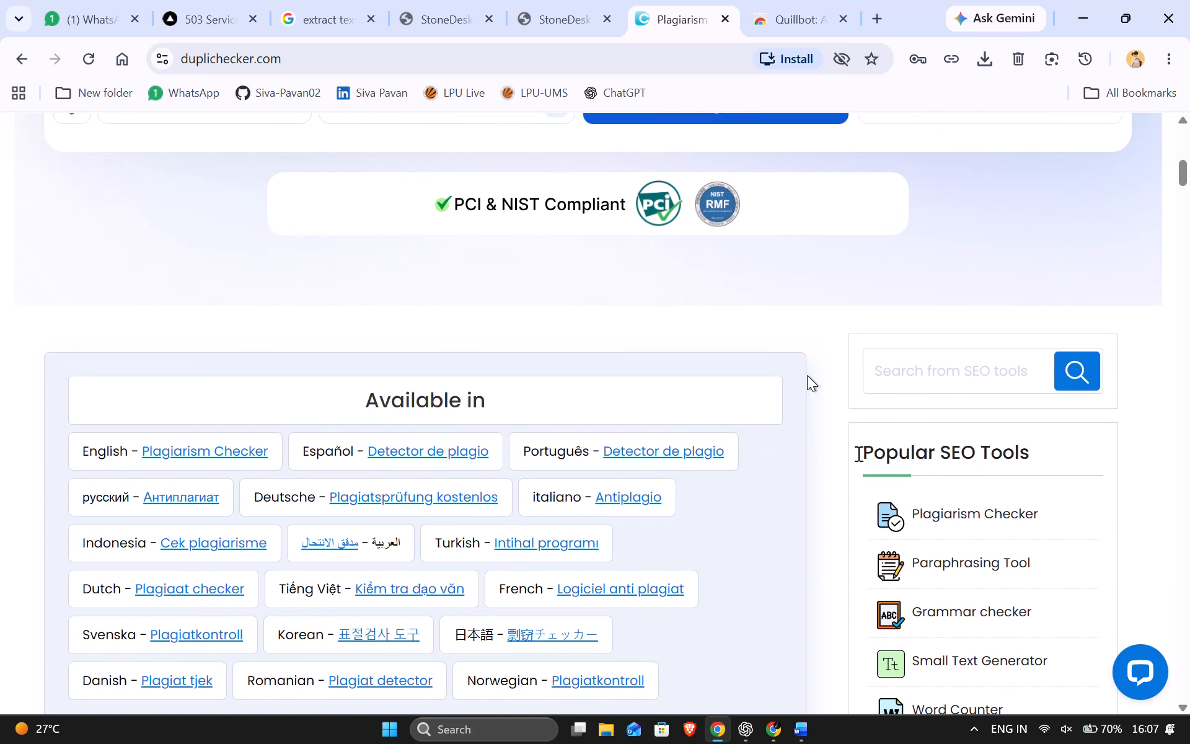
pyautogui.scroll(2, 807, 375)
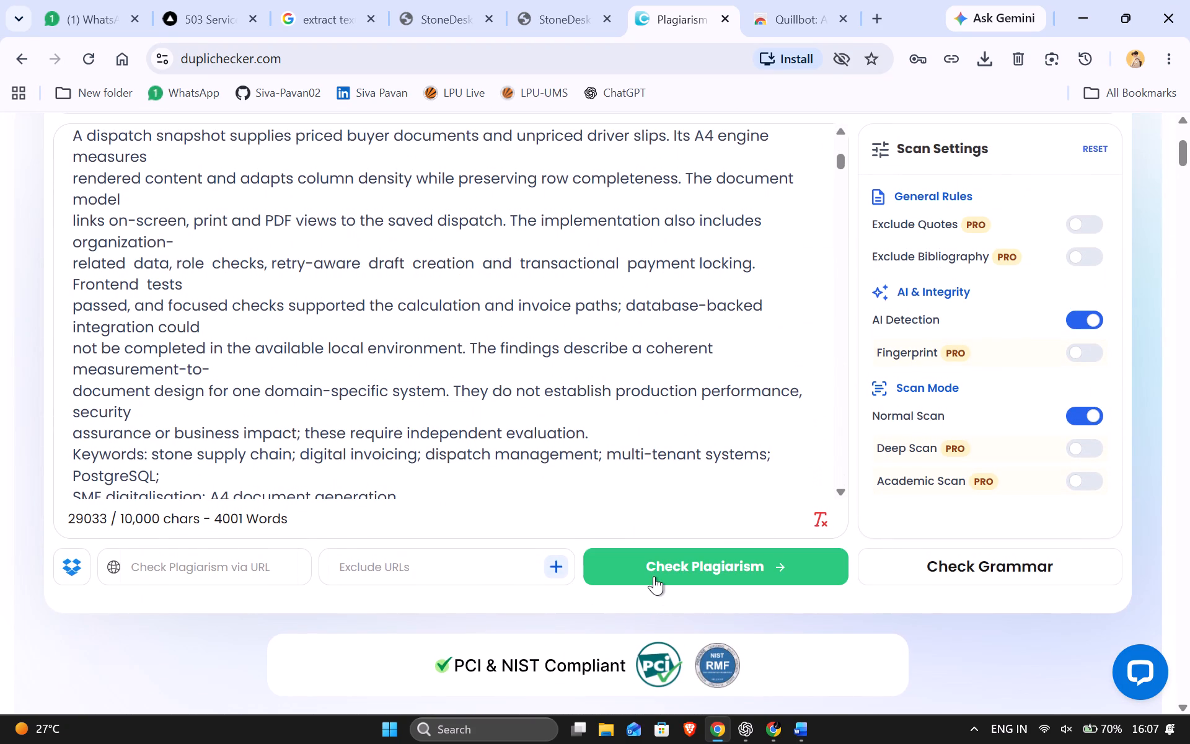
pyautogui.click(698, 567)
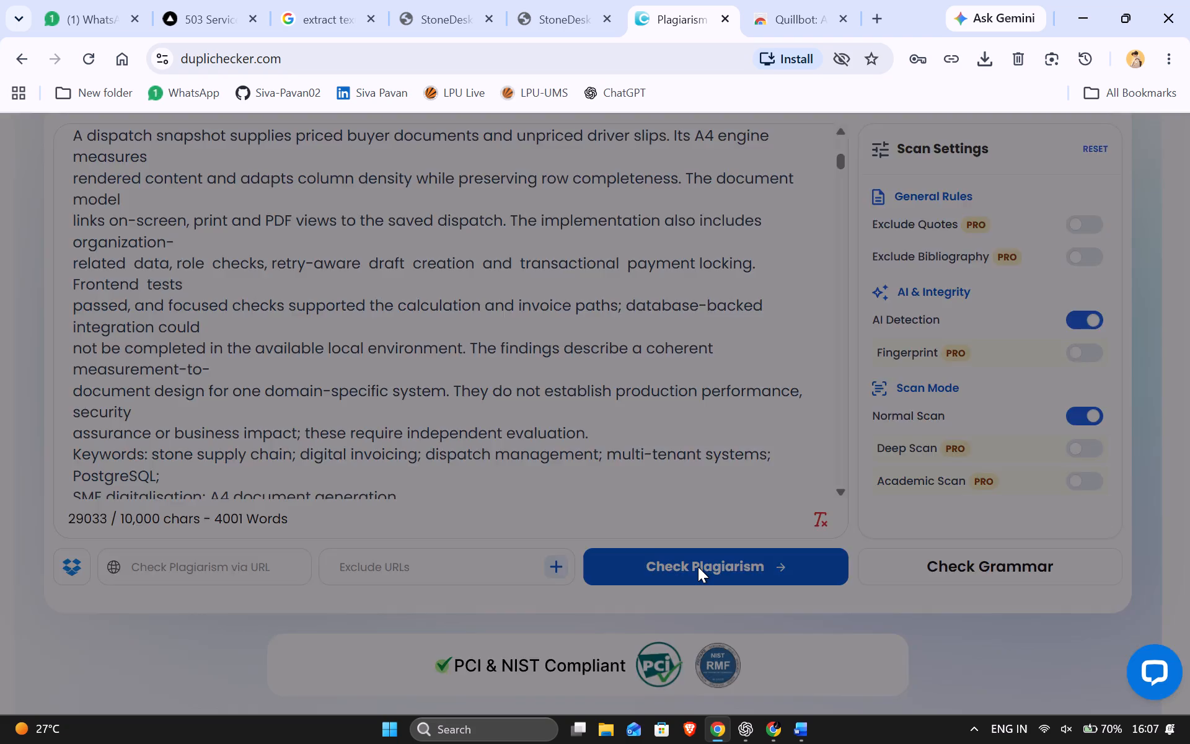
pyautogui.click(475, 423)
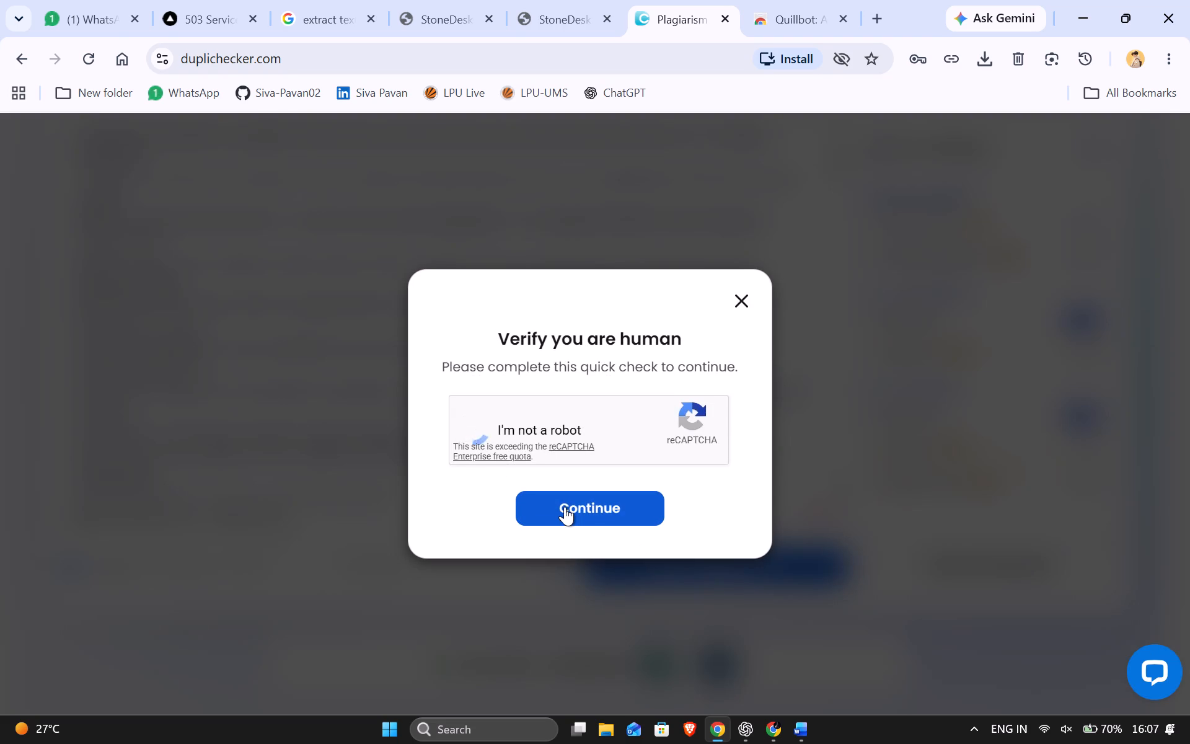
pyautogui.click(565, 507)
pyautogui.click(588, 516)
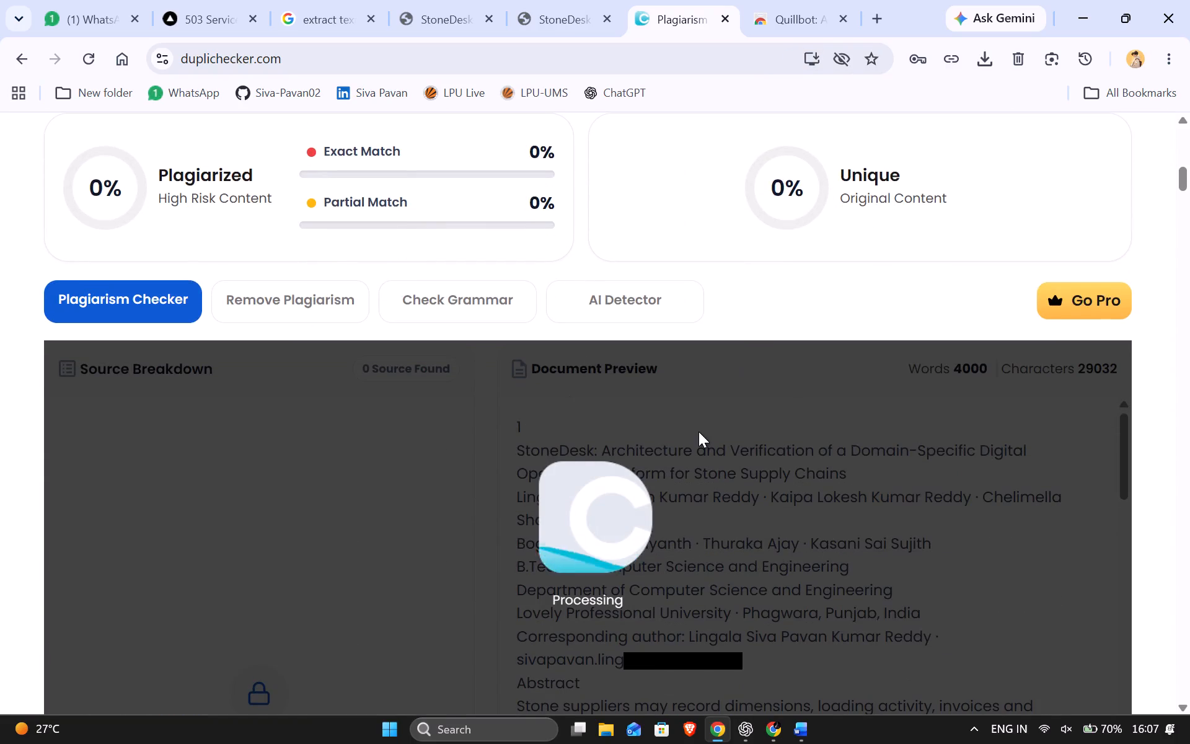
# Follow the plagiarism scan's progress and examine the plagiarized and unique scores, source breakdown and document preview.
pyautogui.scroll(-5, 699, 432)
pyautogui.scroll(5, 699, 432)
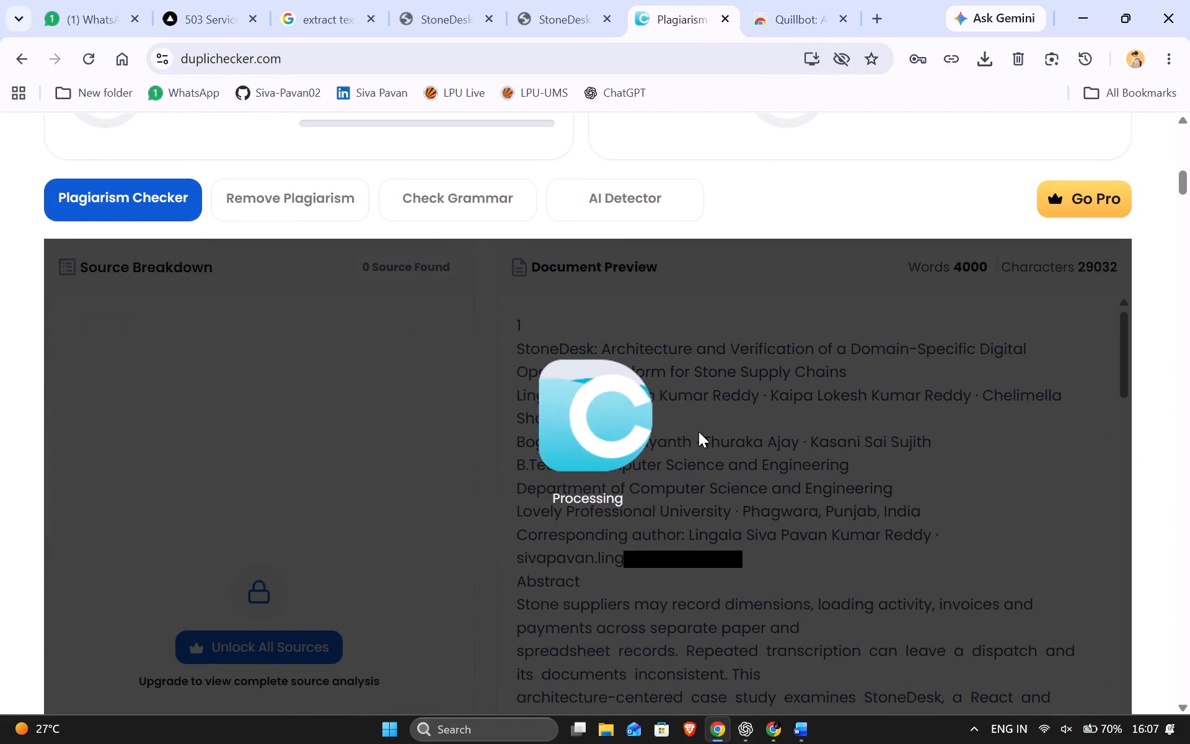
pyautogui.scroll(-2, 819, 580)
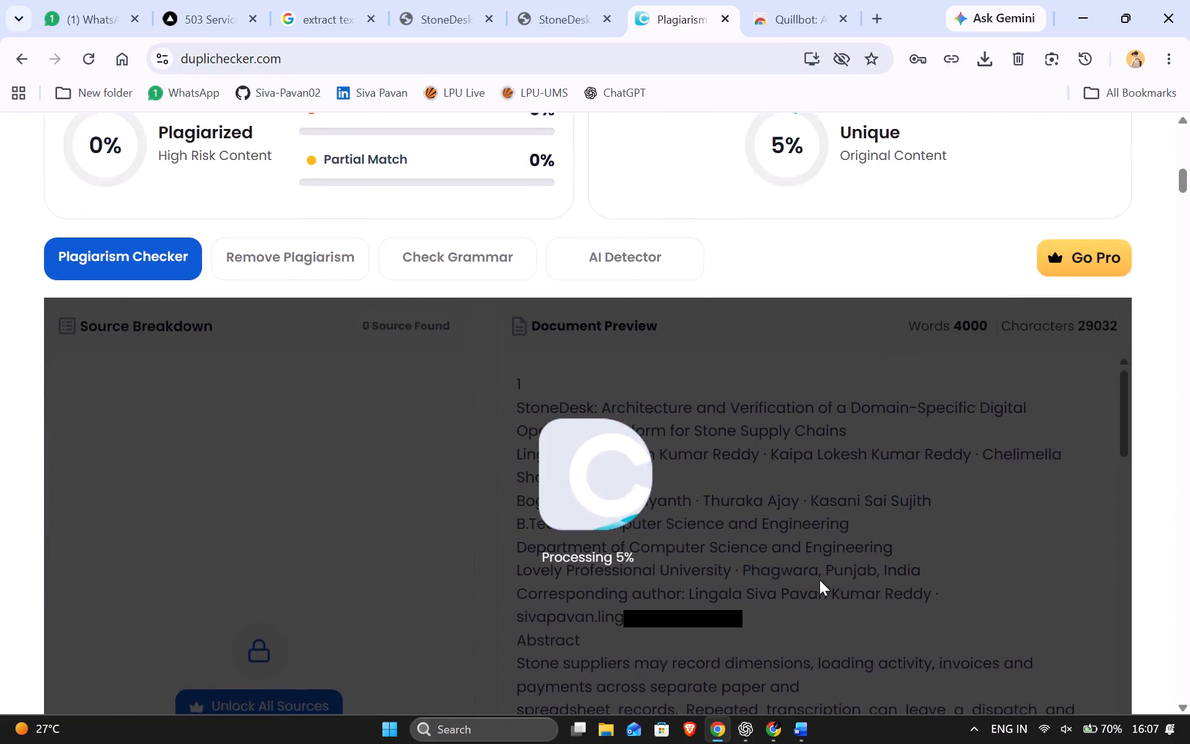
pyautogui.scroll(-2, 819, 580)
pyautogui.scroll(2, 819, 580)
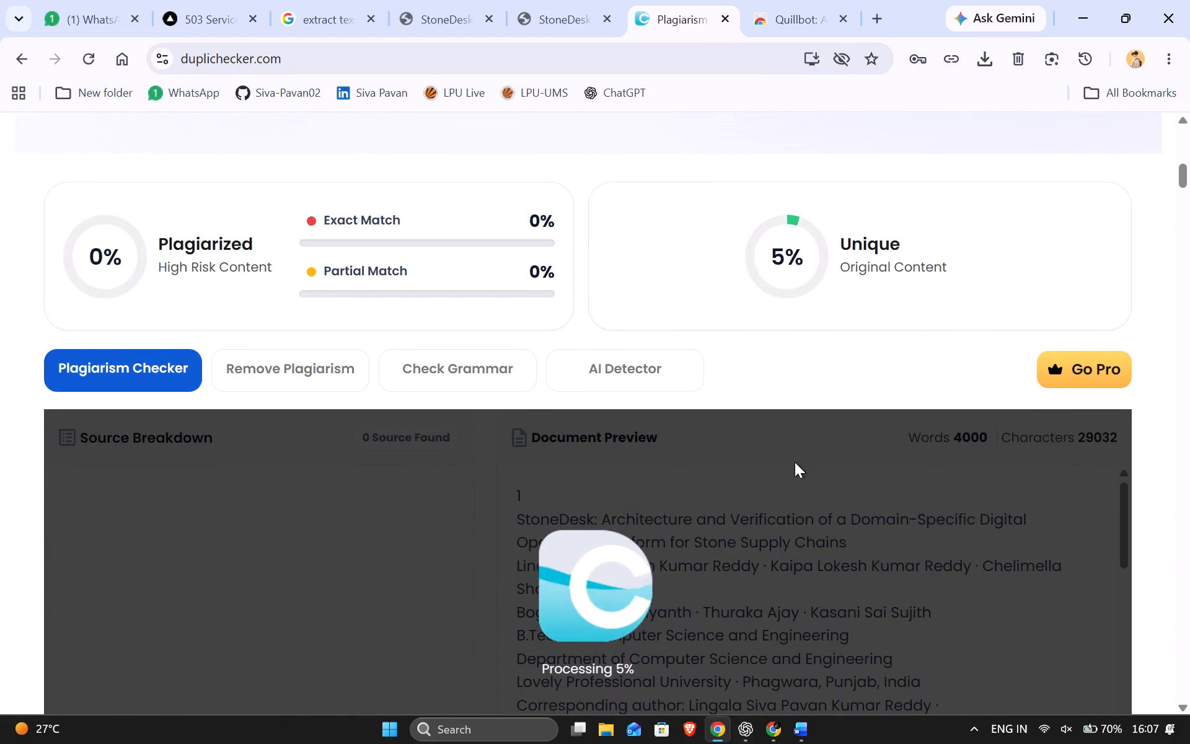
pyautogui.scroll(1, 795, 462)
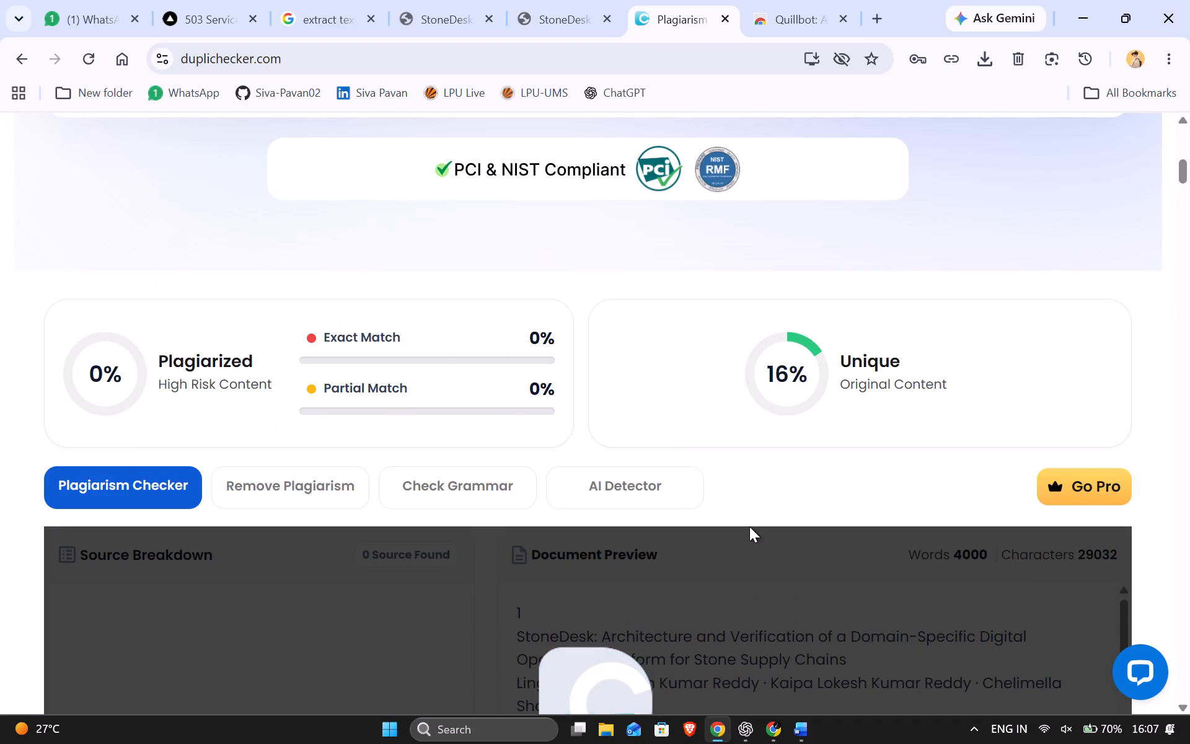
pyautogui.scroll(-2, 749, 526)
pyautogui.scroll(-2, 822, 598)
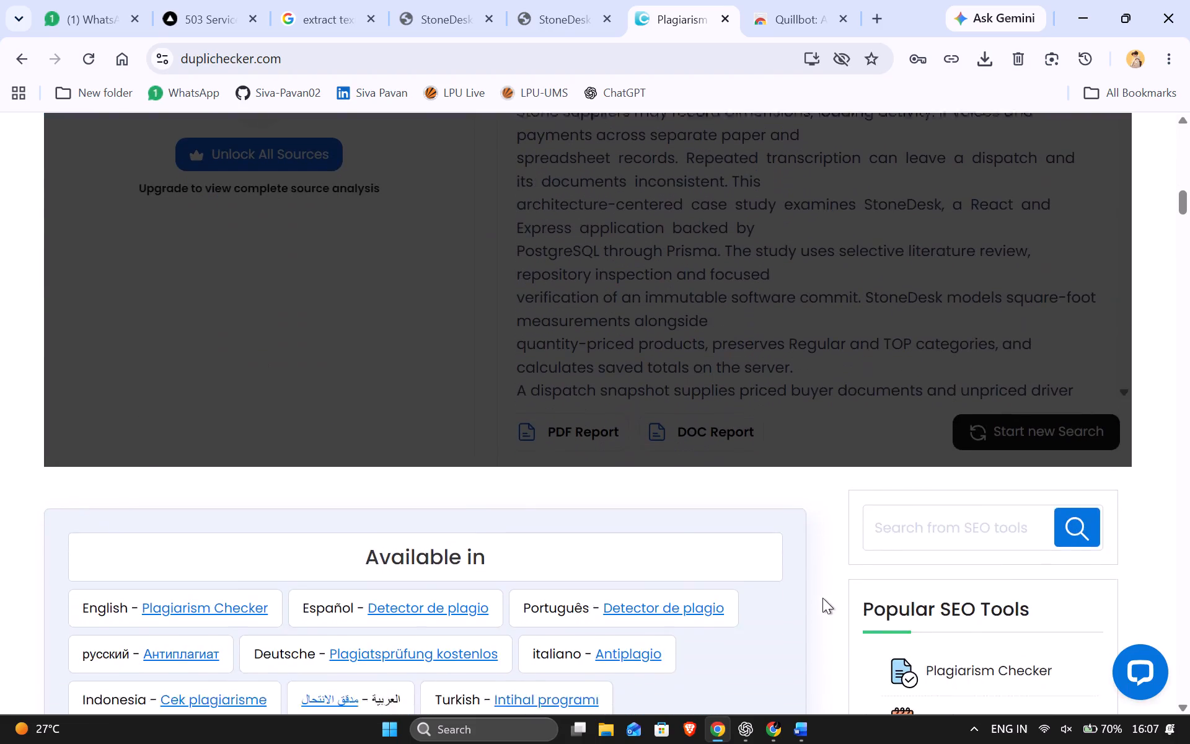
pyautogui.scroll(-2, 818, 611)
pyautogui.scroll(1, 836, 524)
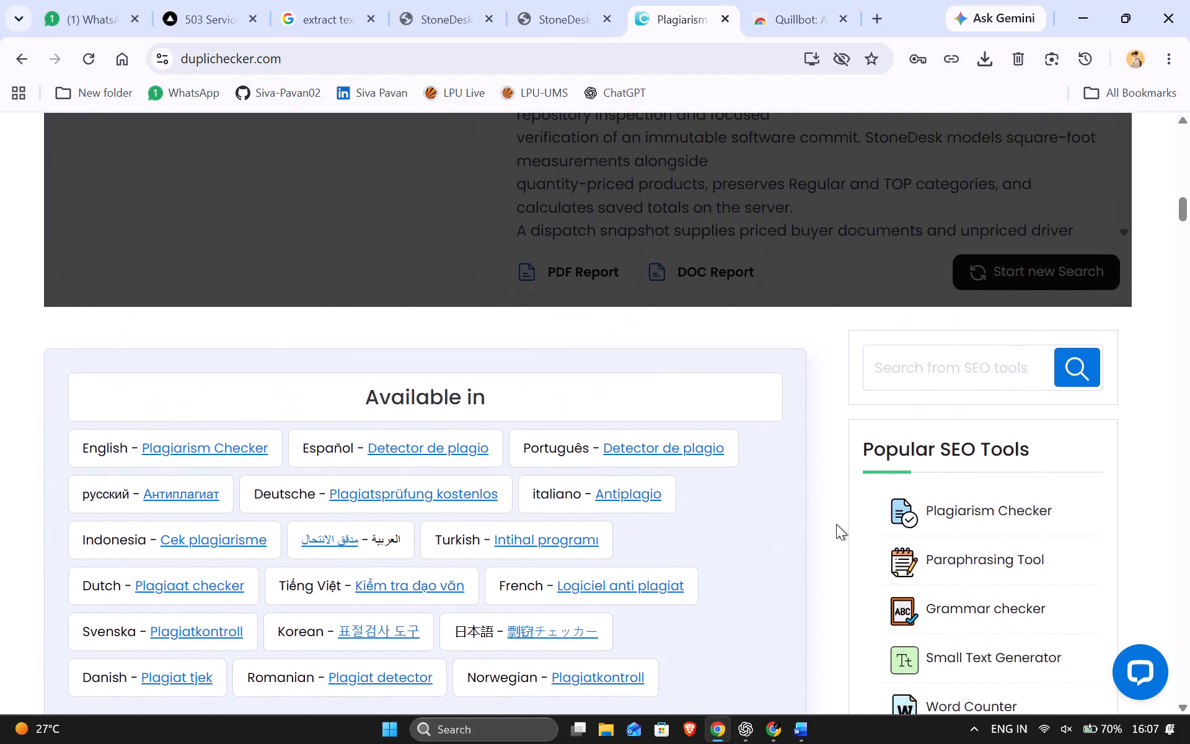
pyautogui.scroll(2, 836, 524)
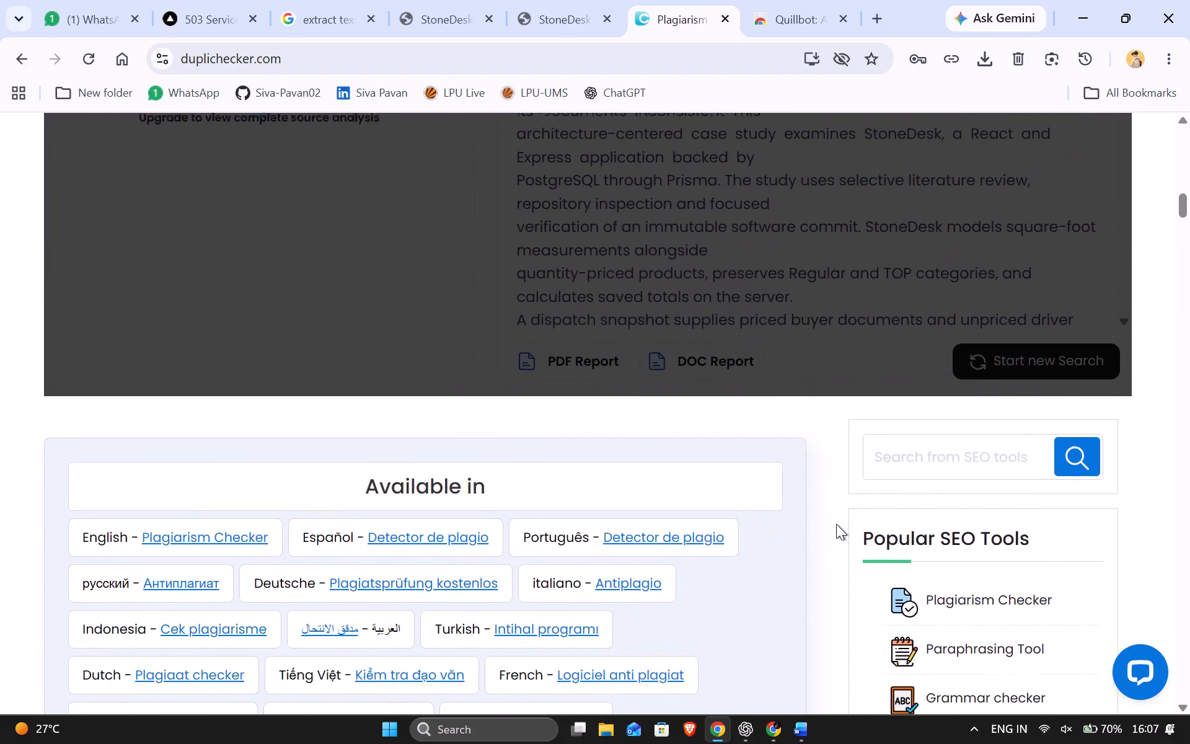
pyautogui.scroll(1, 836, 524)
pyautogui.scroll(1, 738, 440)
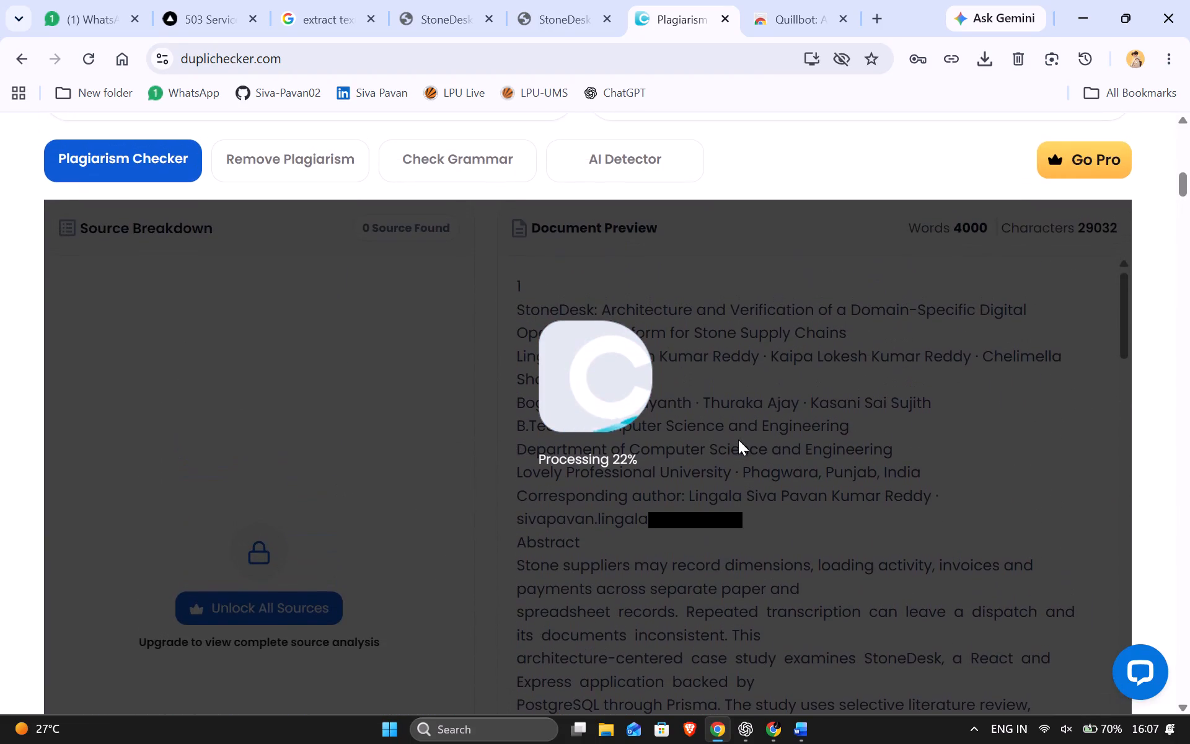
pyautogui.scroll(1, 738, 440)
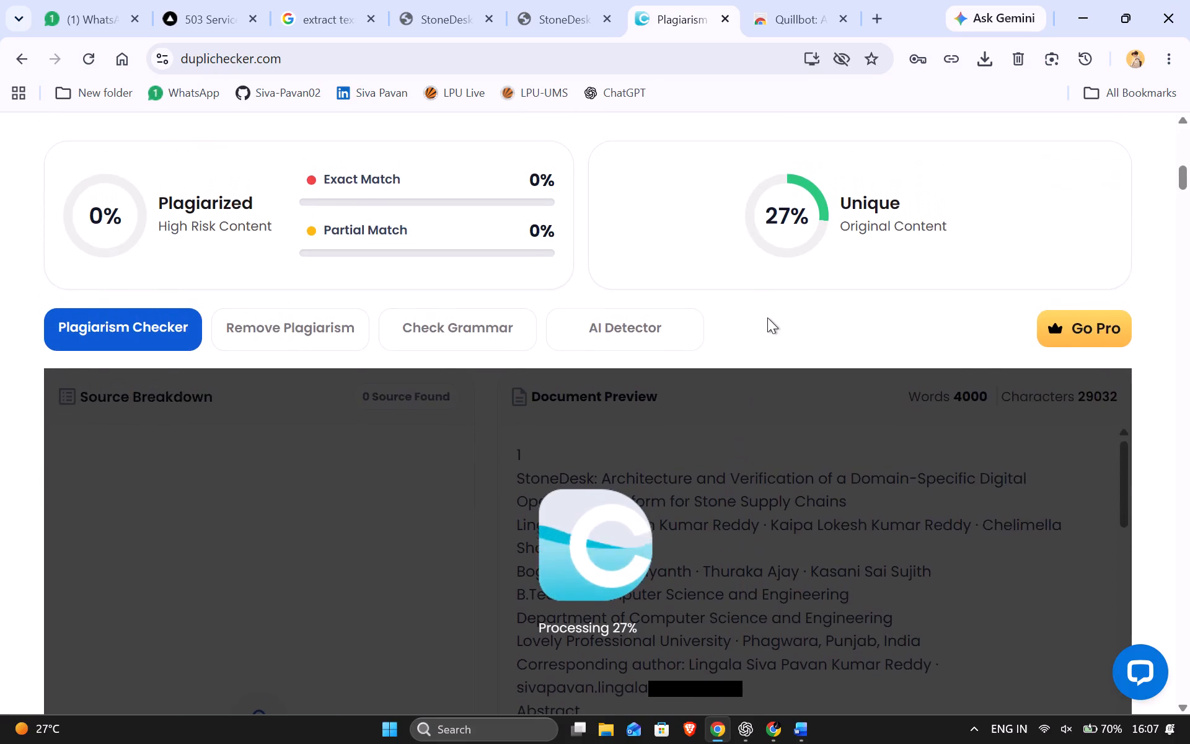
pyautogui.scroll(1, 767, 317)
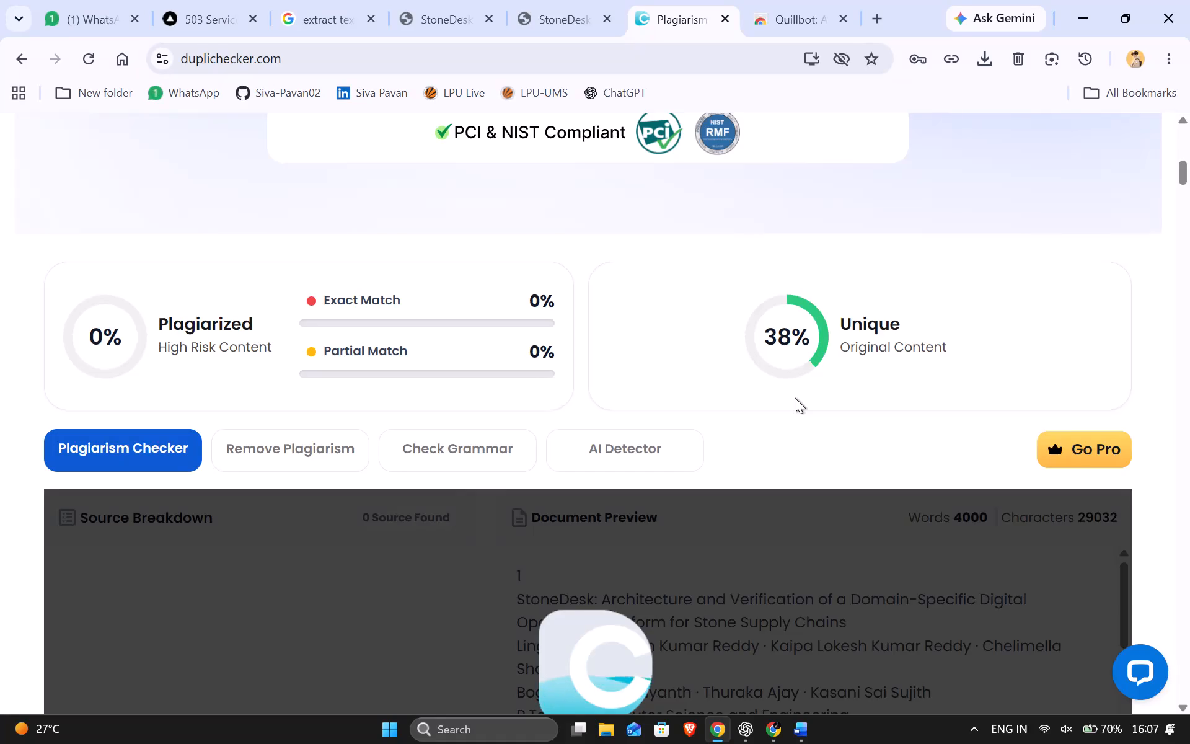
pyautogui.hscroll(1, 800, 565)
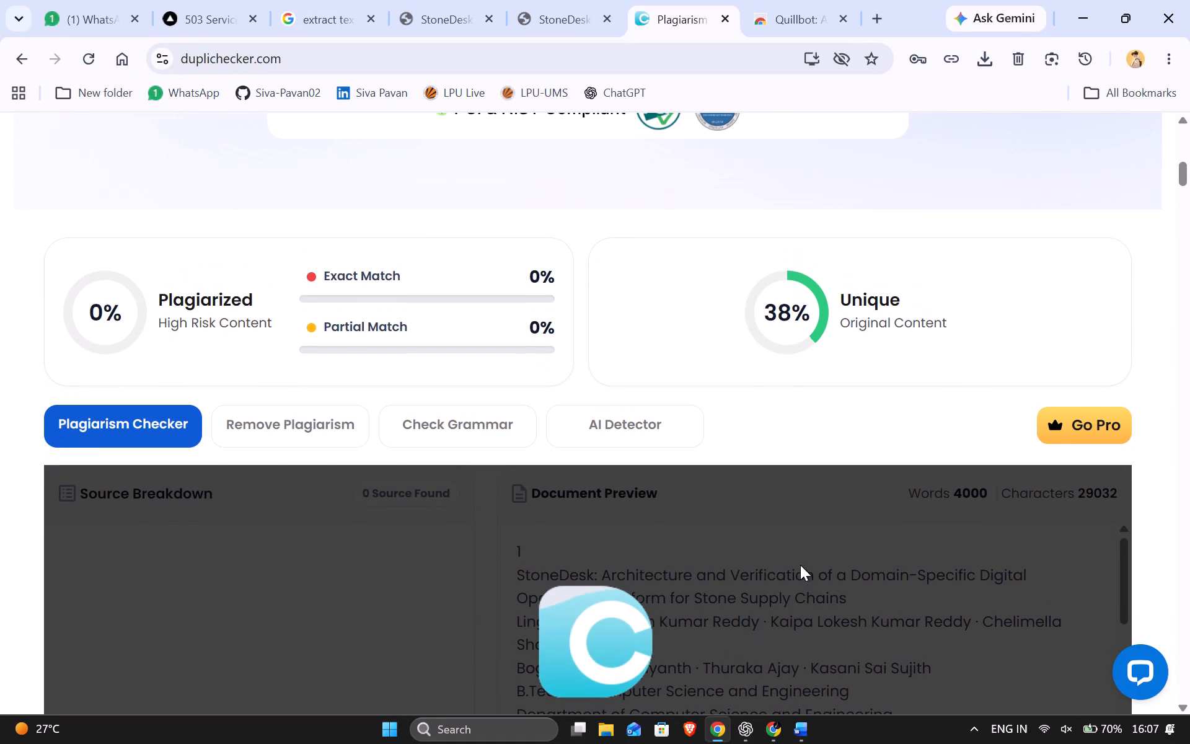
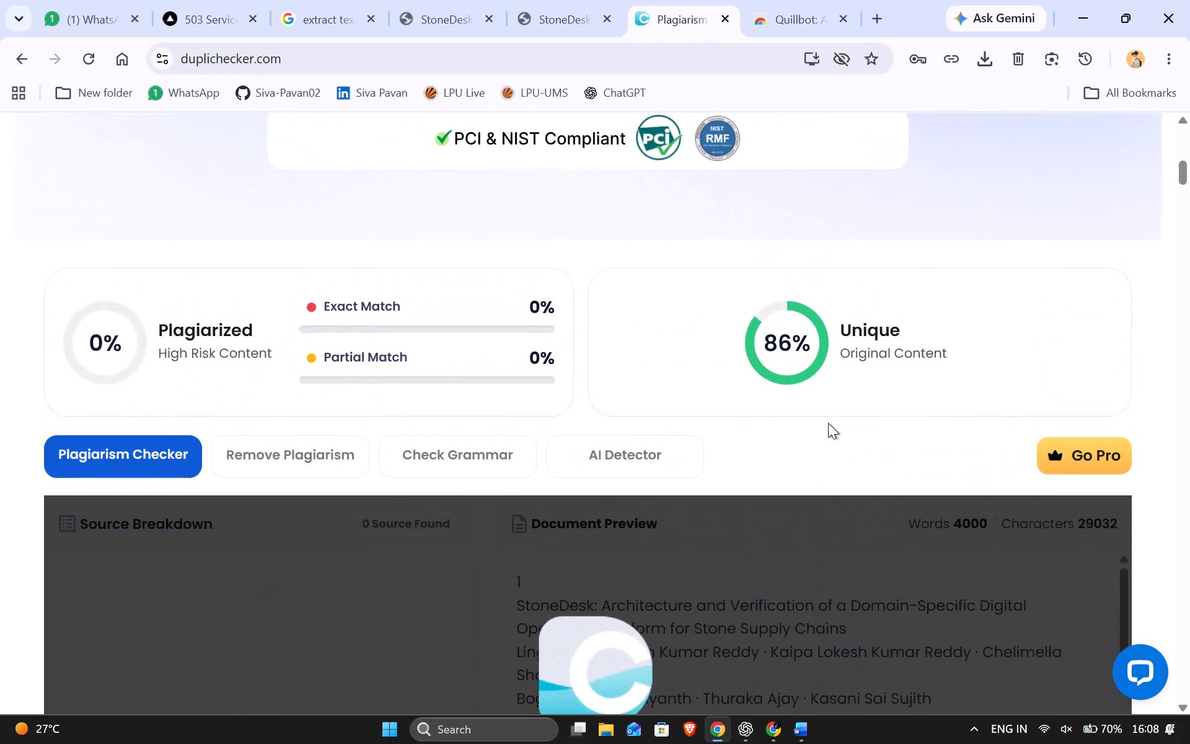
# Follow the paper's plagiarism scan until processing completes, watching the plagiarized and unique scores.
pyautogui.scroll(-1, 848, 498)
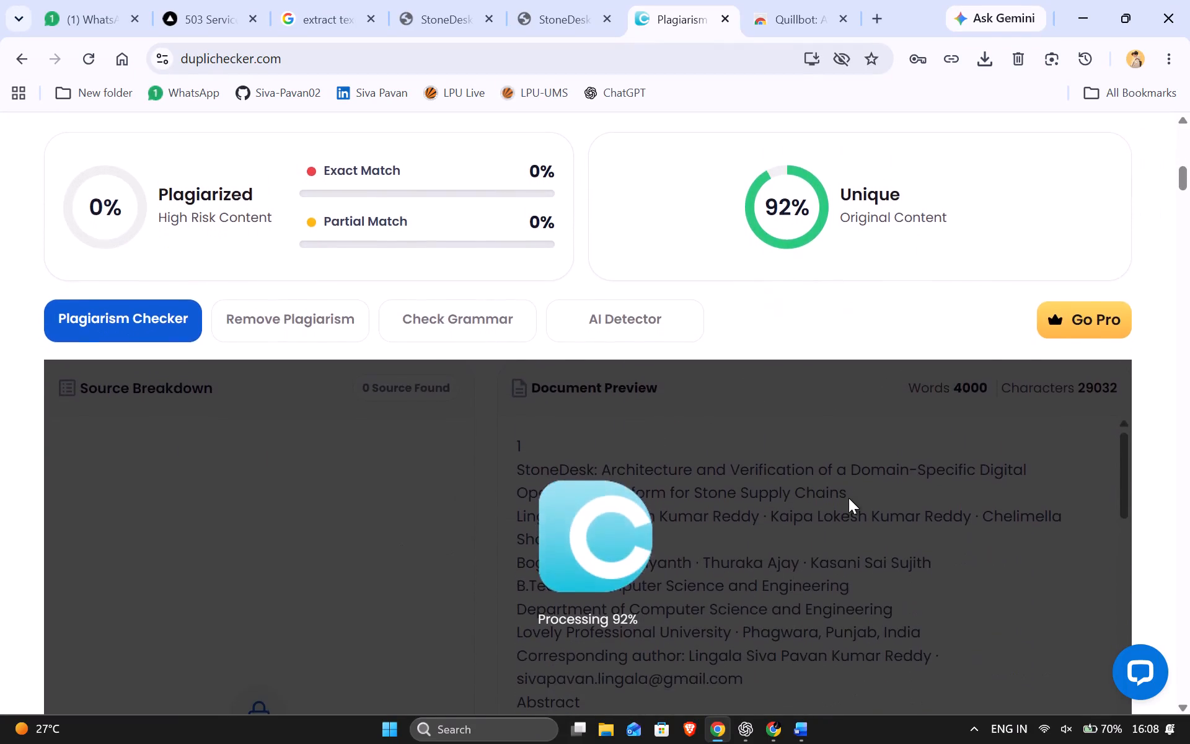
pyautogui.scroll(-2, 848, 498)
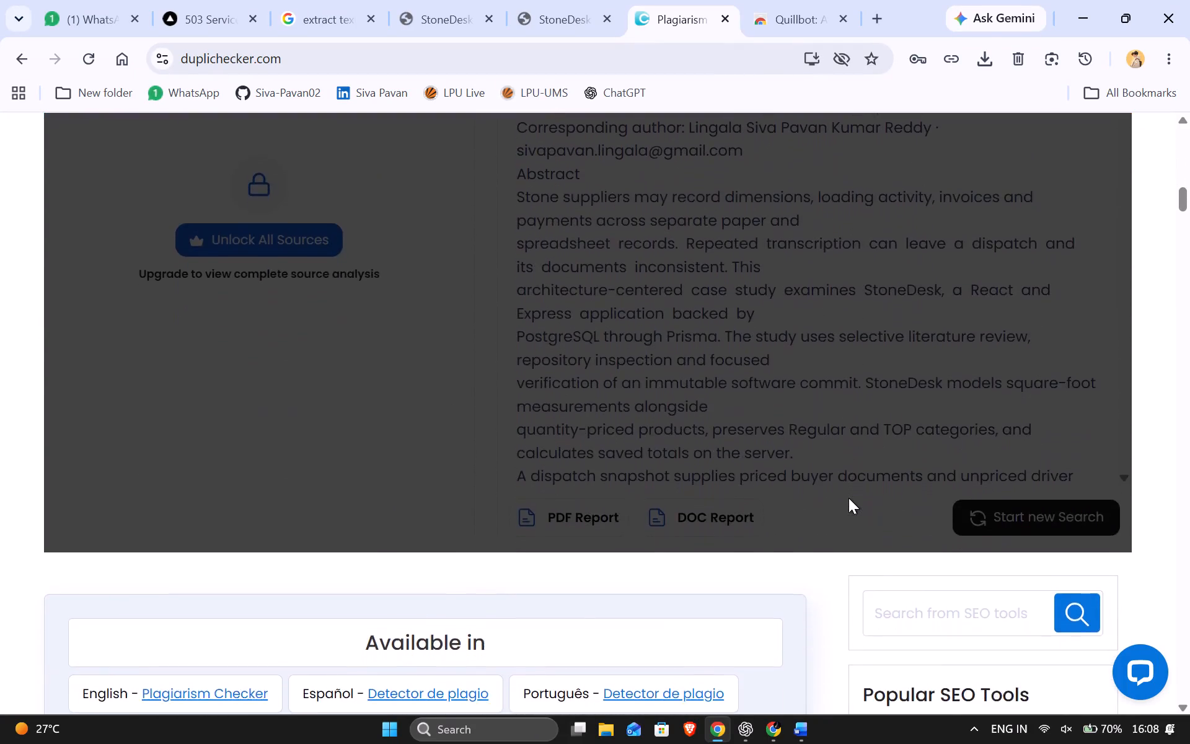
pyautogui.scroll(2, 848, 498)
pyautogui.scroll(1, 764, 402)
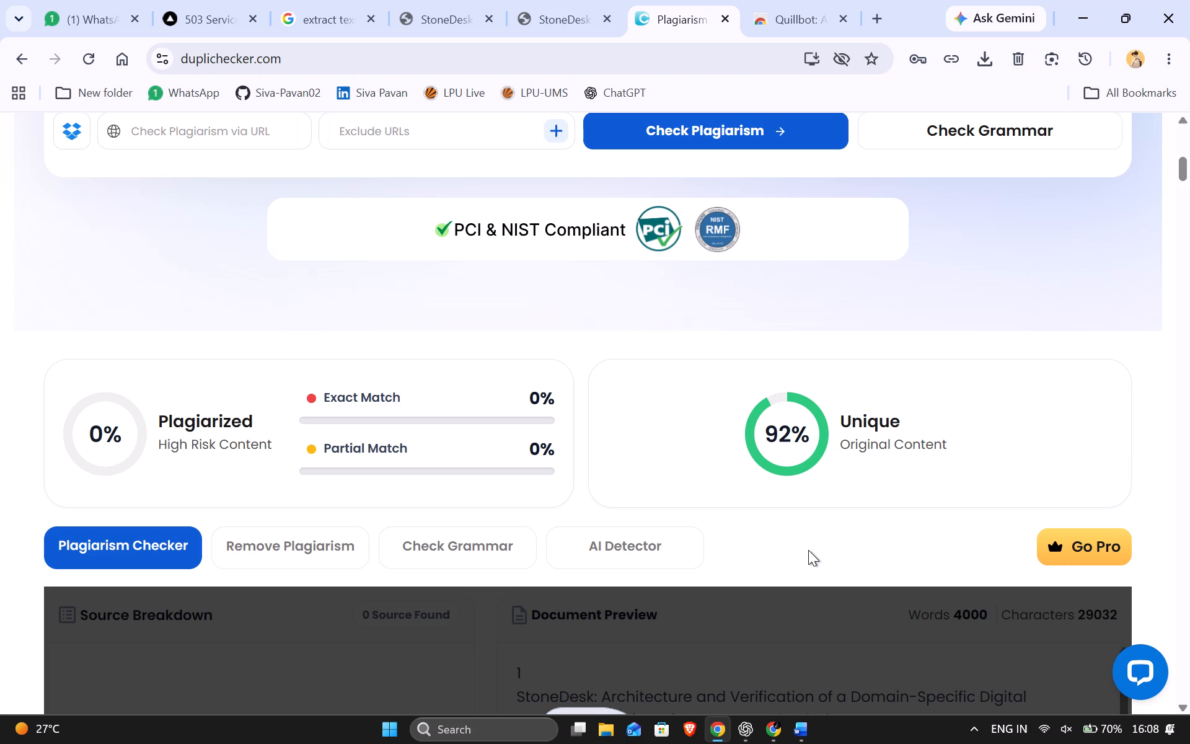
pyautogui.scroll(-2, 808, 550)
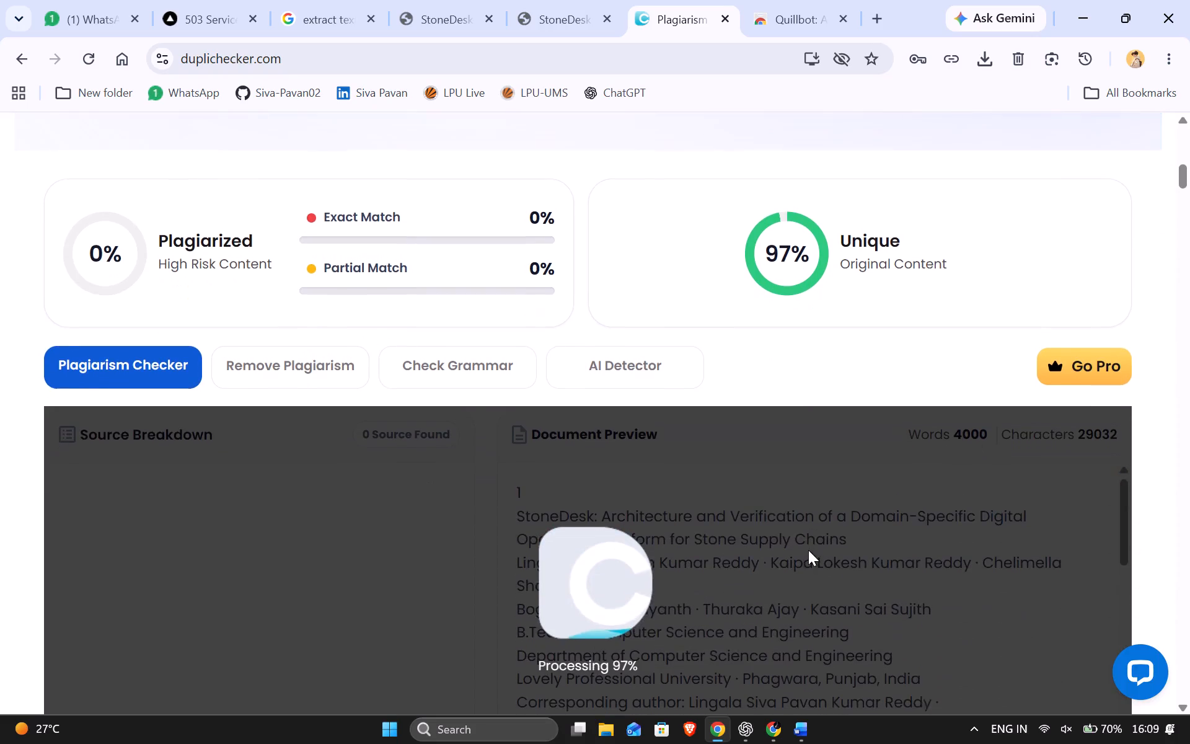
pyautogui.scroll(-1, 808, 550)
pyautogui.scroll(-1, 785, 430)
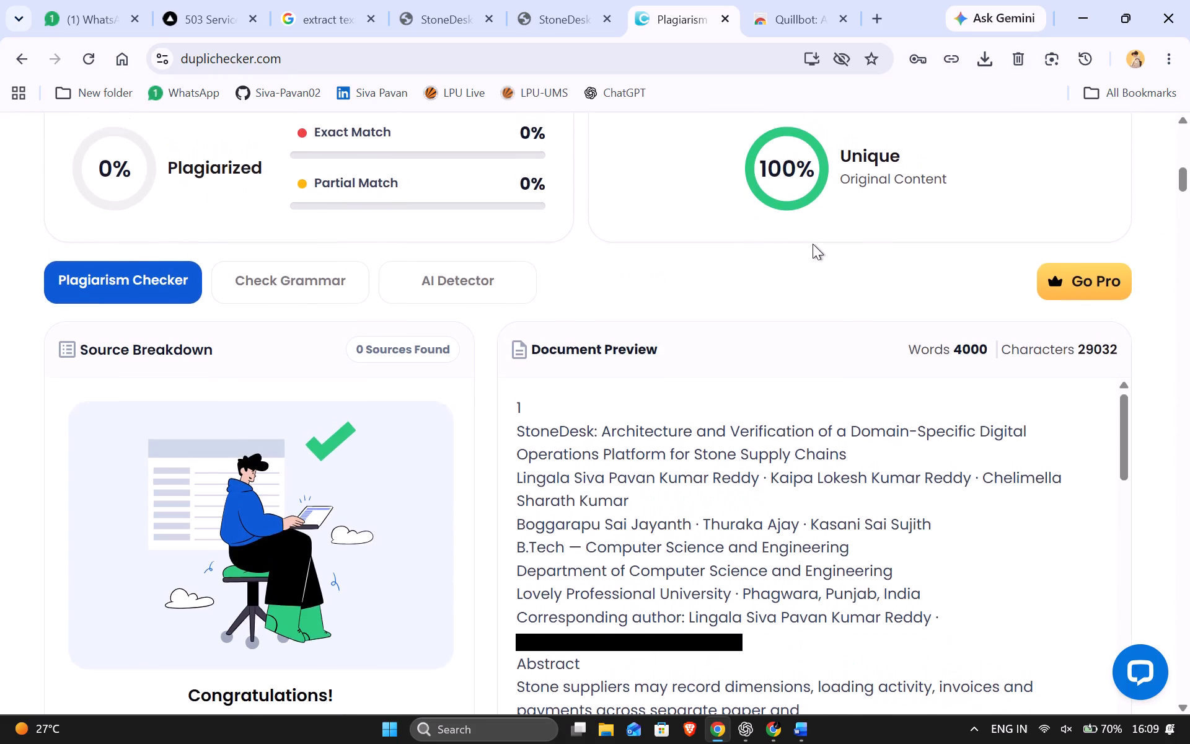
# Examine the finished plagiarism report's source breakdown, document preview, and exact, partial and unique match scores.
pyautogui.scroll(-1, 764, 458)
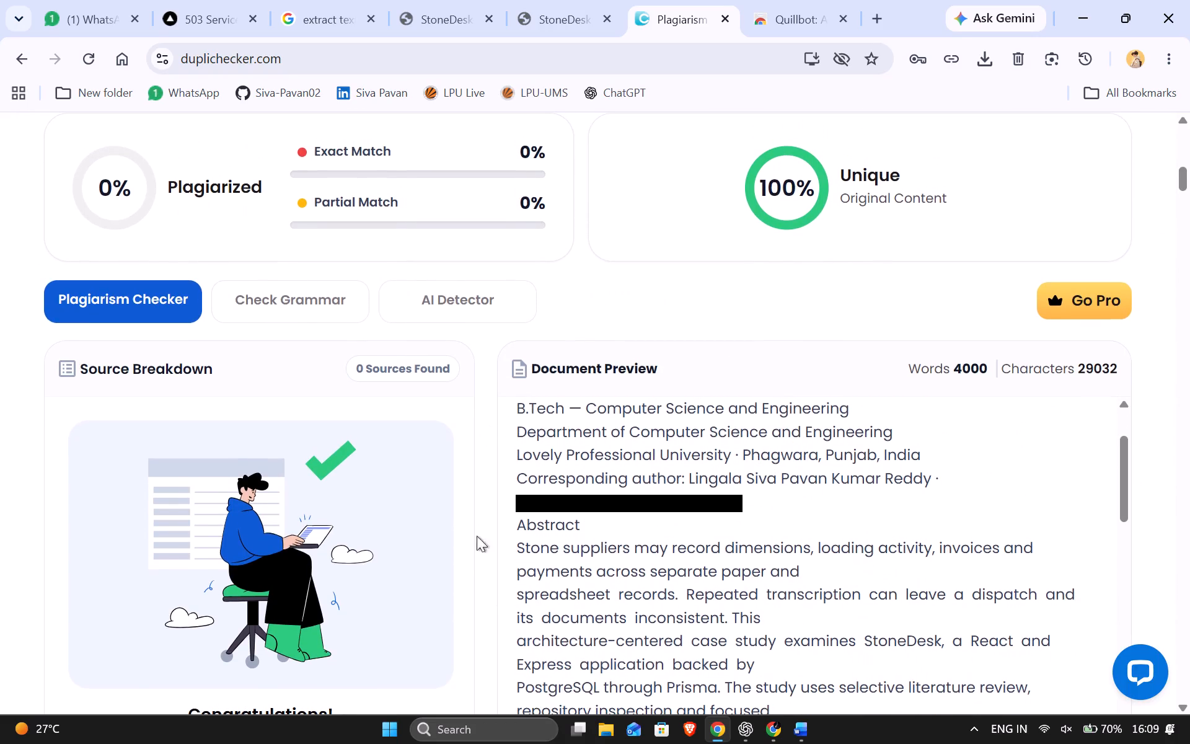
pyautogui.scroll(-3, 487, 589)
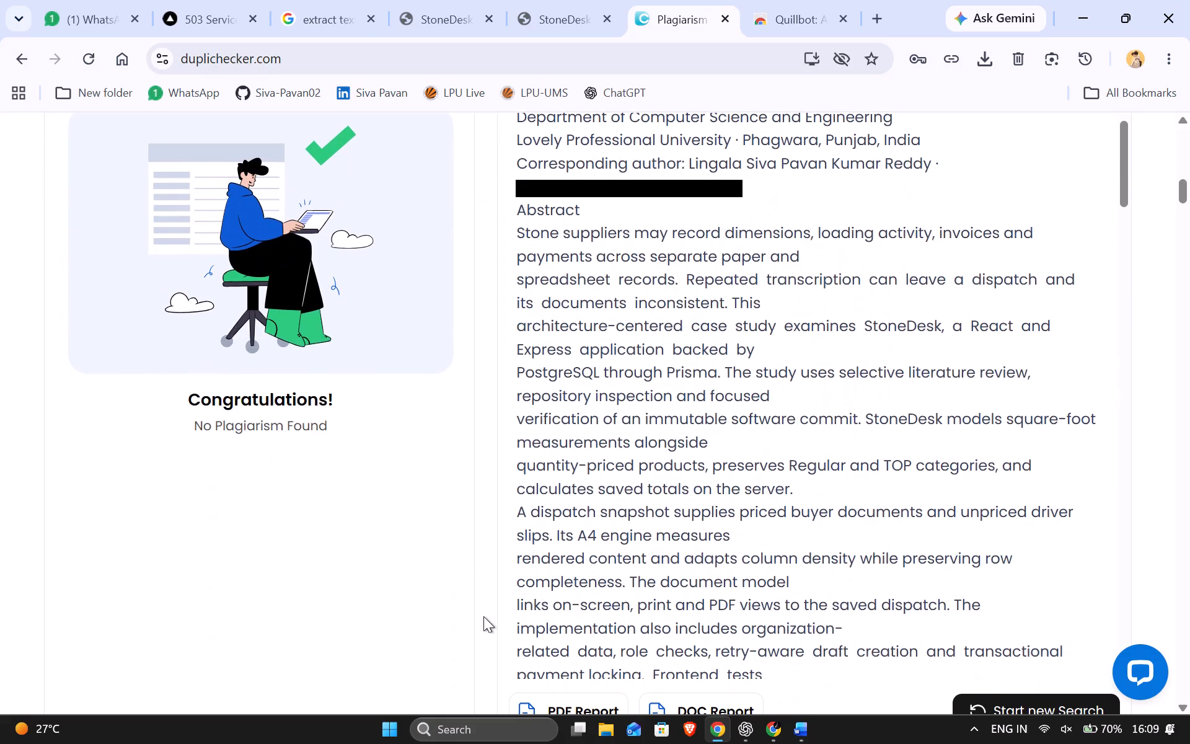
pyautogui.scroll(-5, 506, 627)
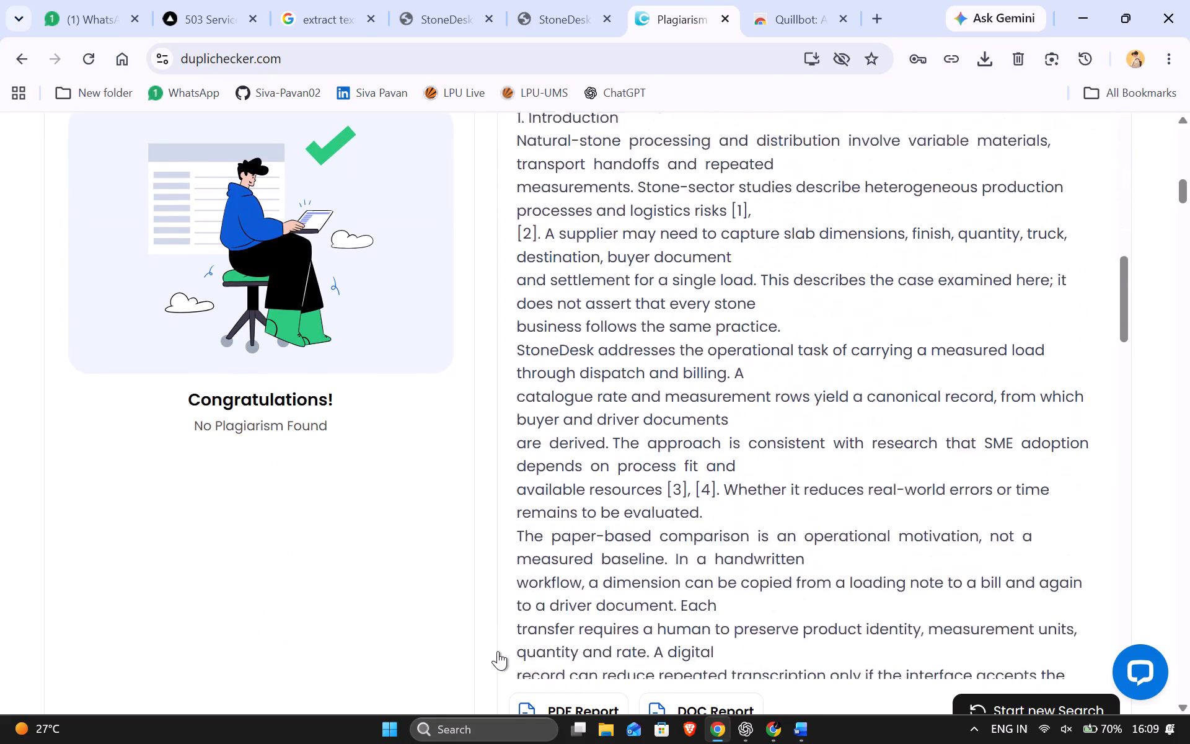
pyautogui.scroll(-4, 439, 601)
pyautogui.scroll(4, 545, 342)
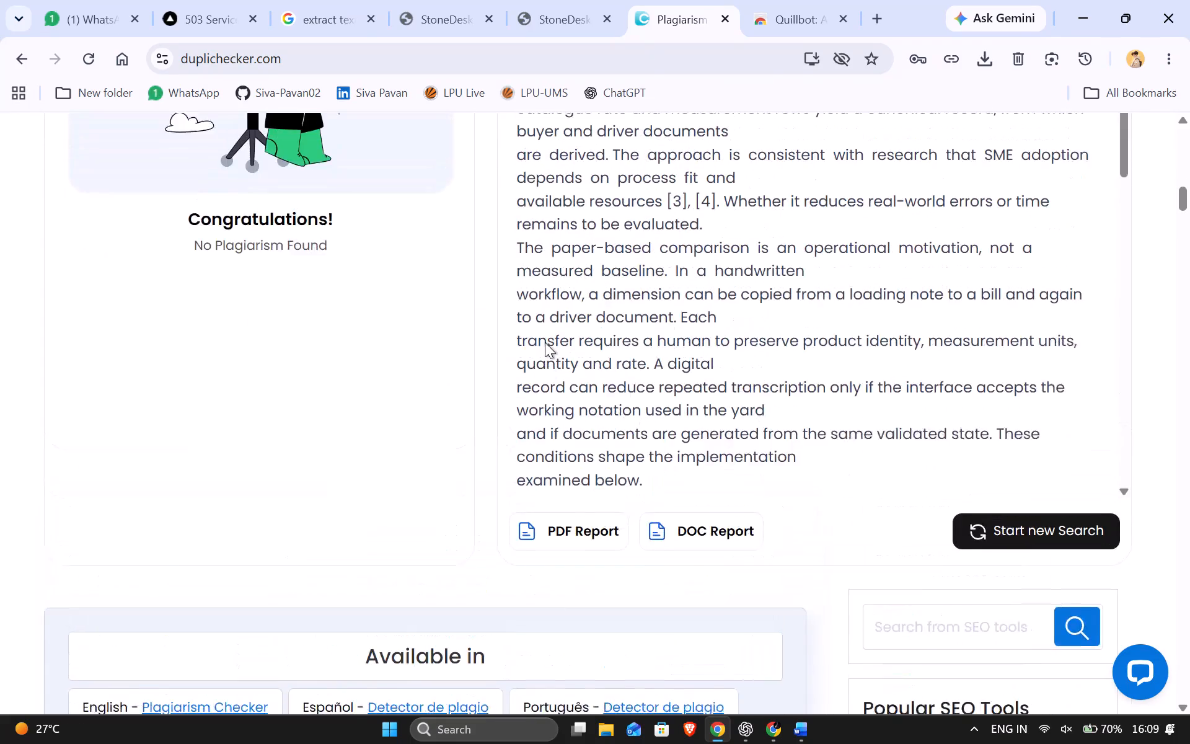
pyautogui.scroll(2, 510, 281)
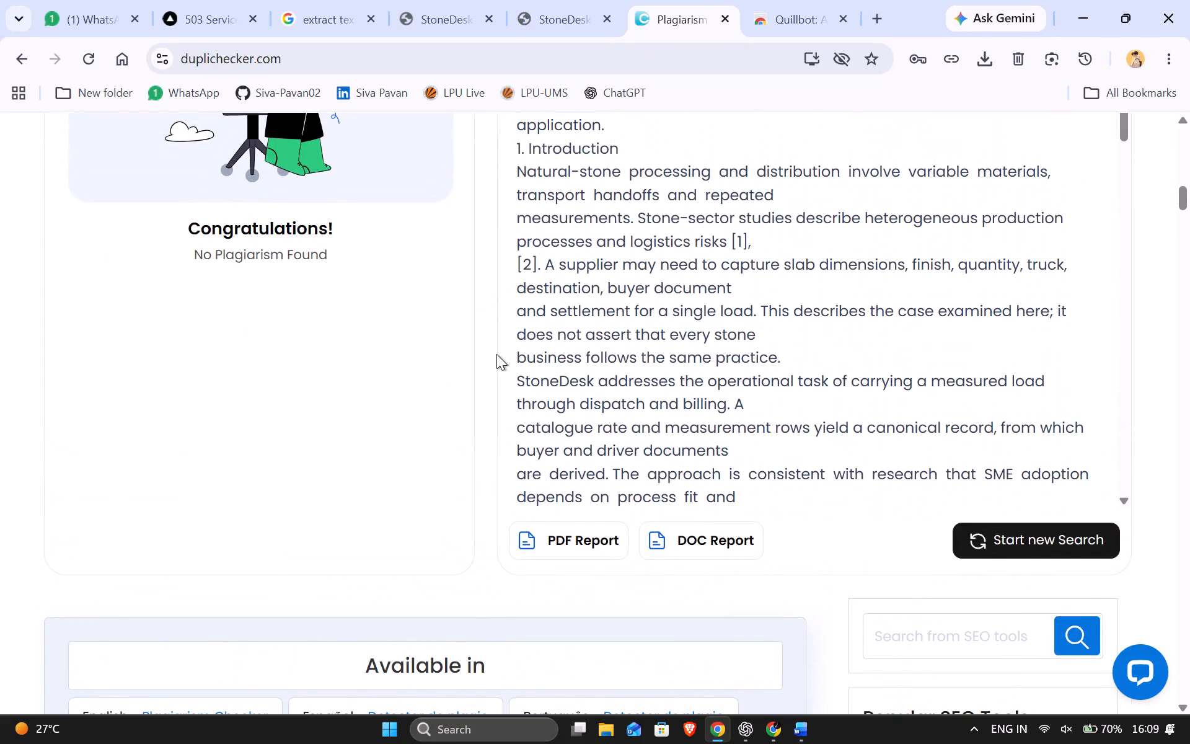
pyautogui.scroll(6, 483, 342)
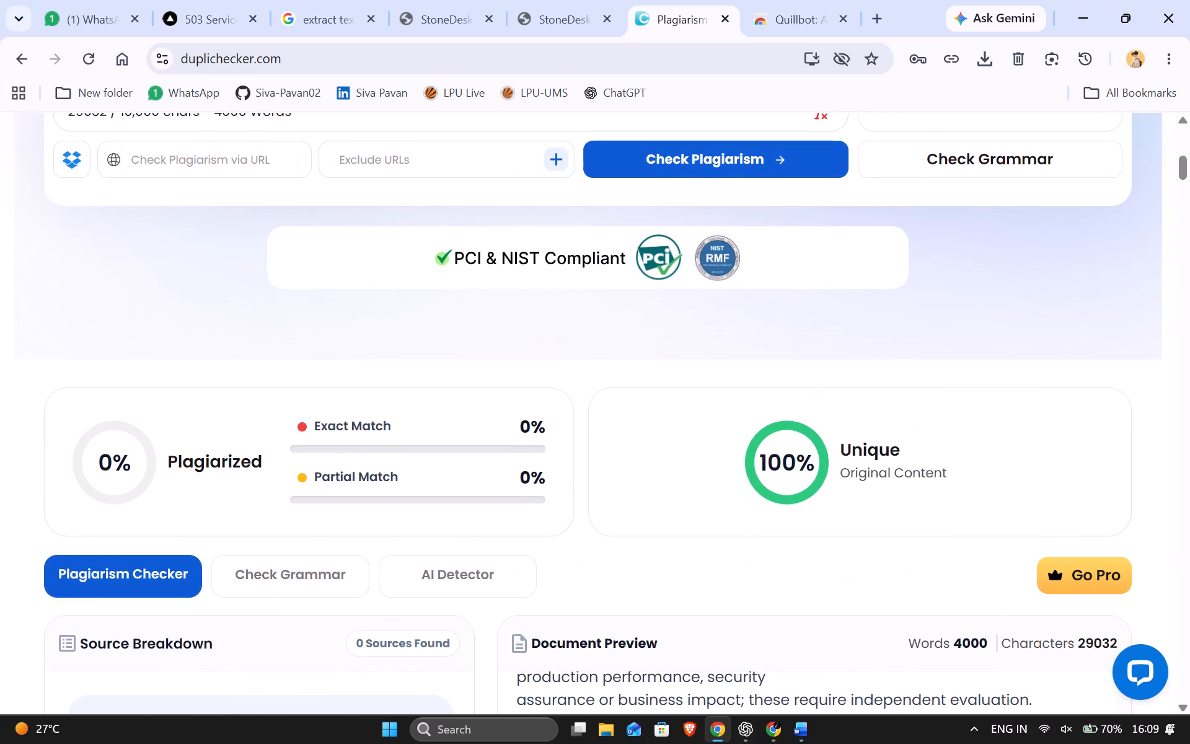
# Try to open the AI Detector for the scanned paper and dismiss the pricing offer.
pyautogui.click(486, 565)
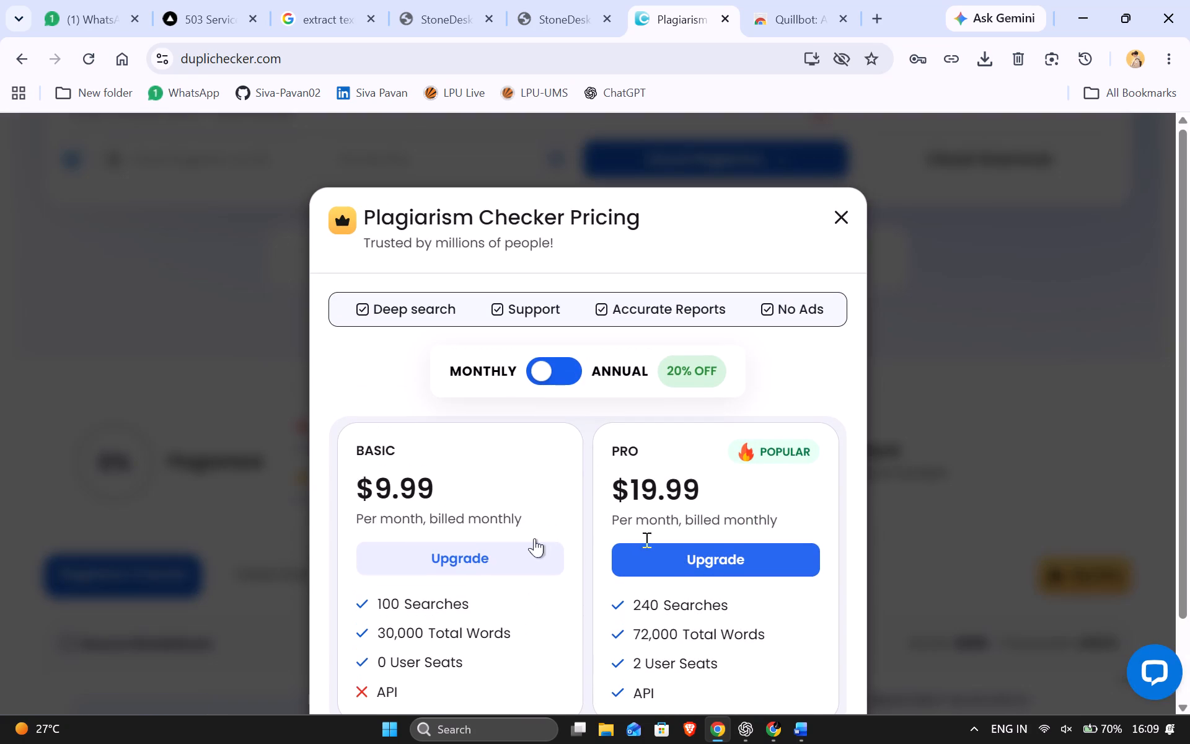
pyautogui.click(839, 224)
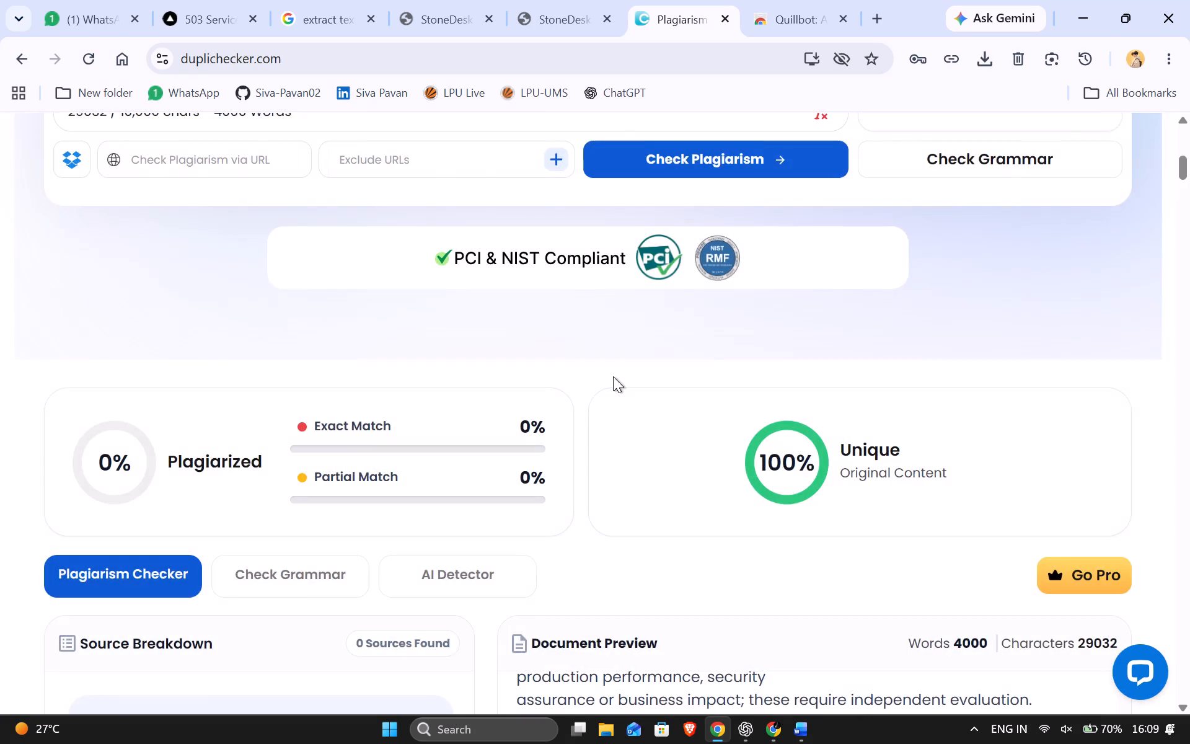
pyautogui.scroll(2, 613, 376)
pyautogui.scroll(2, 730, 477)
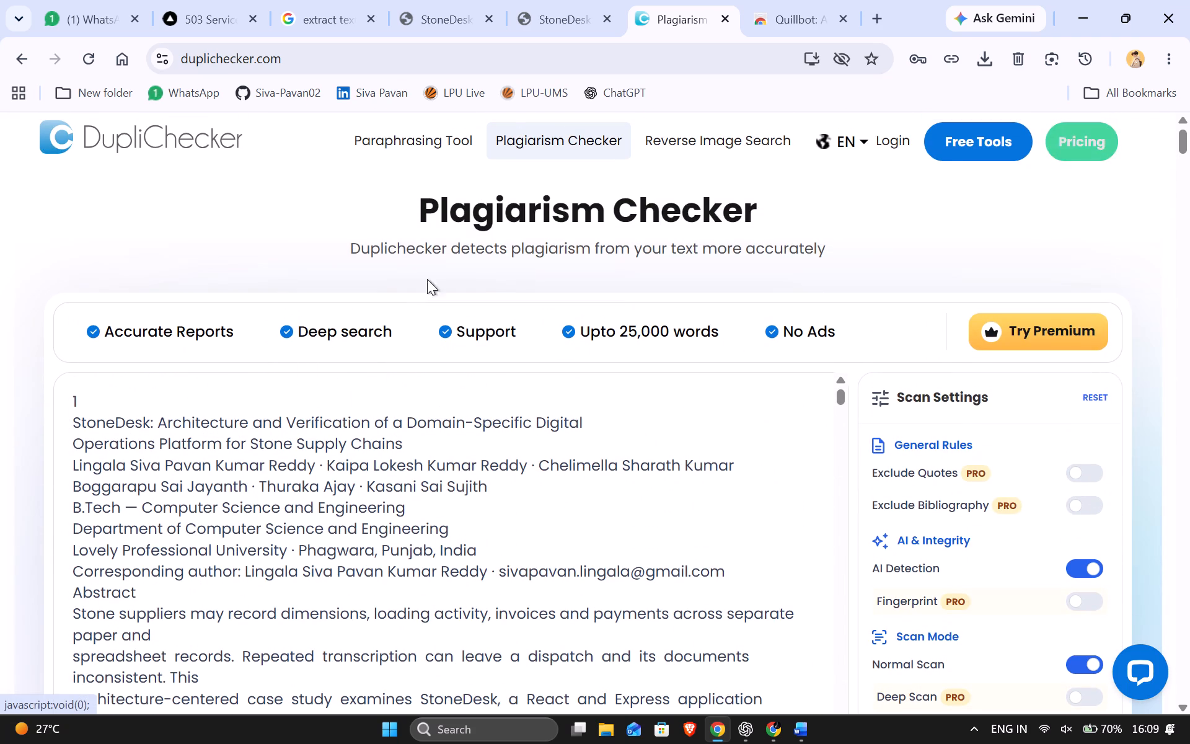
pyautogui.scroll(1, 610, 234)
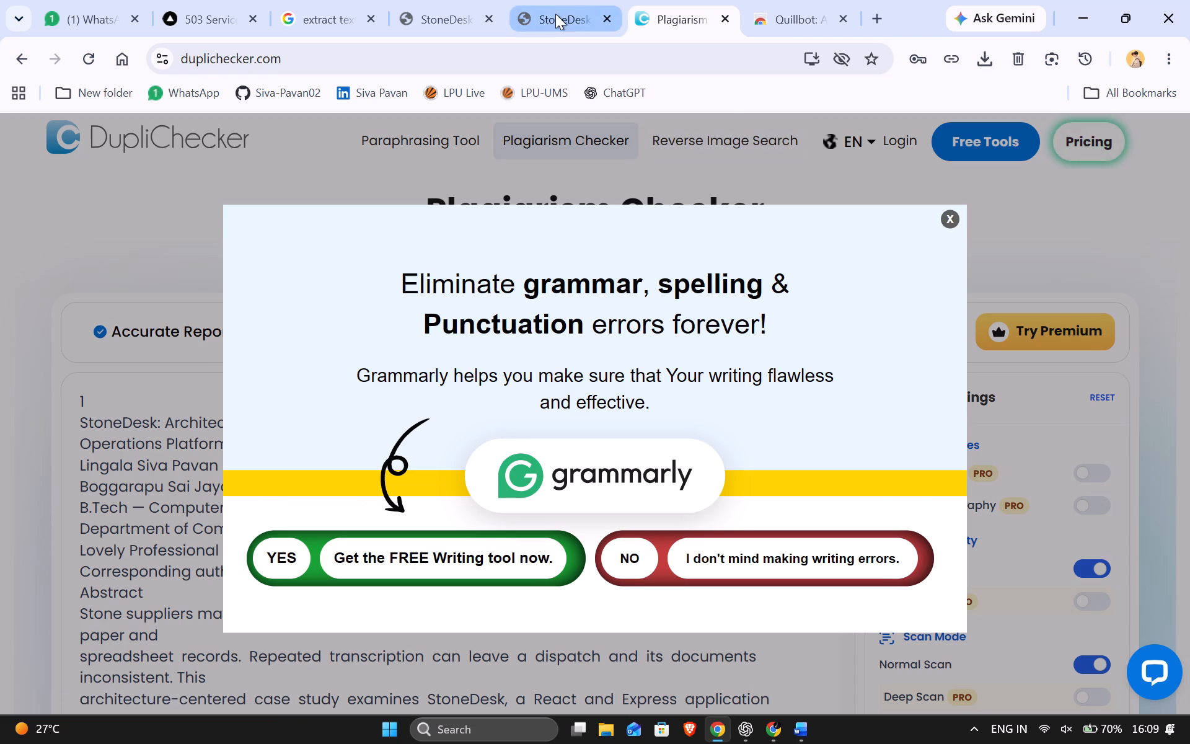
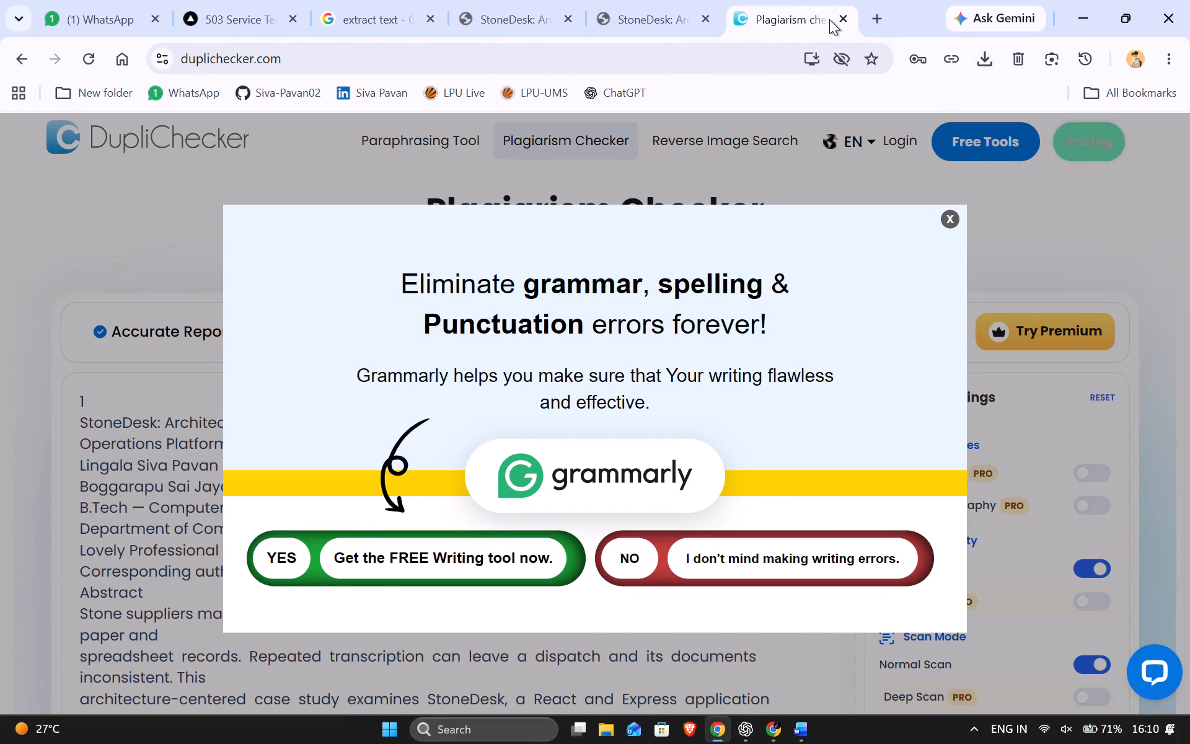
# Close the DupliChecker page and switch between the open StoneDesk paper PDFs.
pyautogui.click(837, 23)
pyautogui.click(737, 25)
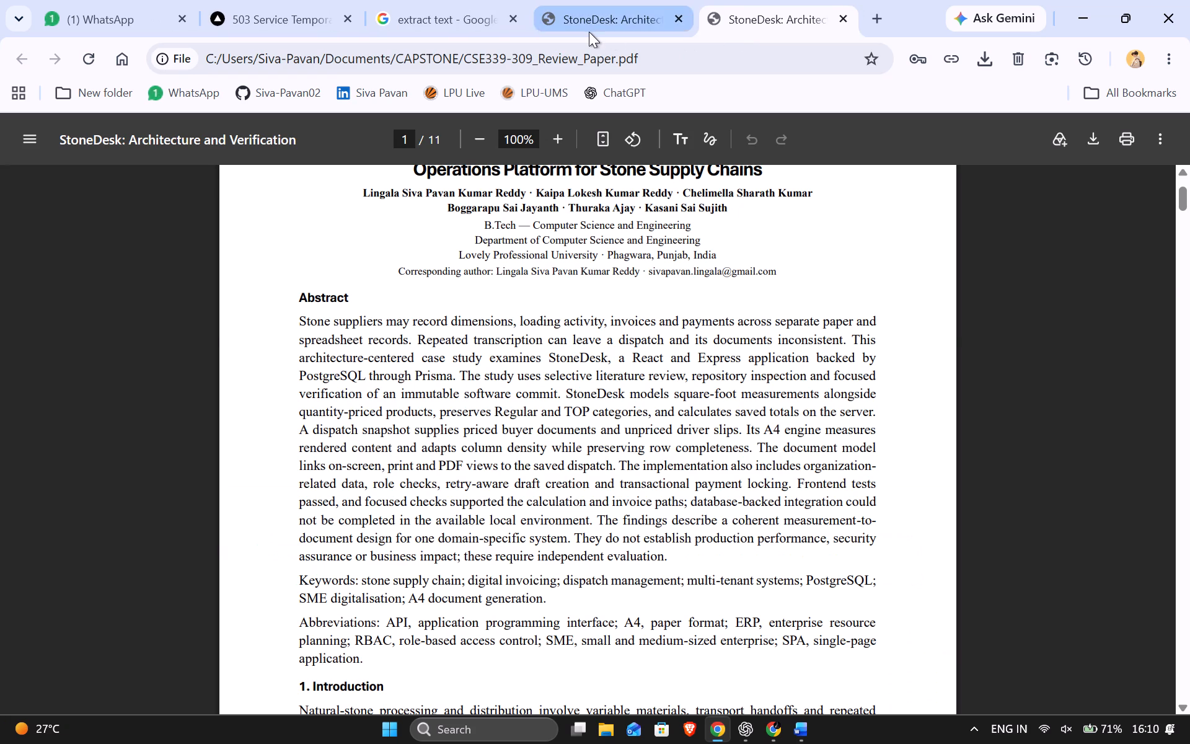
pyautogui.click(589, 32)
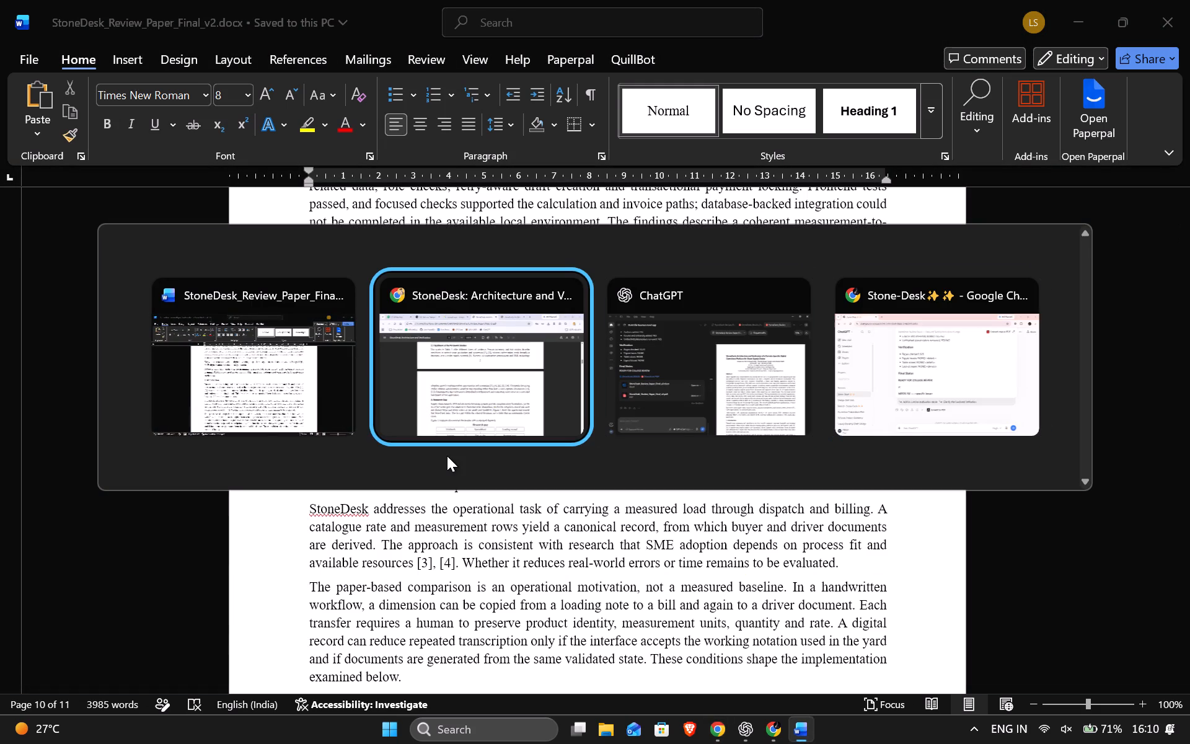
# Move the 503 Service Temporarily Unavailable page after the "extract text" search page and bring it to the front.
pyautogui.moveTo(296, 0); pyautogui.dragTo(469, 0)
pyautogui.click(469, 0)
pyautogui.click(668, 0)
pyautogui.click(815, 27)
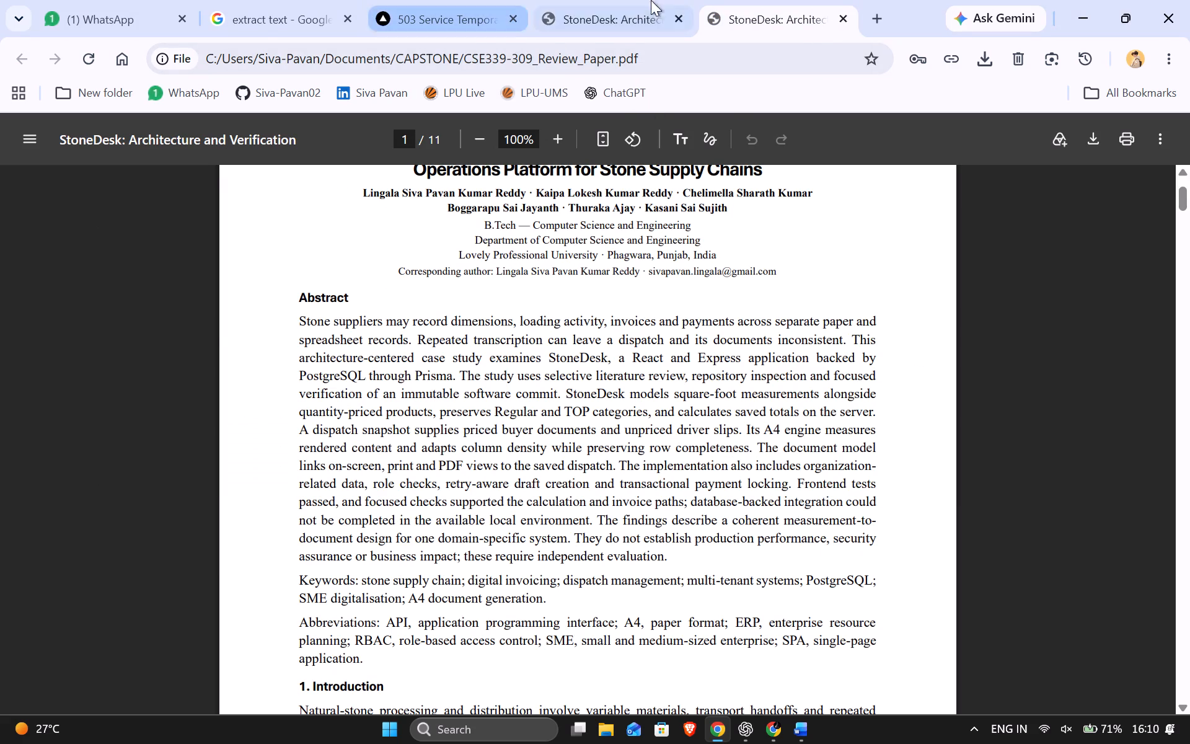
pyautogui.click(541, 0)
pyautogui.click(455, 0)
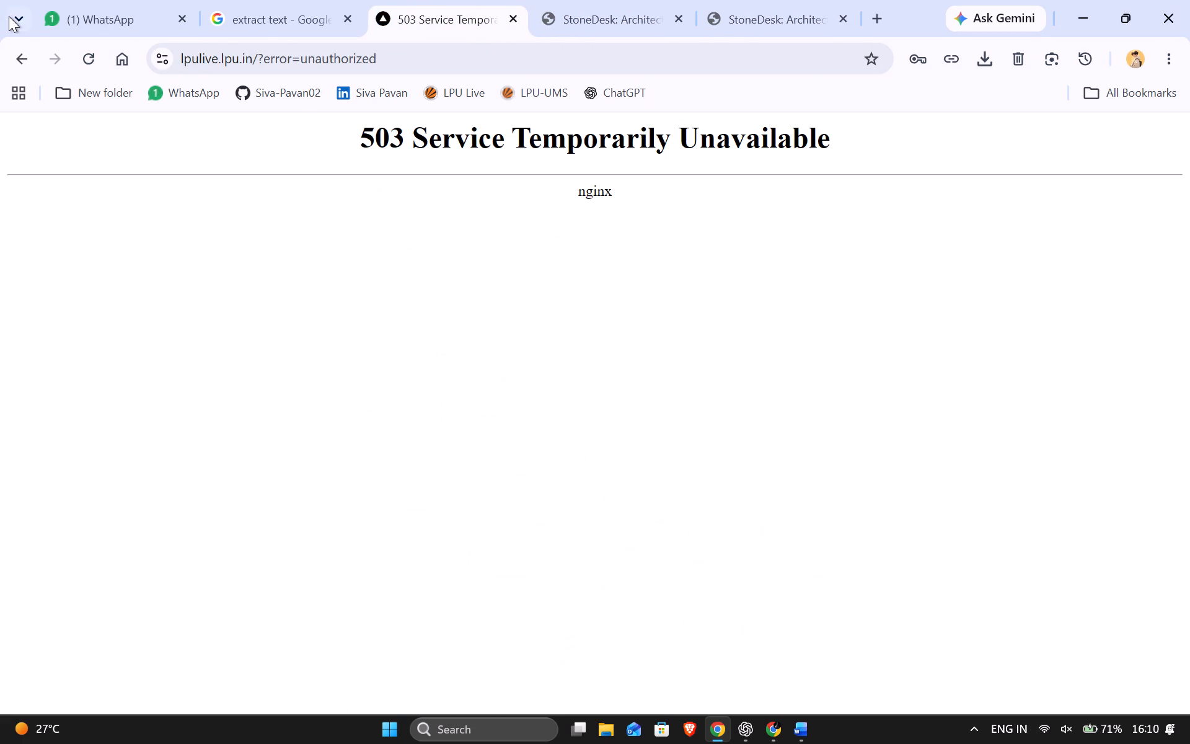
# Reopen the recently closed DupliChecker plagiarism checker page.
pyautogui.click(9, 16)
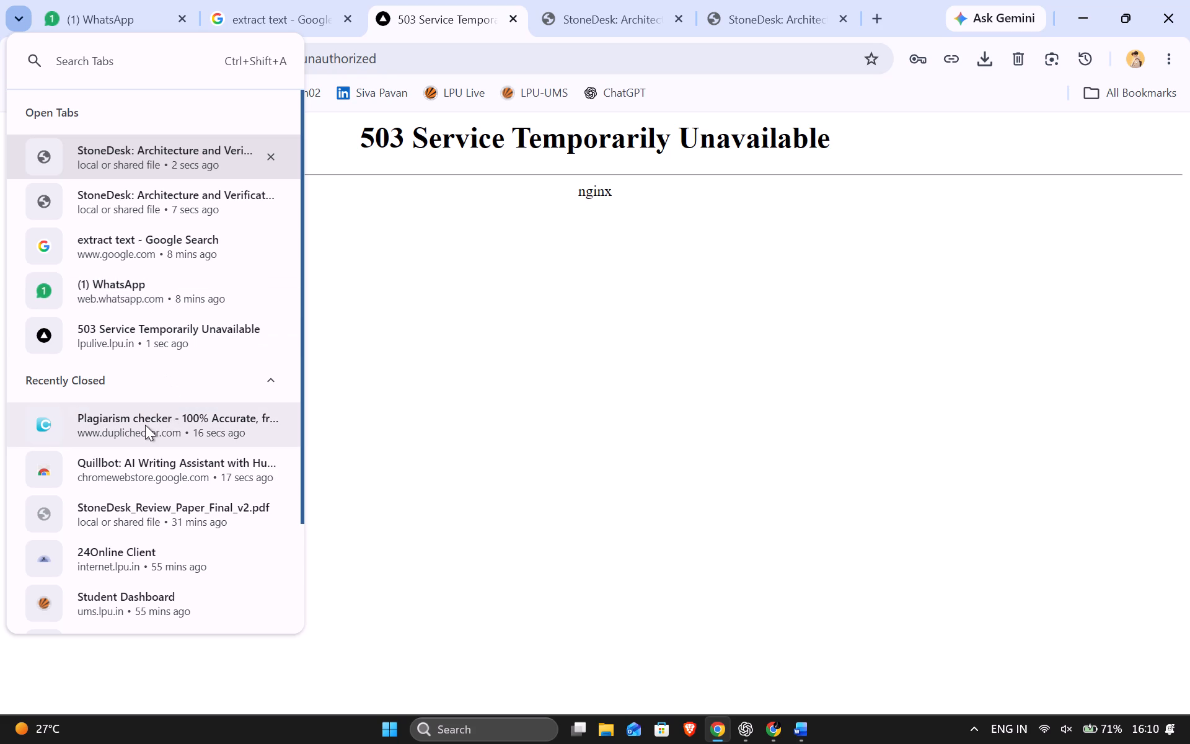
pyautogui.click(145, 425)
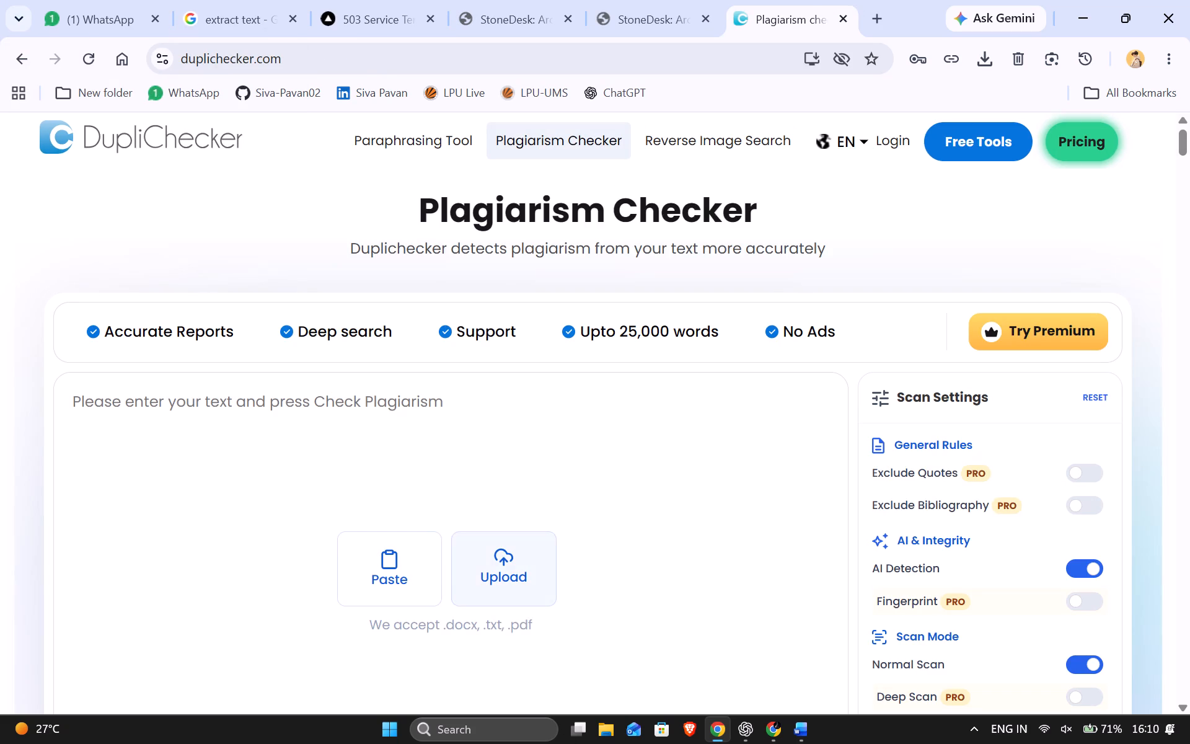
# Preview the PySpark report PDFs in Desktop > PysparkCa > output and upload the cse315ca2 report PDF to the plagiarism checker.
pyautogui.click(505, 563)
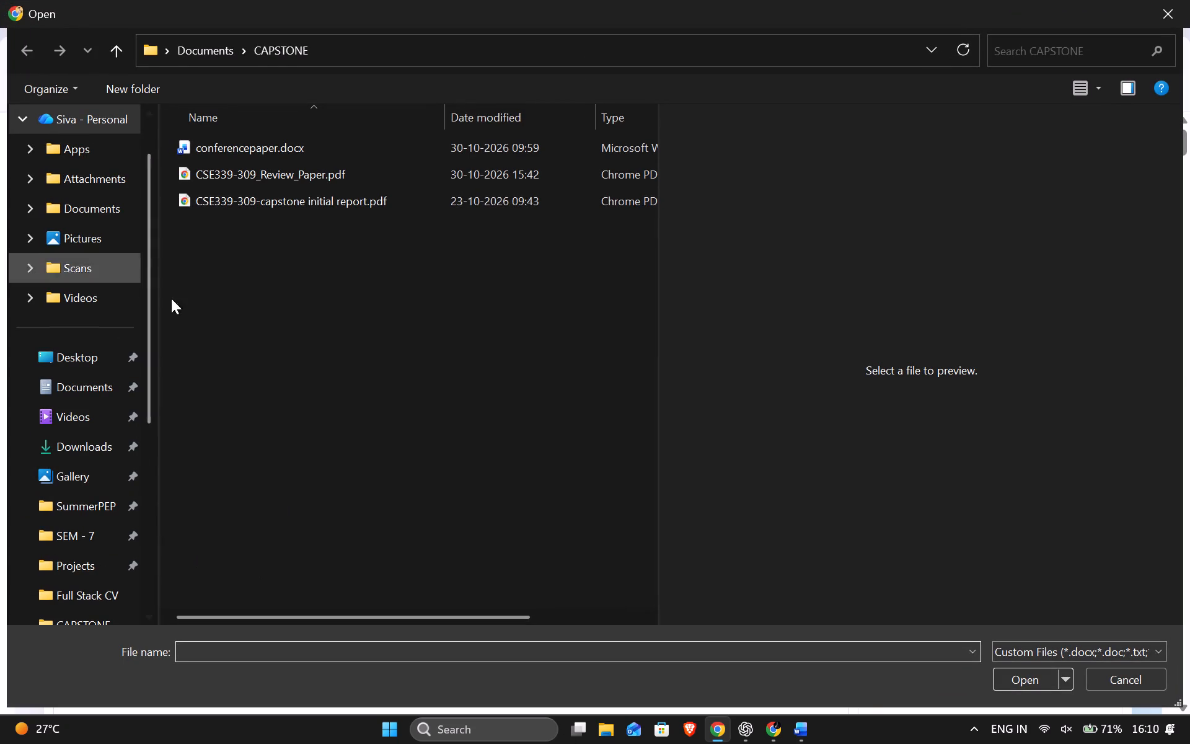
pyautogui.click(71, 367)
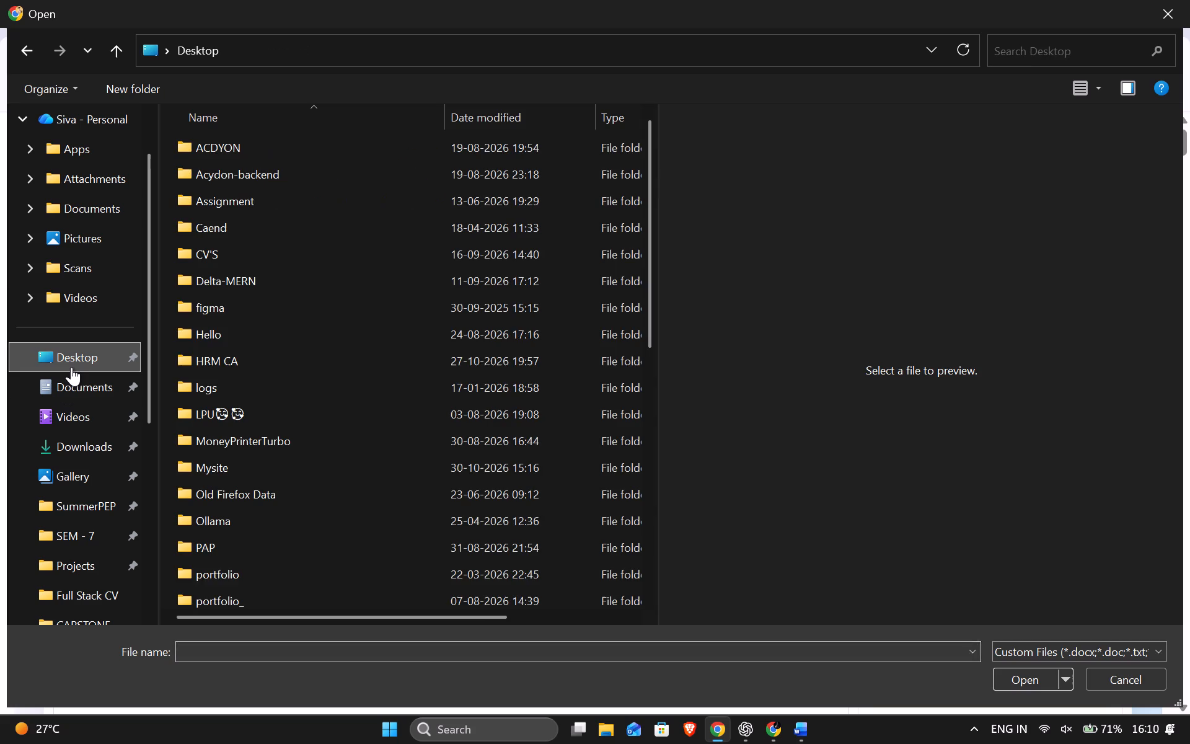
pyautogui.scroll(-2, 410, 585)
pyautogui.hscroll(-1, 410, 585)
pyautogui.scroll(-2, 410, 585)
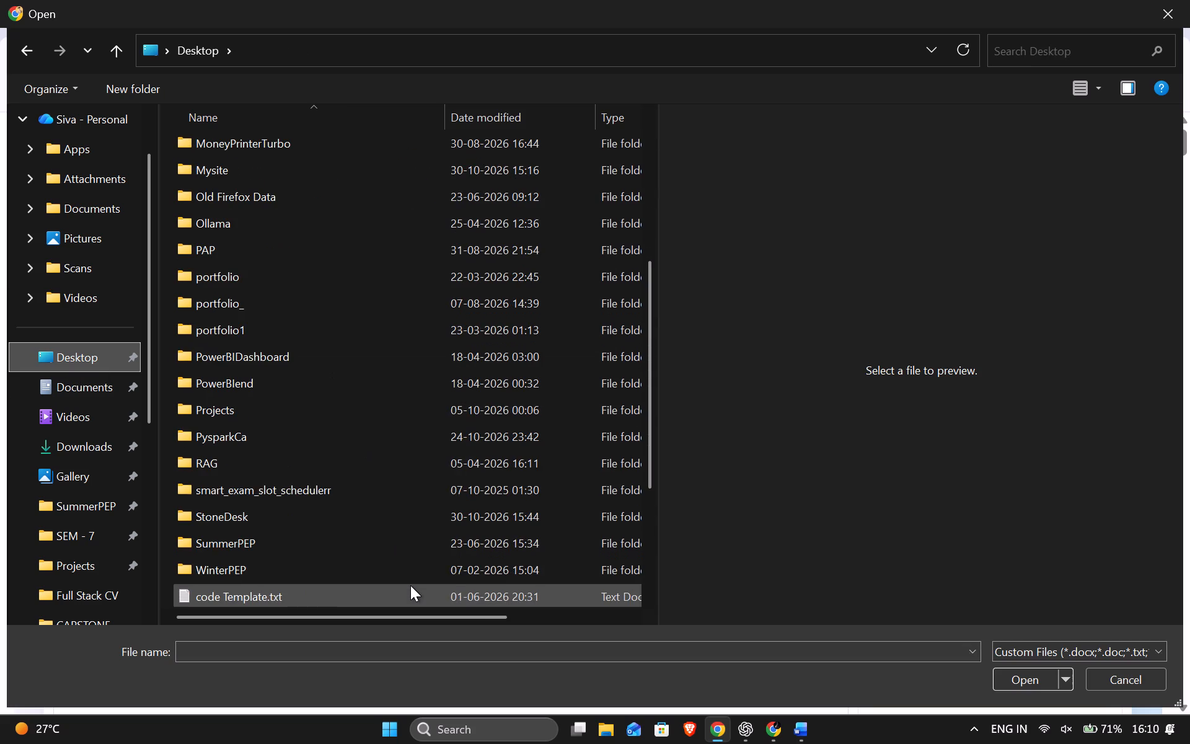
pyautogui.doubleClick(283, 438)
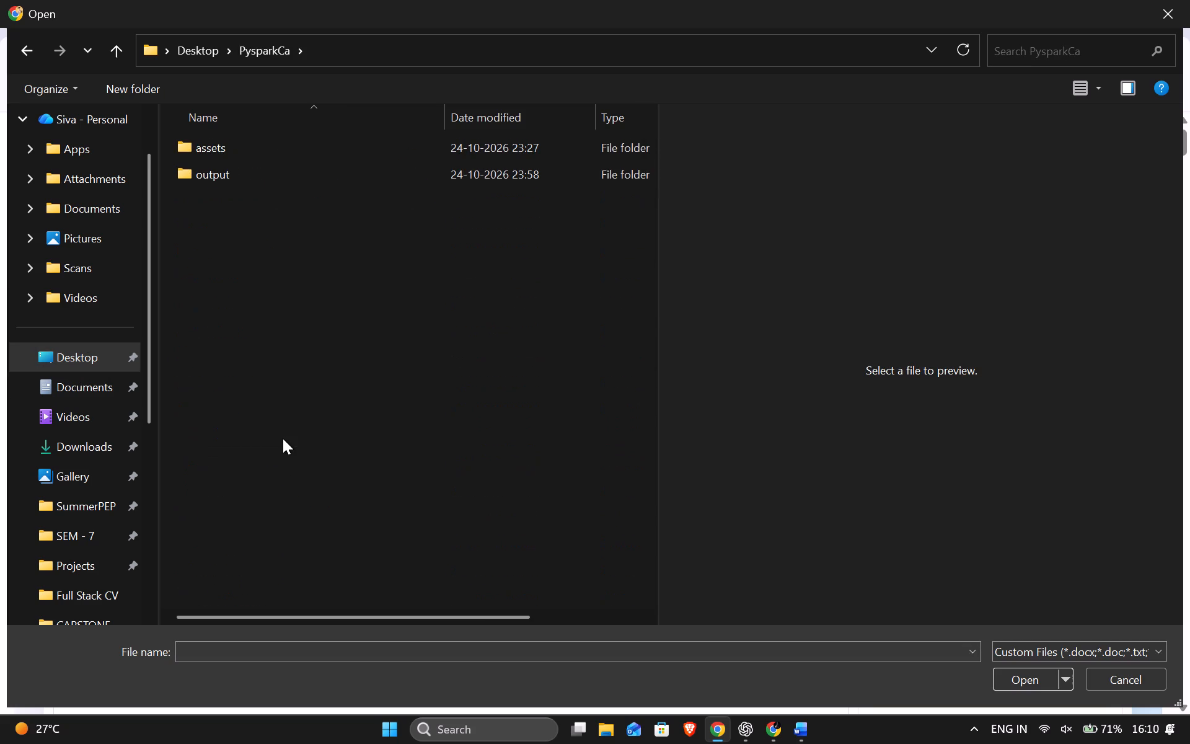
pyautogui.doubleClick(250, 169)
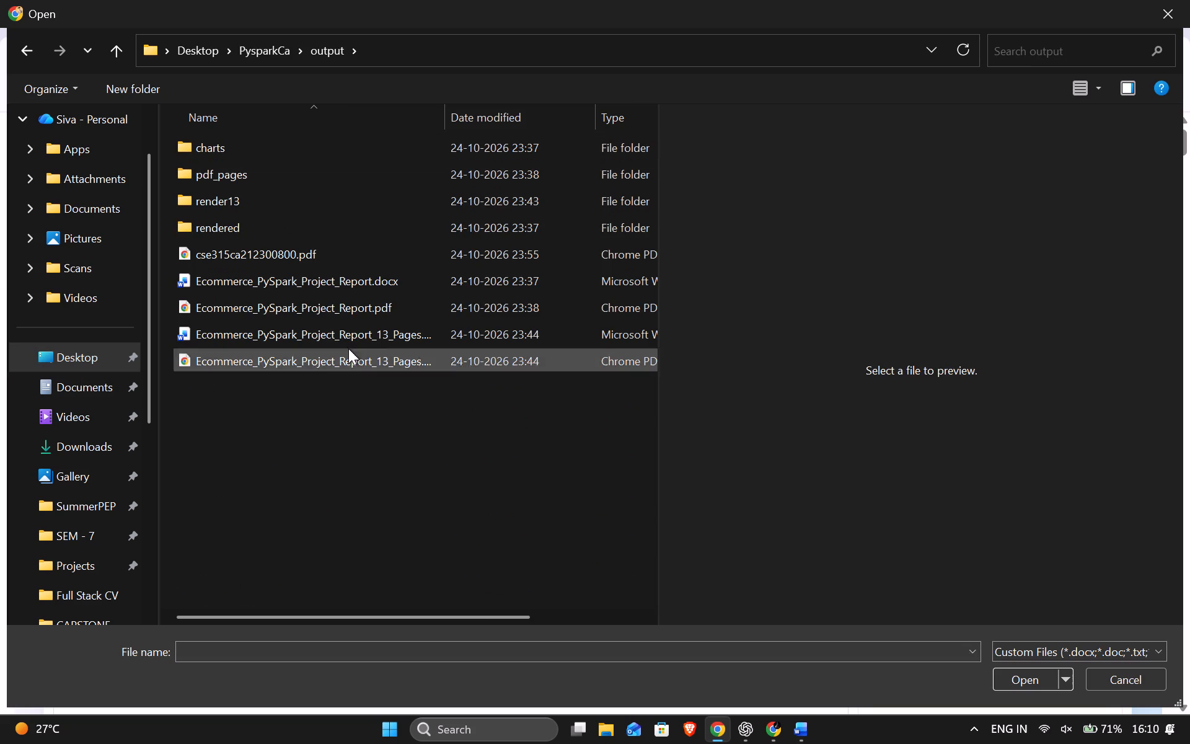
pyautogui.click(327, 310)
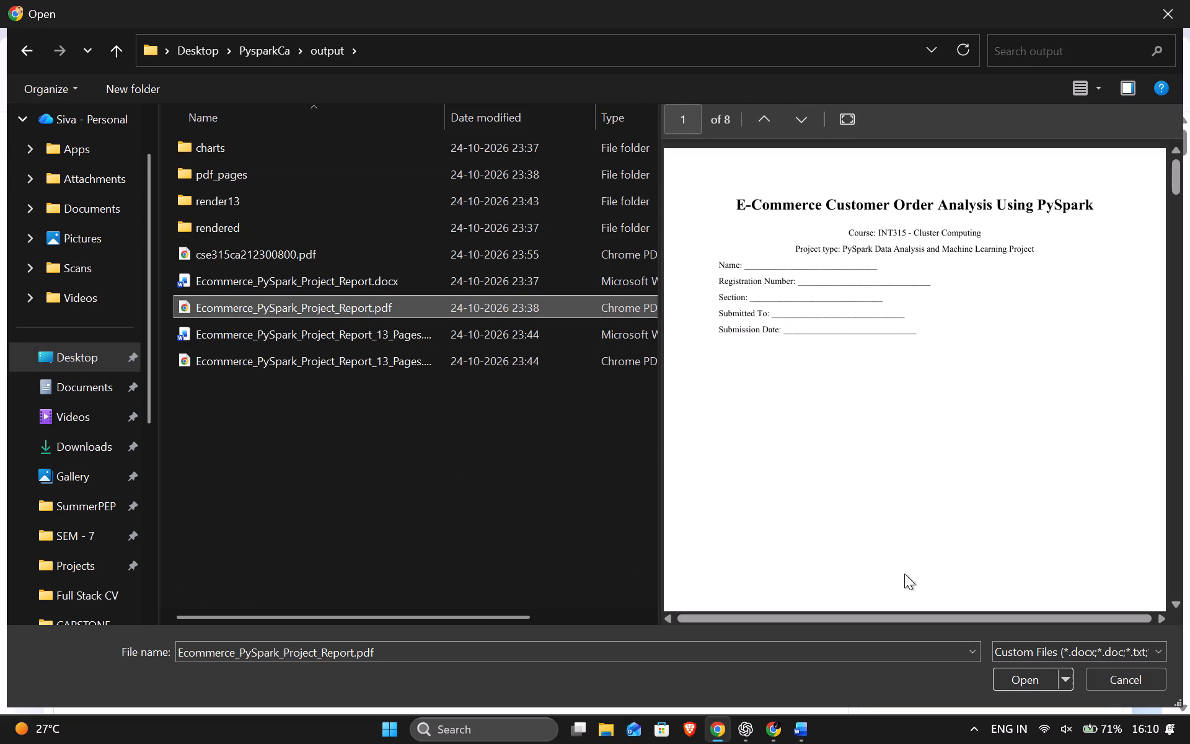
pyautogui.scroll(-2, 902, 573)
pyautogui.click(374, 373)
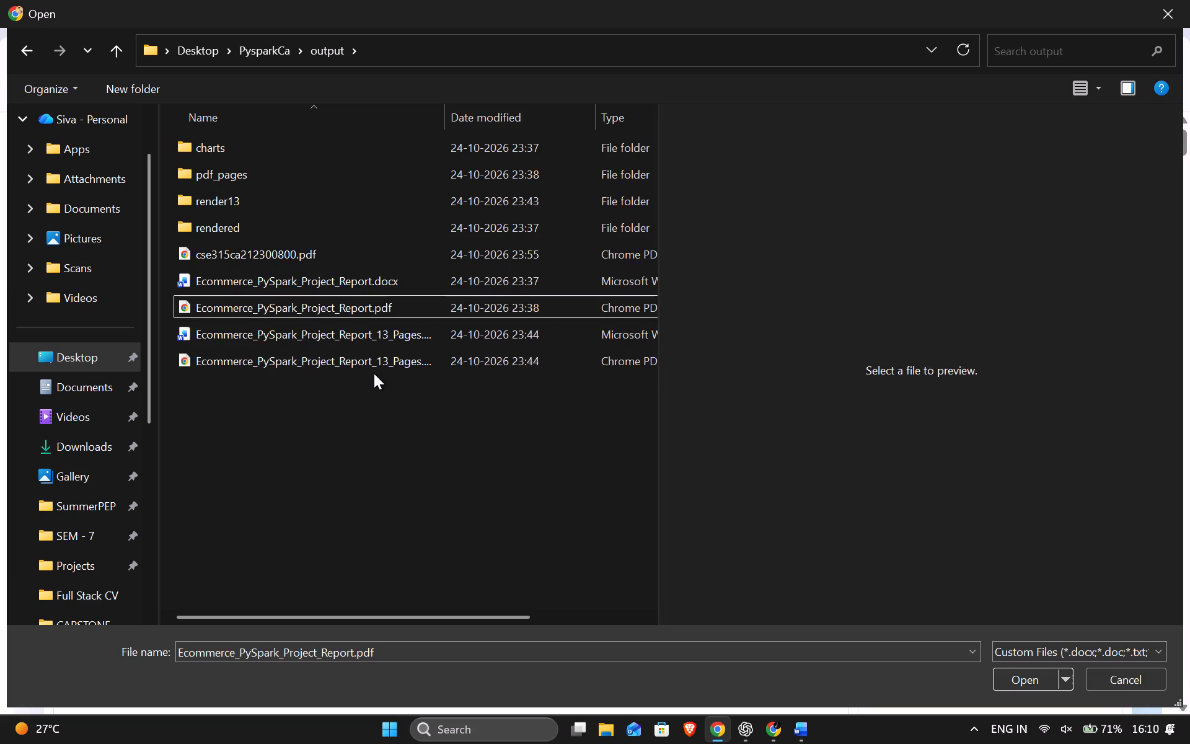
pyautogui.click(347, 357)
pyautogui.scroll(-3, 803, 506)
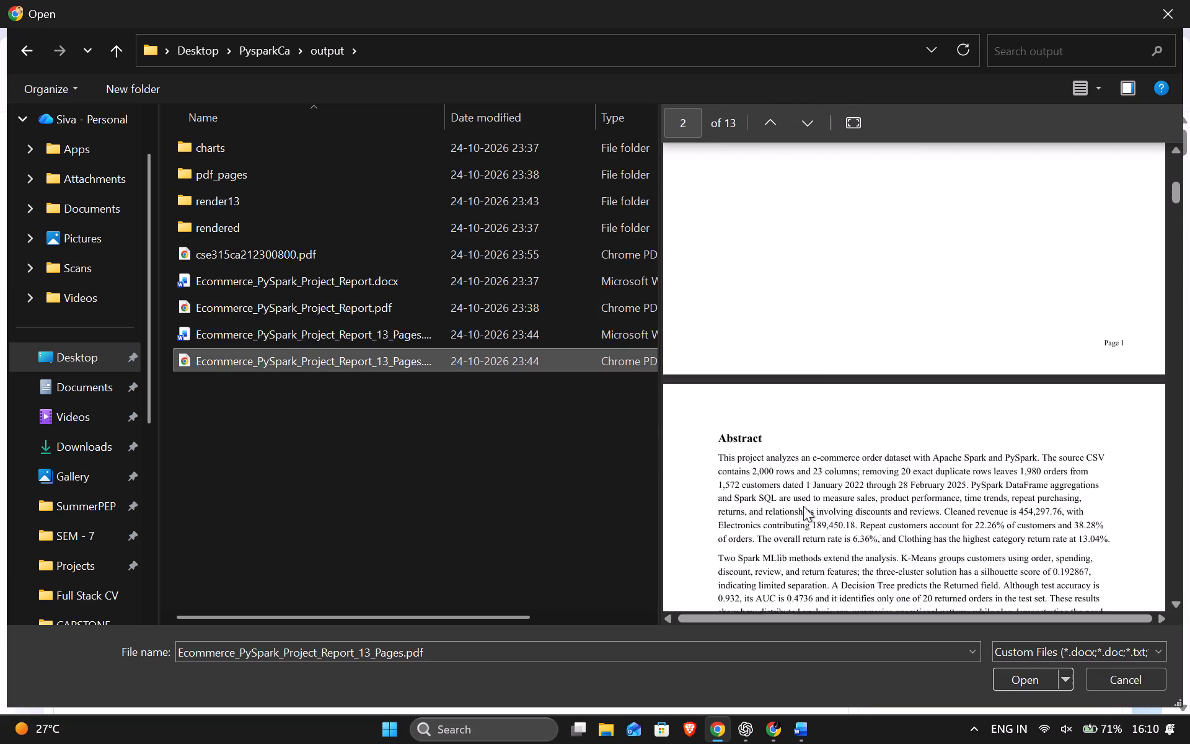
pyautogui.click(314, 249)
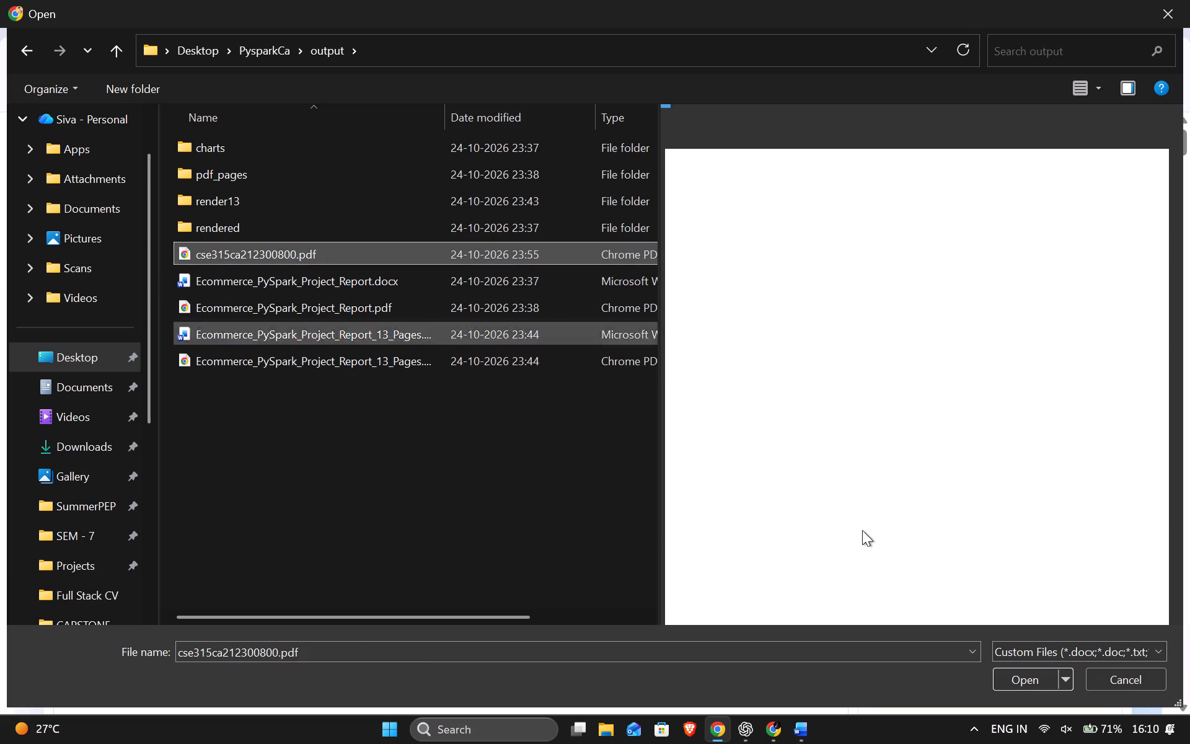
pyautogui.scroll(-7, 847, 559)
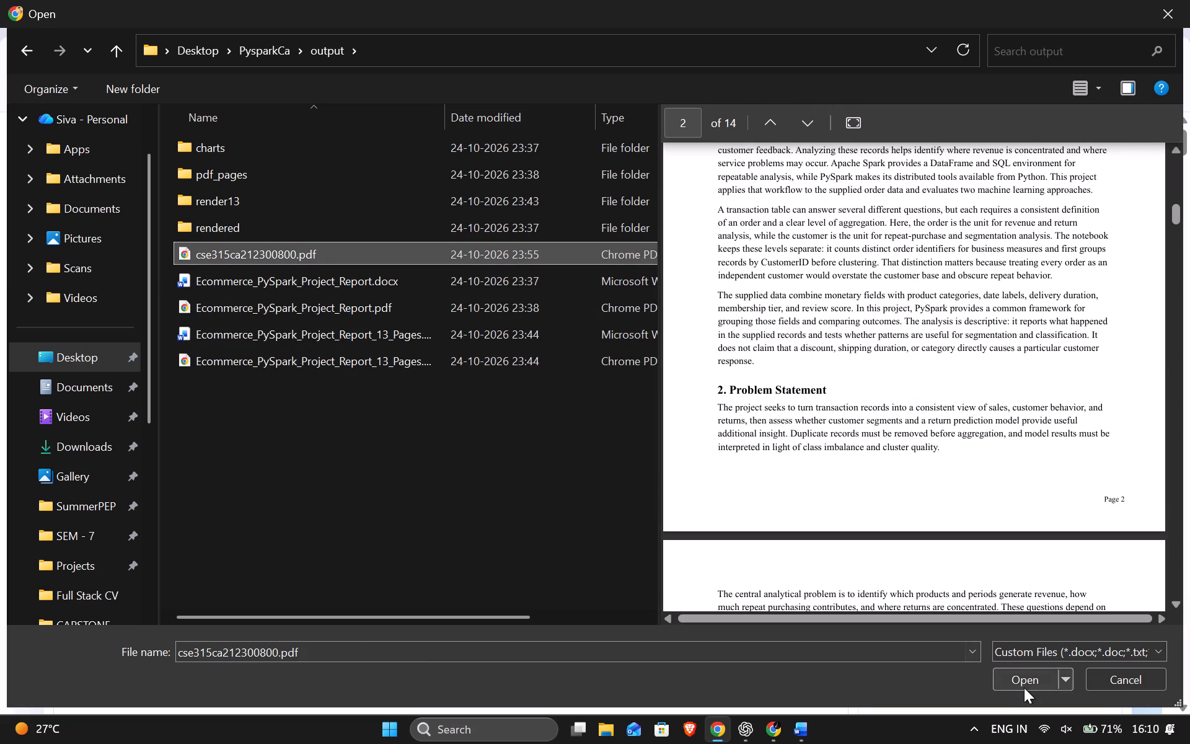
pyautogui.click(1024, 688)
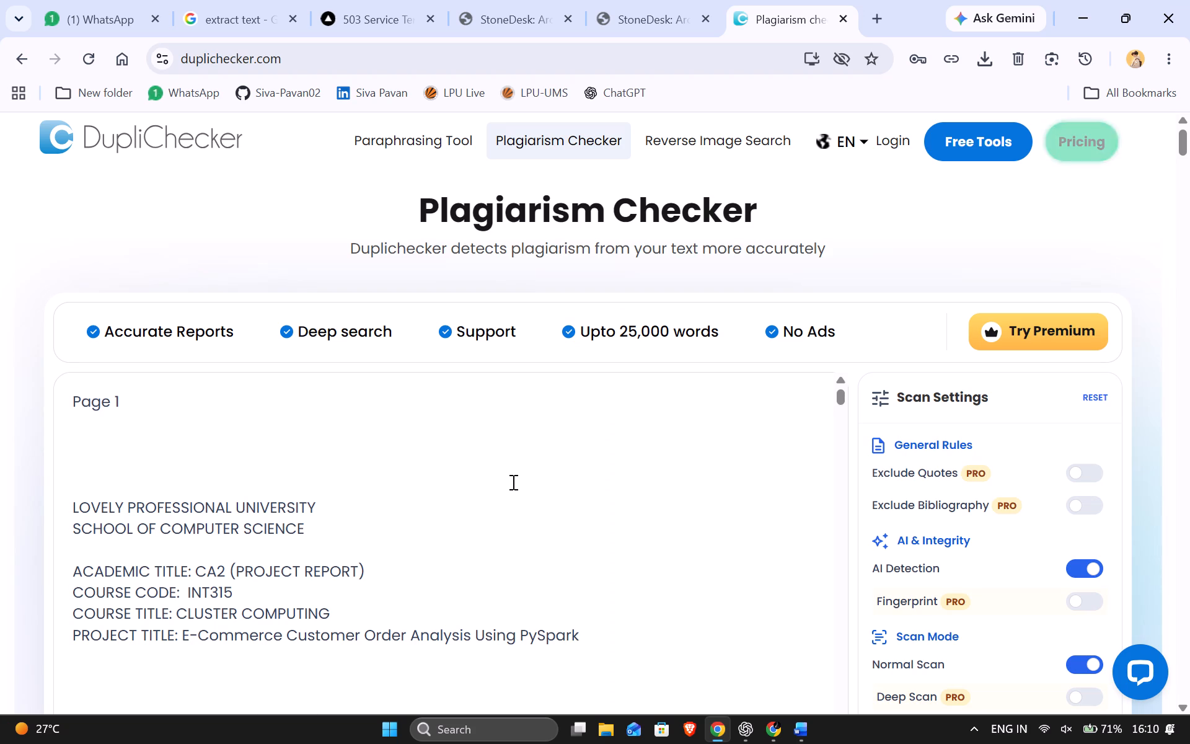
# Review the extracted report text, start the plagiarism check and complete the human verification.
pyautogui.scroll(-15, 560, 523)
pyautogui.scroll(-7, 560, 523)
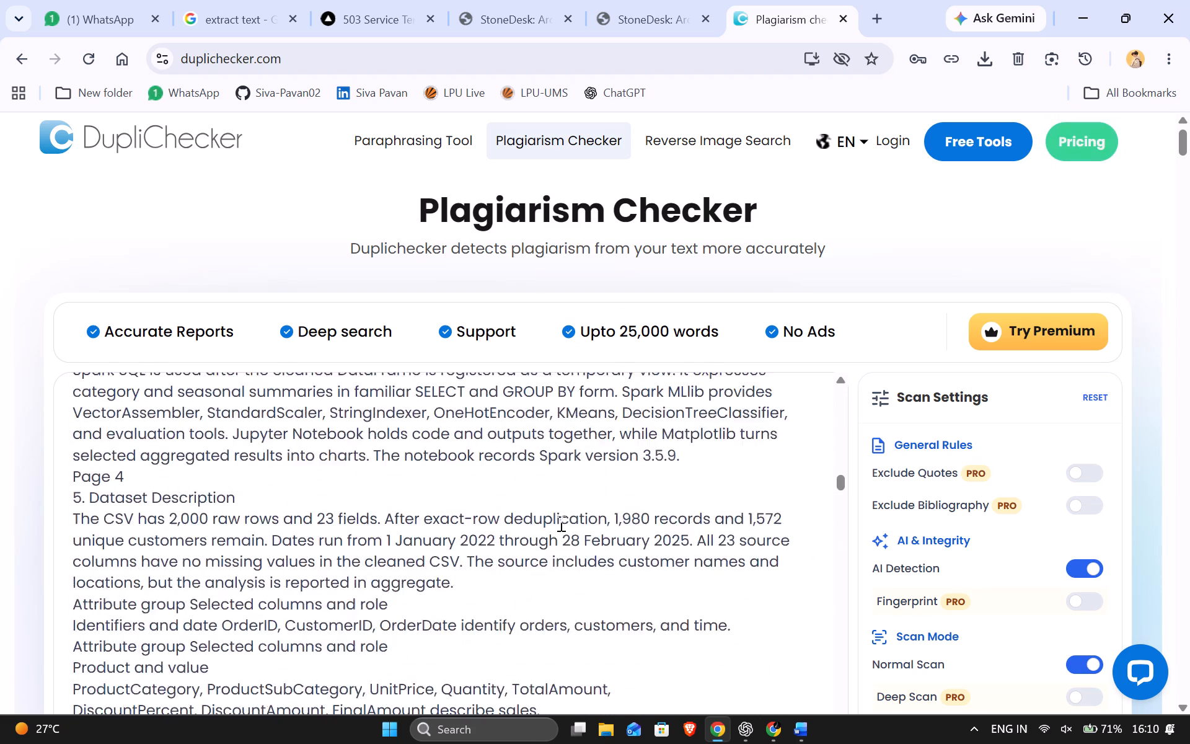
pyautogui.scroll(-13, 560, 523)
pyautogui.scroll(-11, 560, 523)
pyautogui.scroll(4, 560, 523)
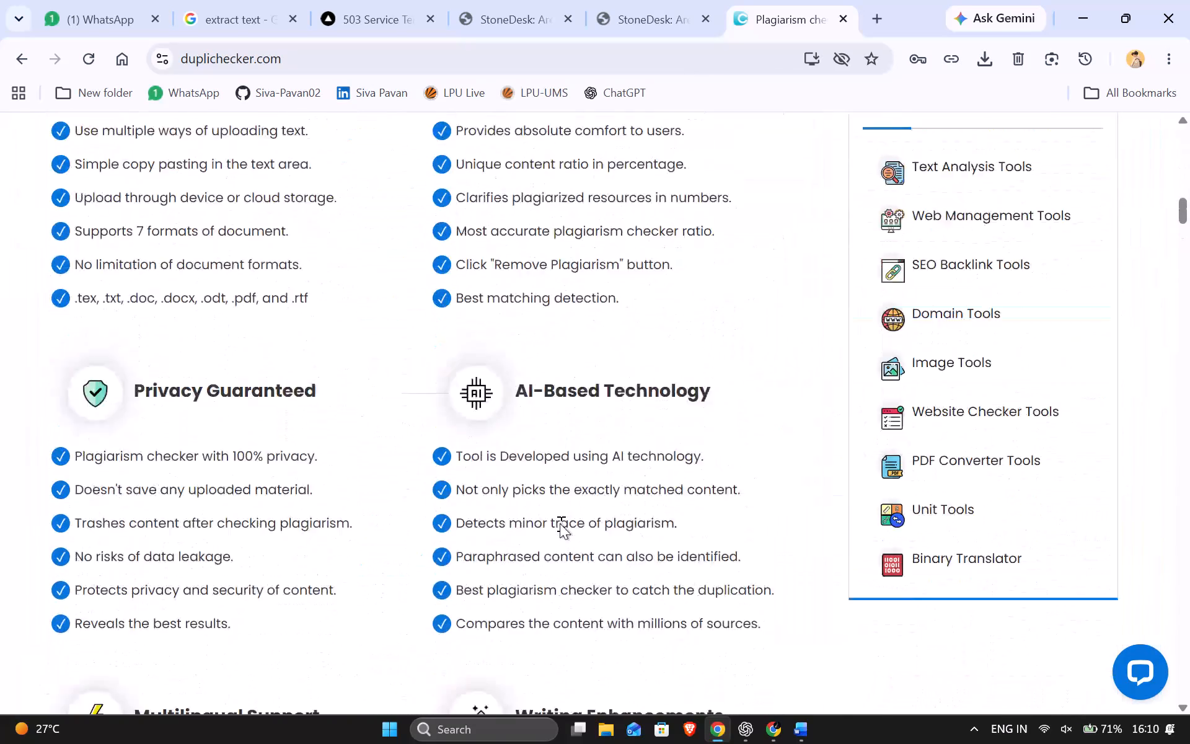
pyautogui.scroll(3, 560, 523)
pyautogui.scroll(3, 464, 329)
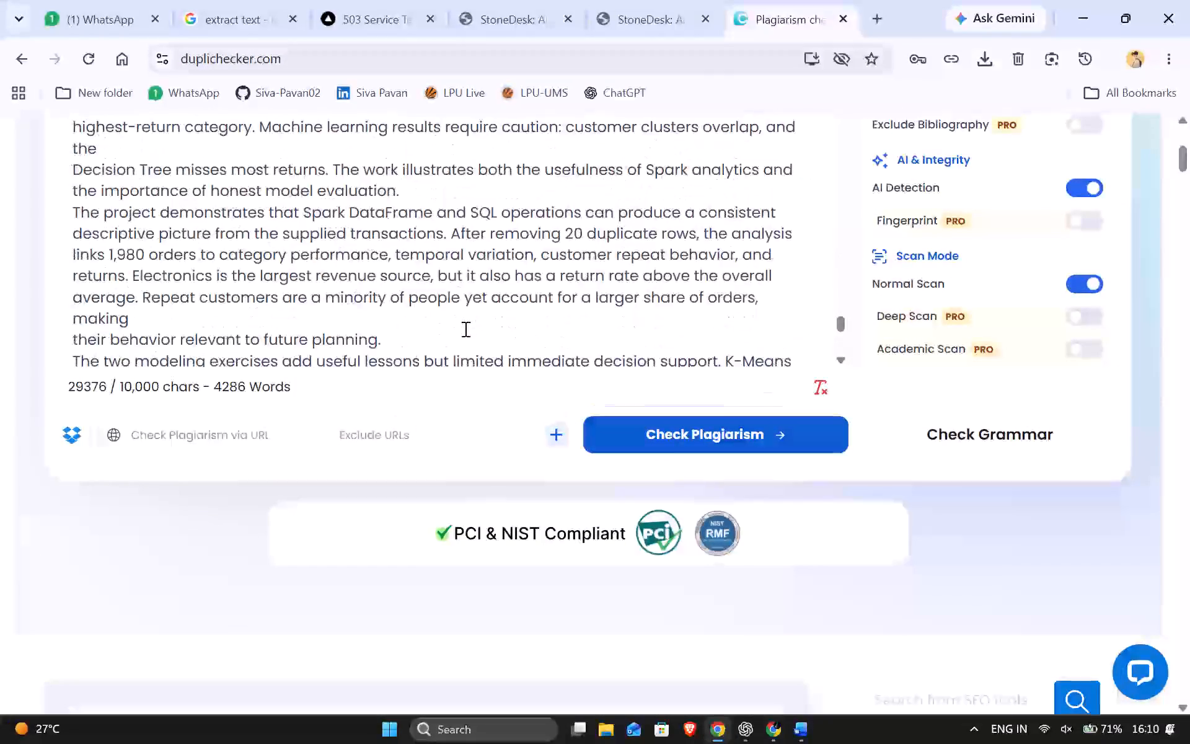
pyautogui.click(716, 435)
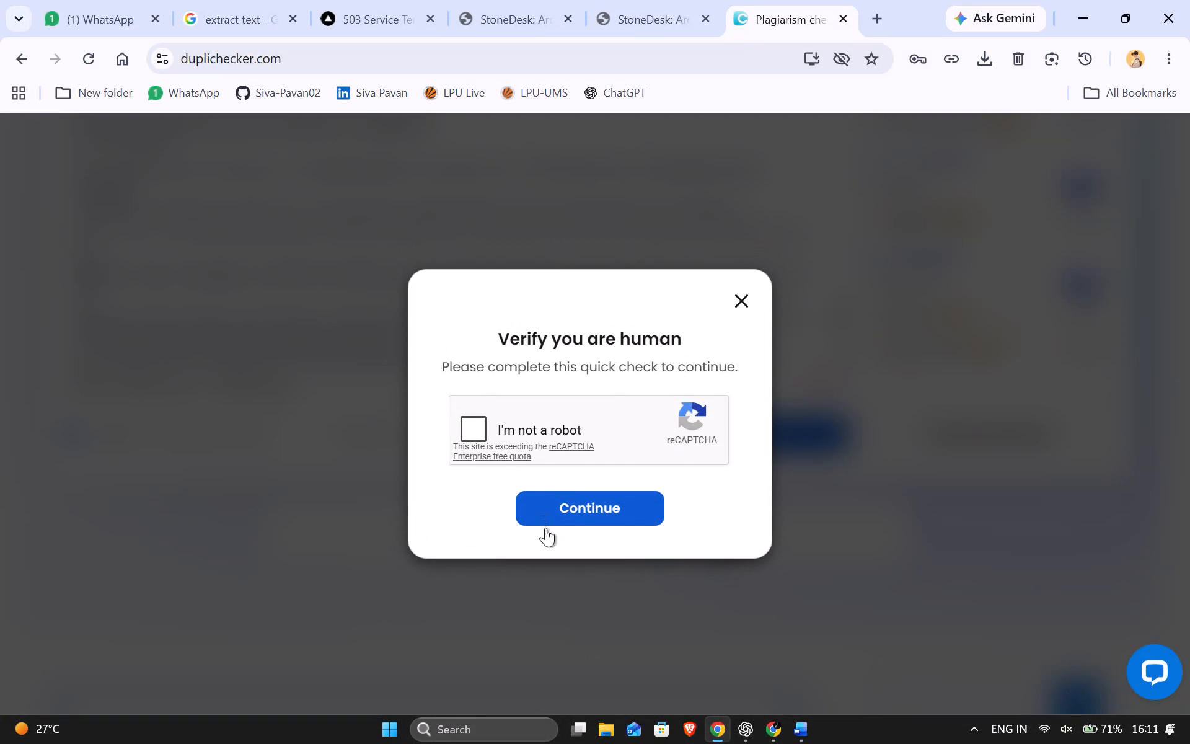
pyautogui.click(477, 443)
pyautogui.click(477, 433)
pyautogui.click(601, 506)
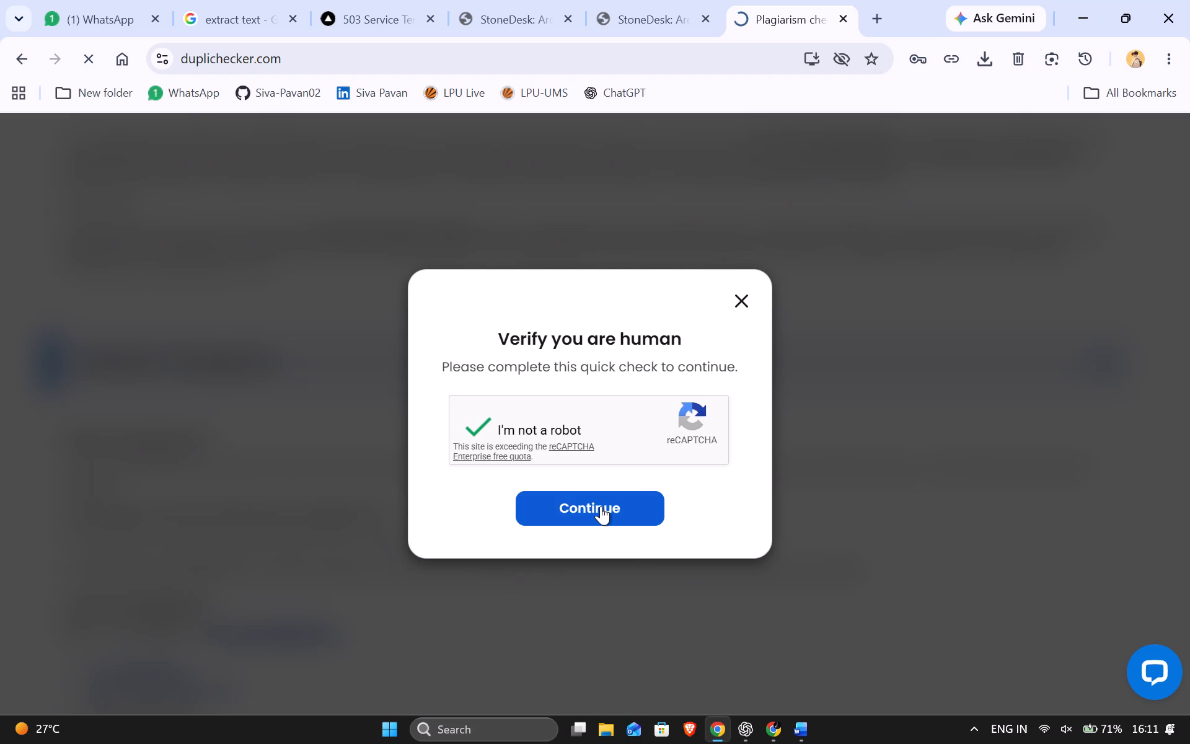
# Examine the scan's progress, the plagiarized and unique content scores, and the scan settings while the report is processed.
pyautogui.scroll(2, 645, 454)
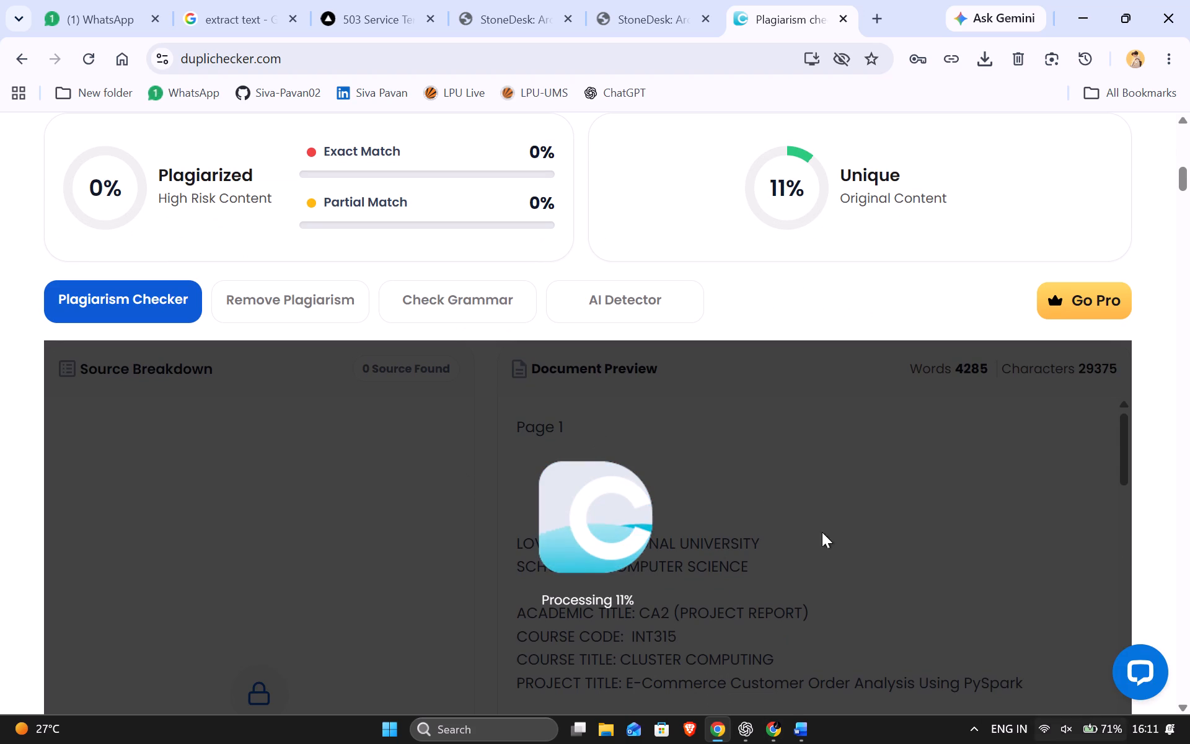
pyautogui.scroll(1, 702, 318)
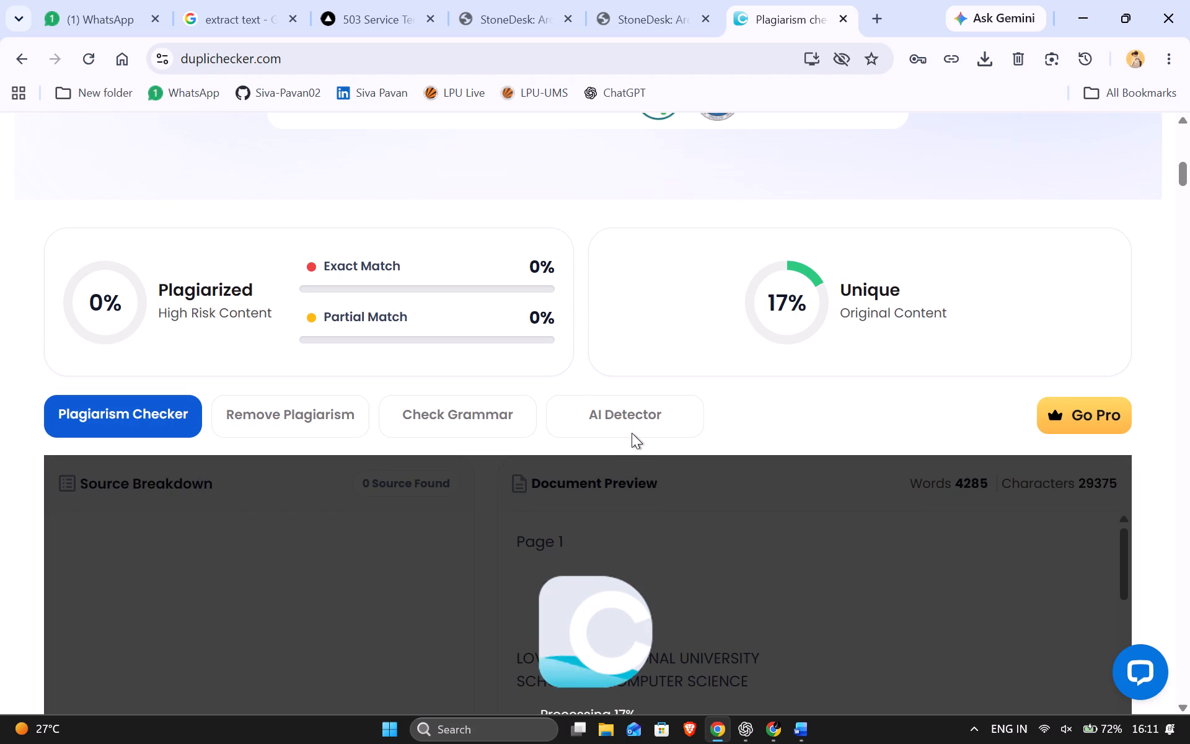
pyautogui.scroll(-1, 803, 564)
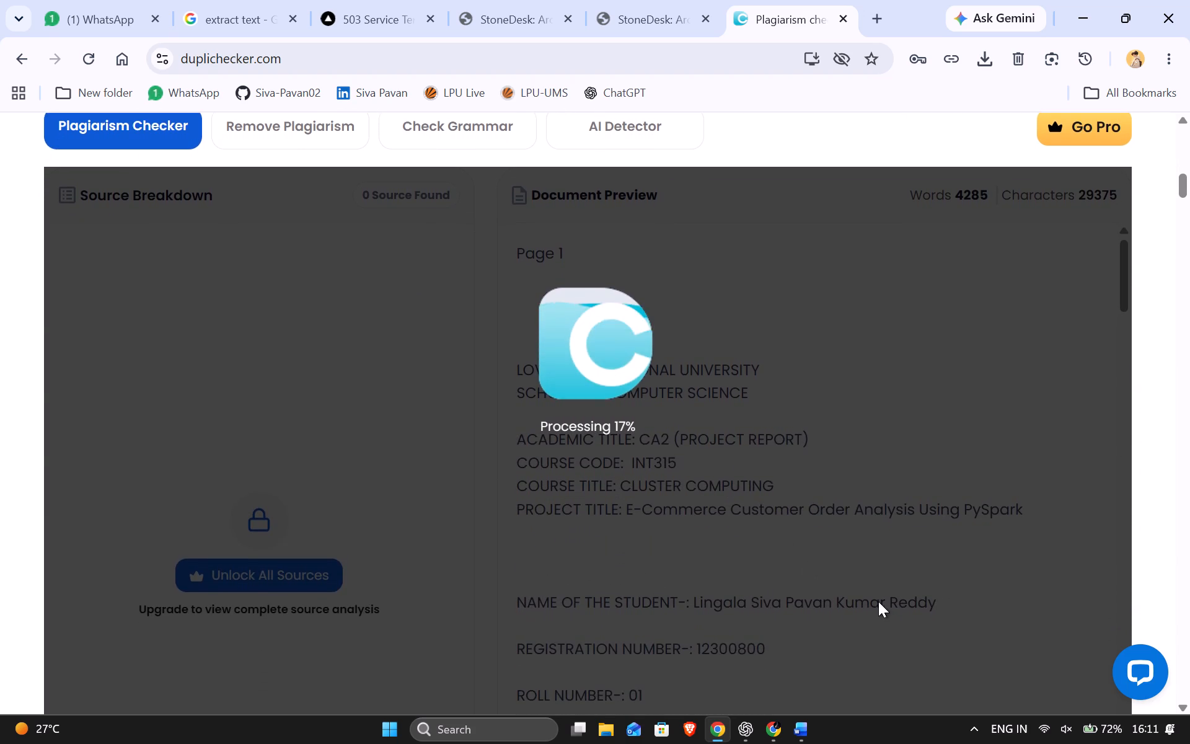
pyautogui.hscroll(-3, 878, 601)
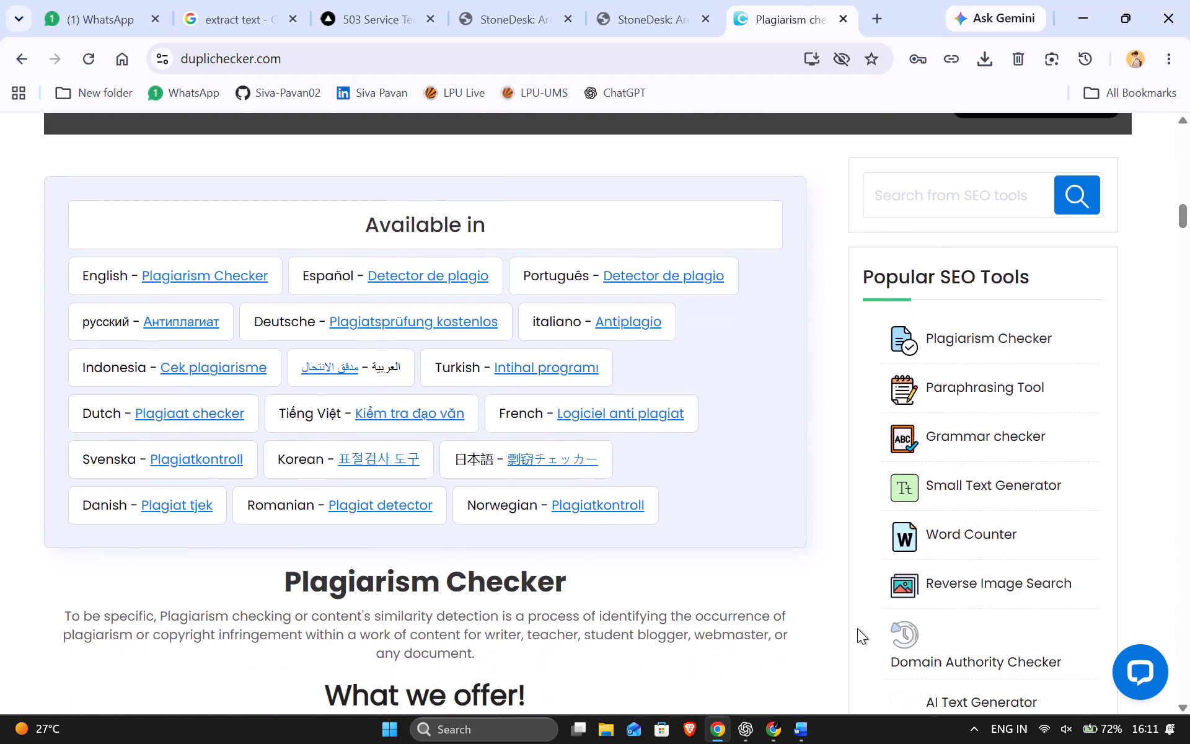
pyautogui.scroll(-3, 848, 614)
pyautogui.scroll(6, 848, 614)
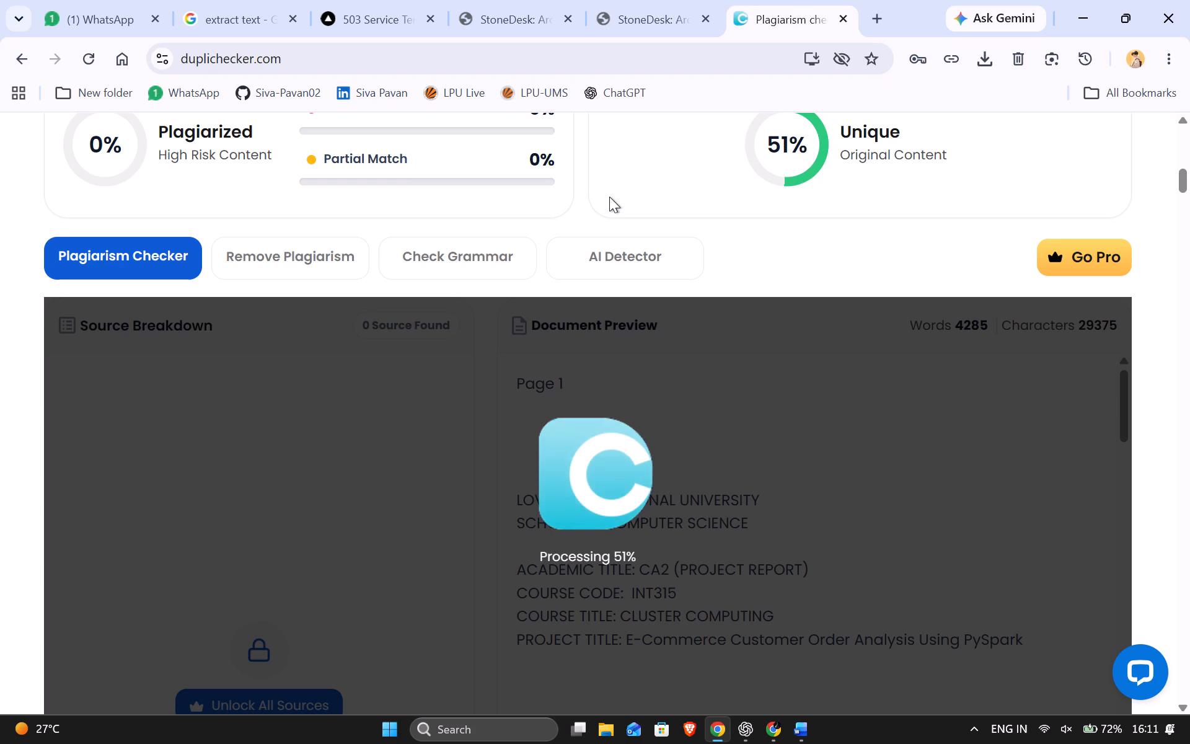
pyautogui.scroll(1, 674, 241)
pyautogui.scroll(2, 630, 410)
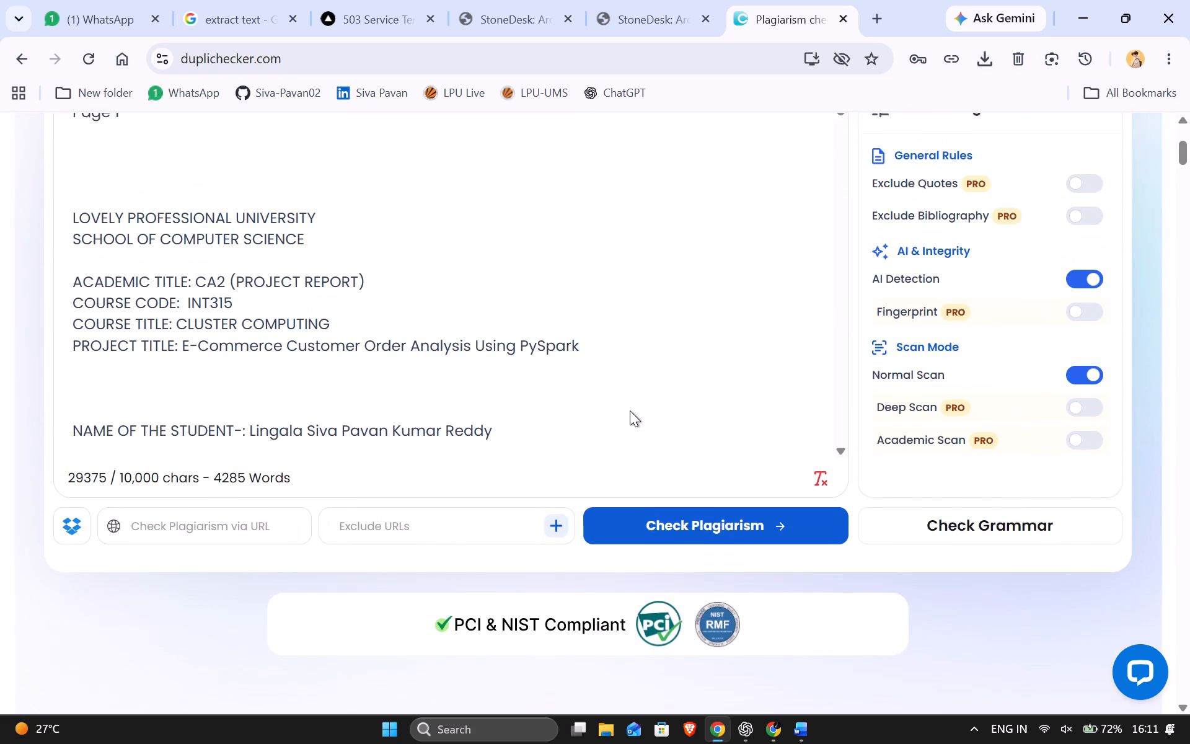
pyautogui.scroll(-1, 630, 410)
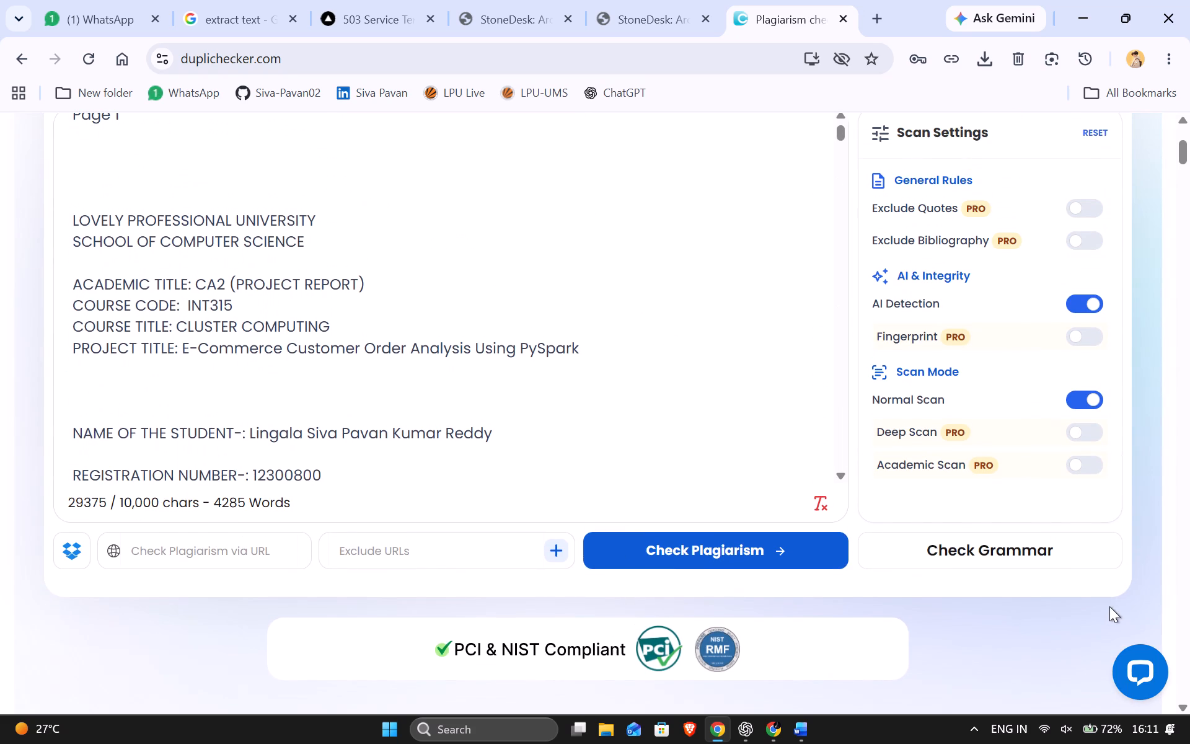
pyautogui.scroll(1, 1166, 577)
pyautogui.scroll(1, 1159, 513)
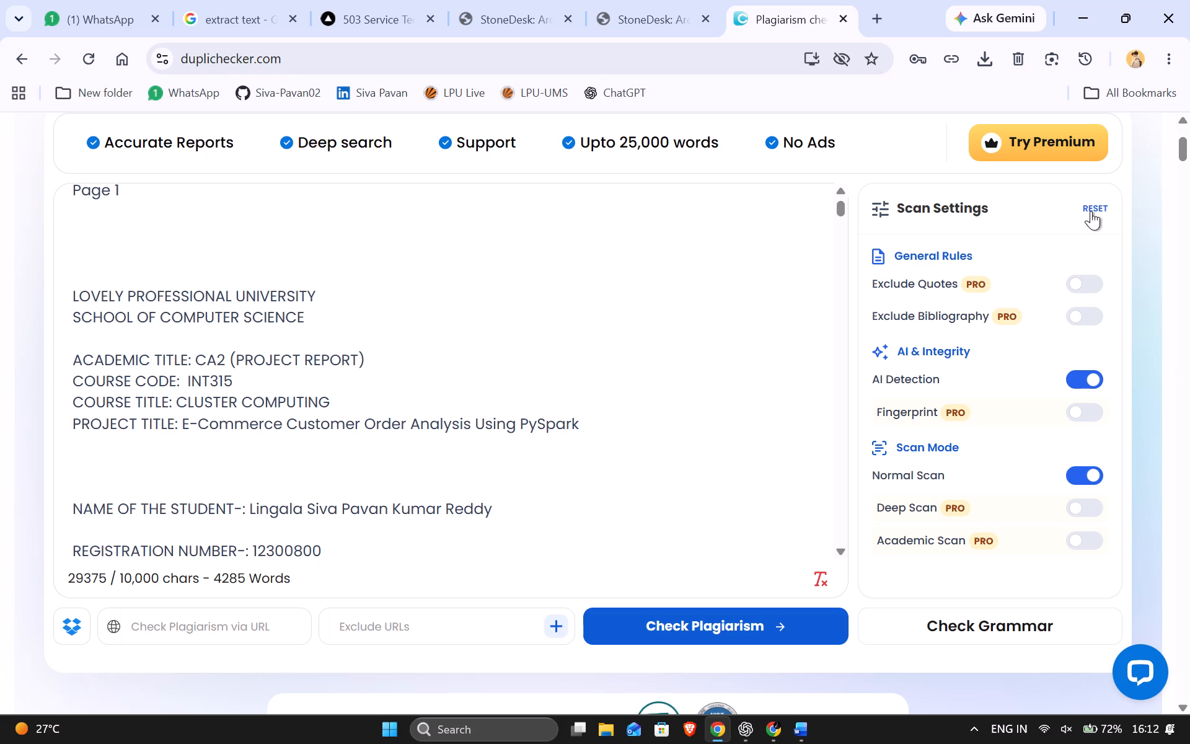
pyautogui.scroll(-2, 915, 528)
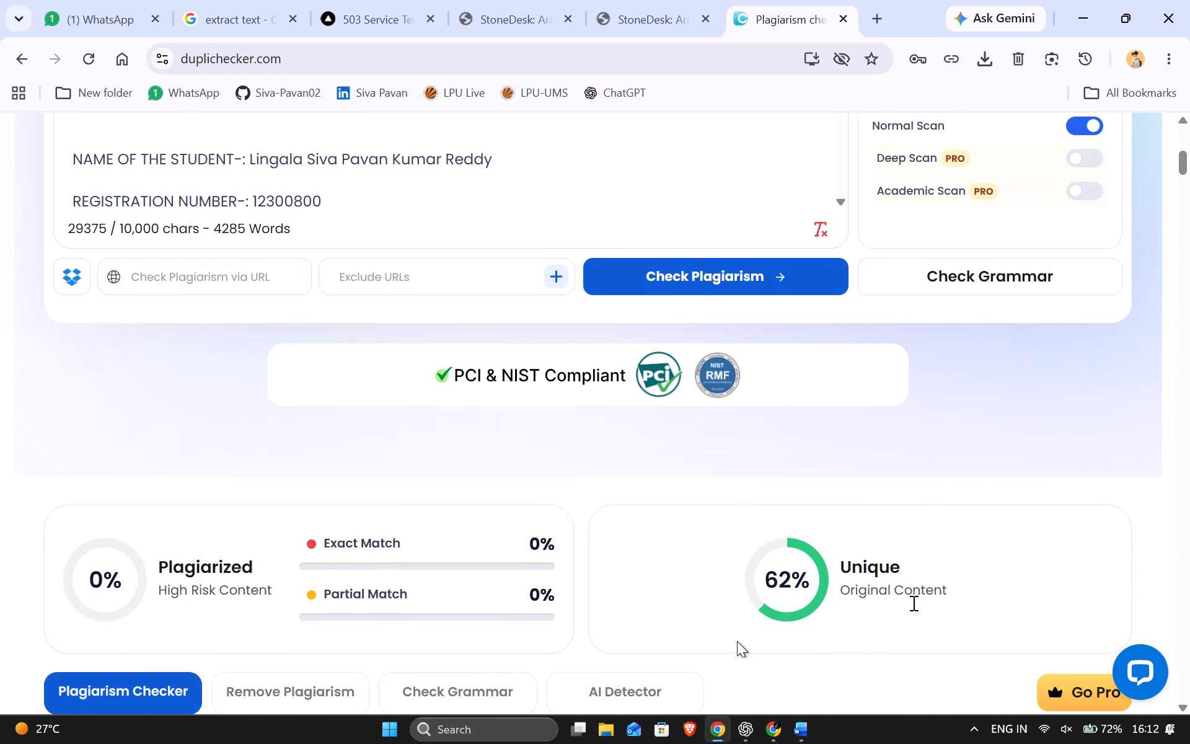
pyautogui.scroll(-1, 737, 641)
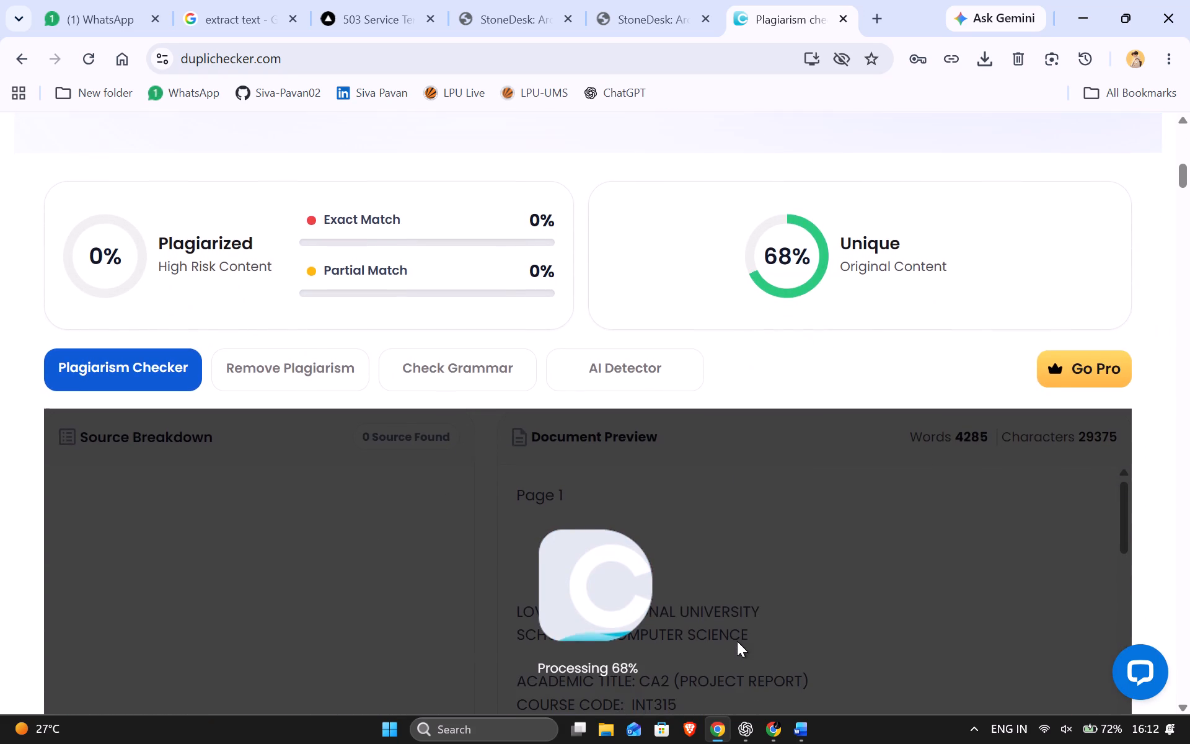
pyautogui.scroll(-2, 737, 641)
pyautogui.scroll(2, 728, 623)
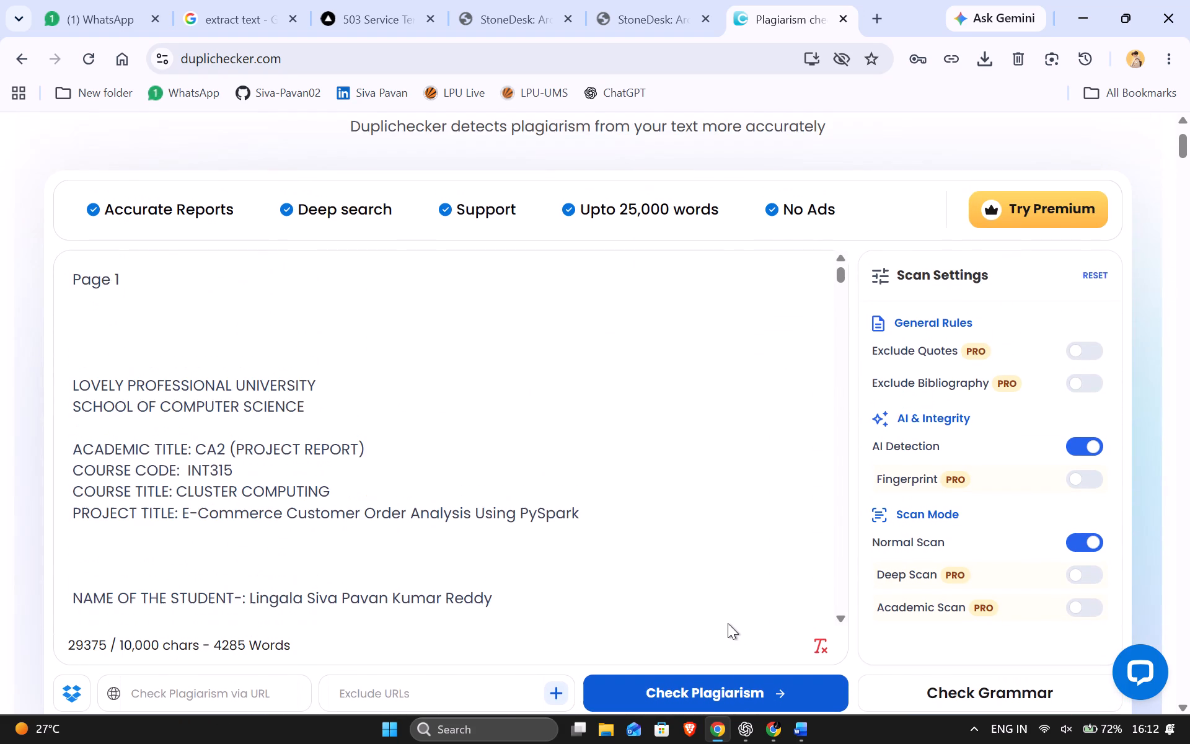
pyautogui.scroll(3, 650, 235)
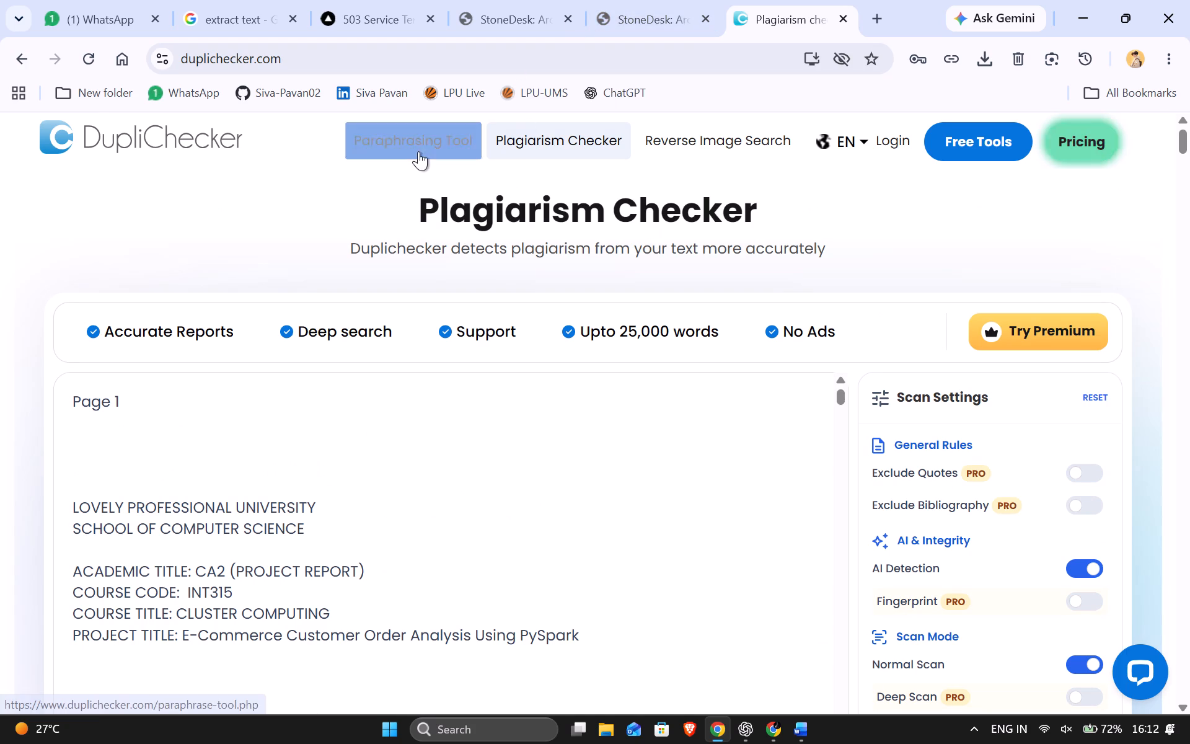
# Check the PySpark report scan's progress, leave DupliChecker and return to the Google results for "plagiarism checker free".
pyautogui.scroll(-4, 787, 299)
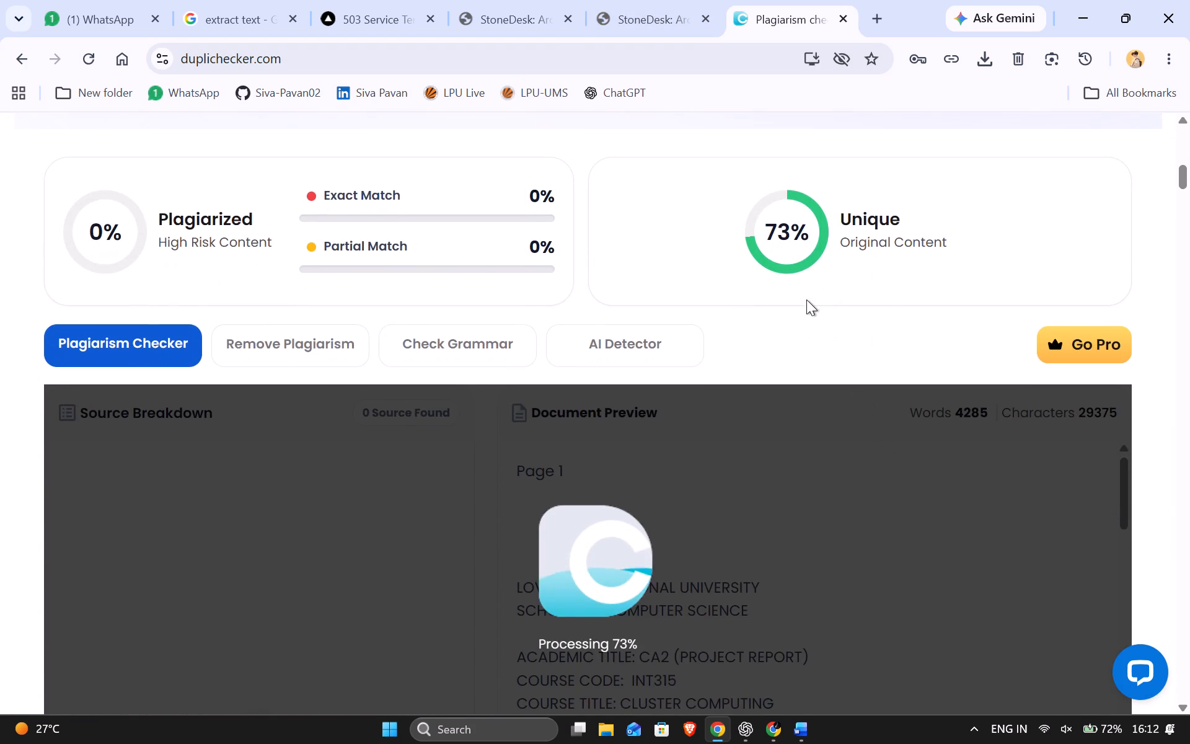
pyautogui.scroll(7, 806, 299)
pyautogui.hscroll(6, 806, 299)
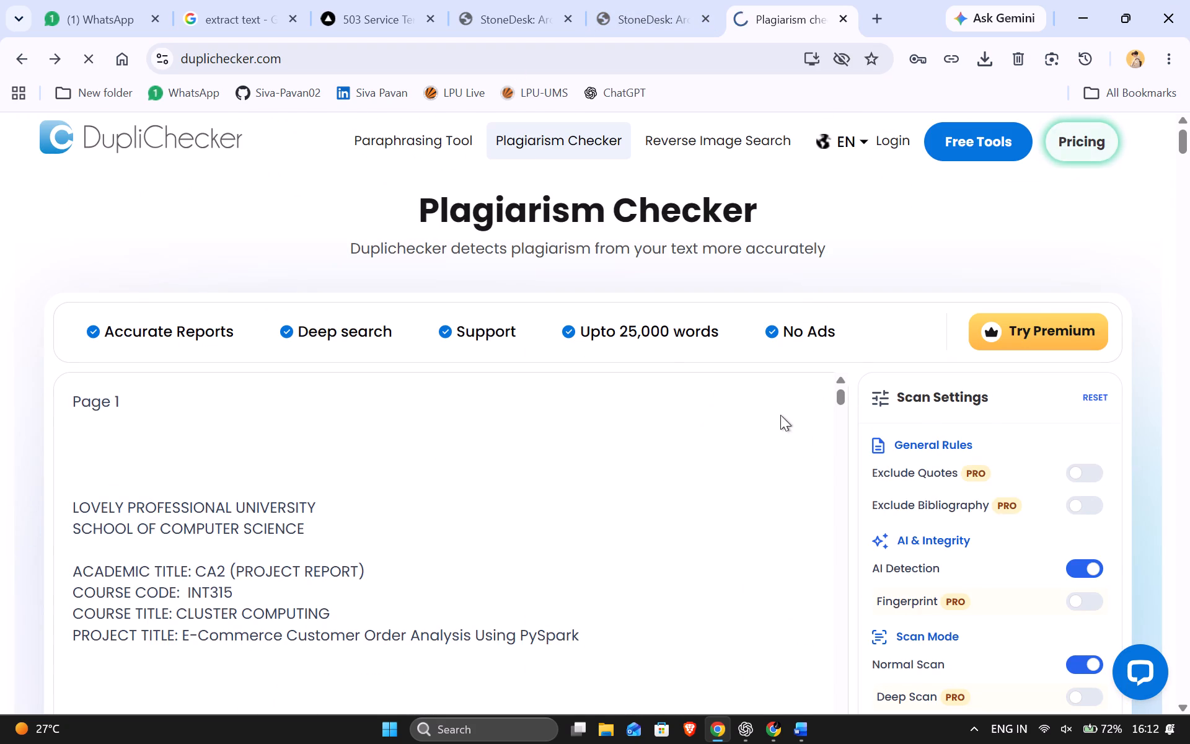
pyautogui.click(644, 6)
pyautogui.click(775, 0)
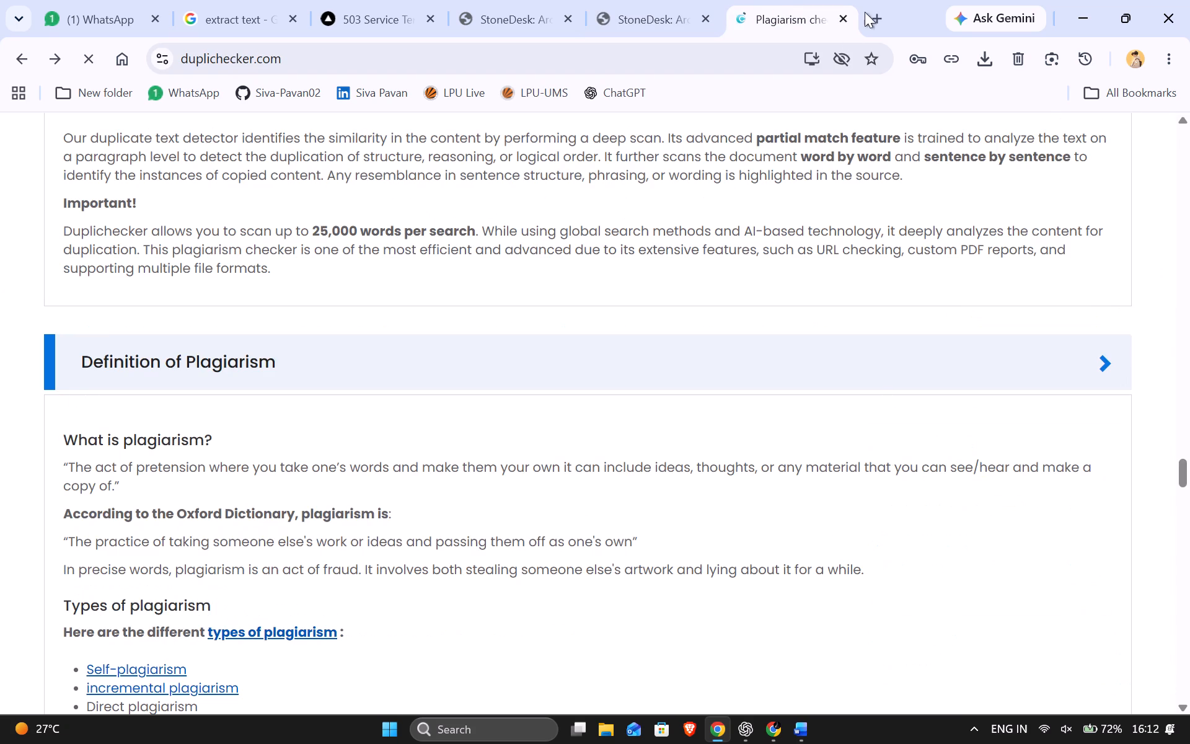
pyautogui.hscroll(5, 537, 402)
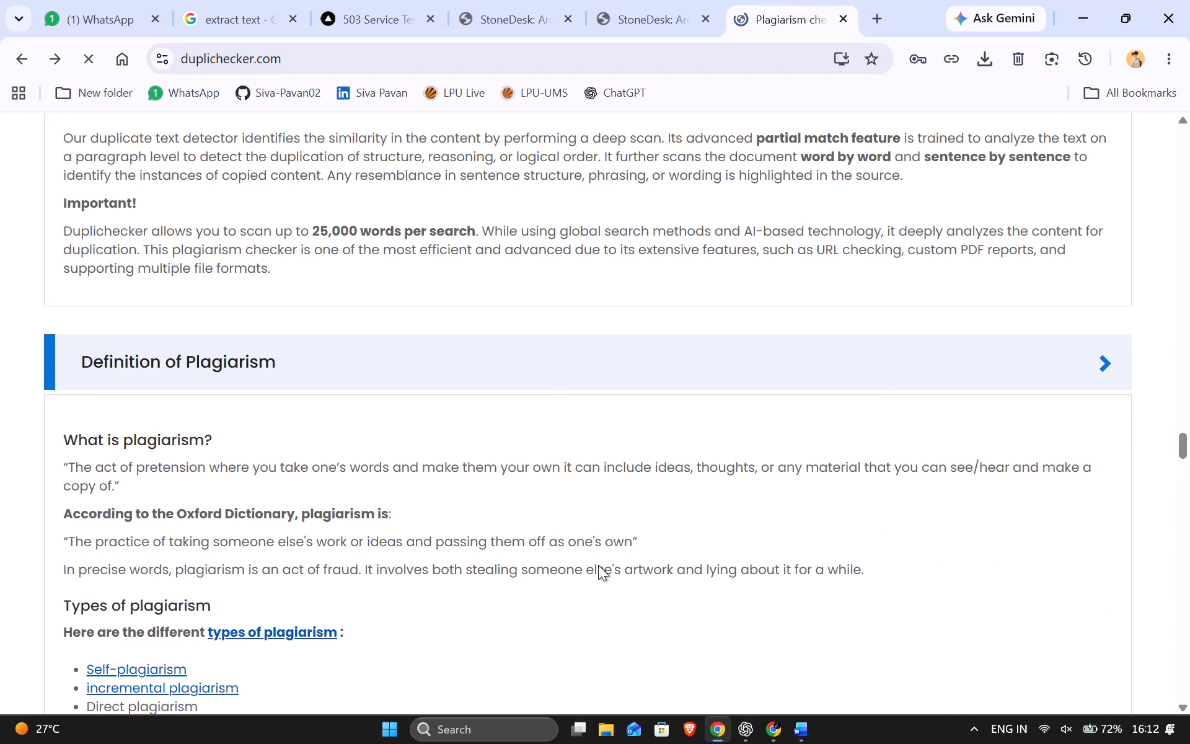
pyautogui.hscroll(-7, 575, 528)
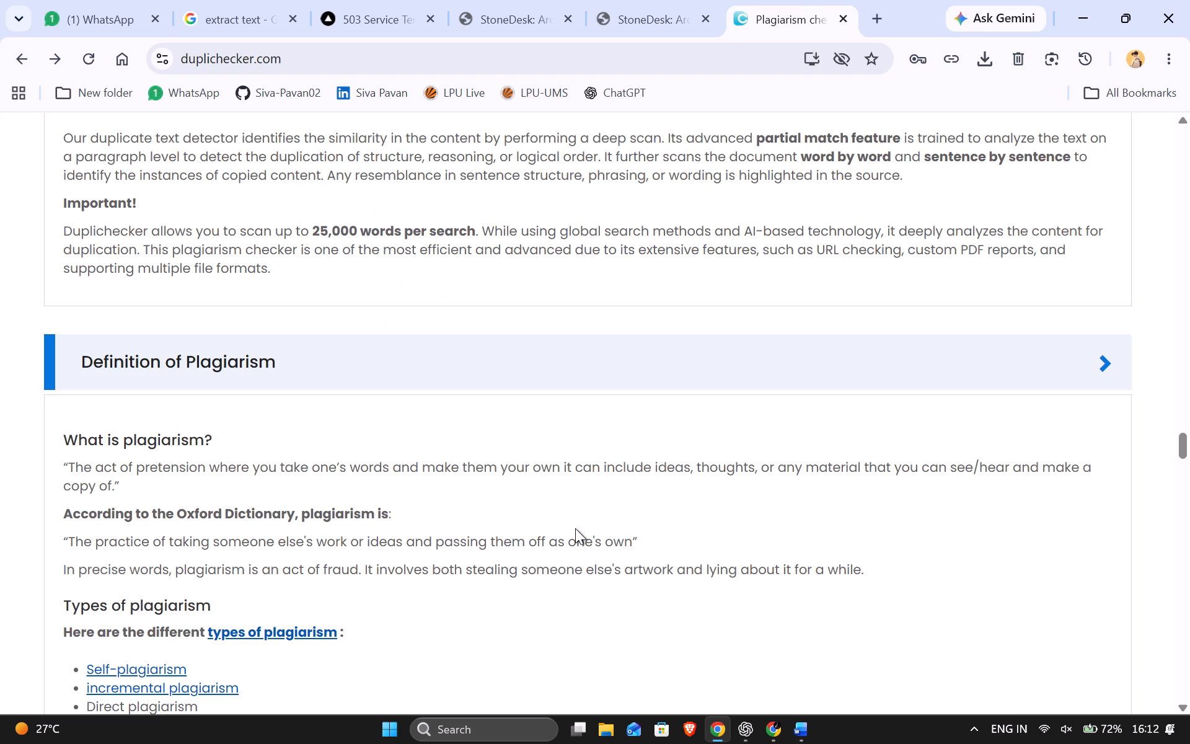
pyautogui.scroll(2, 575, 528)
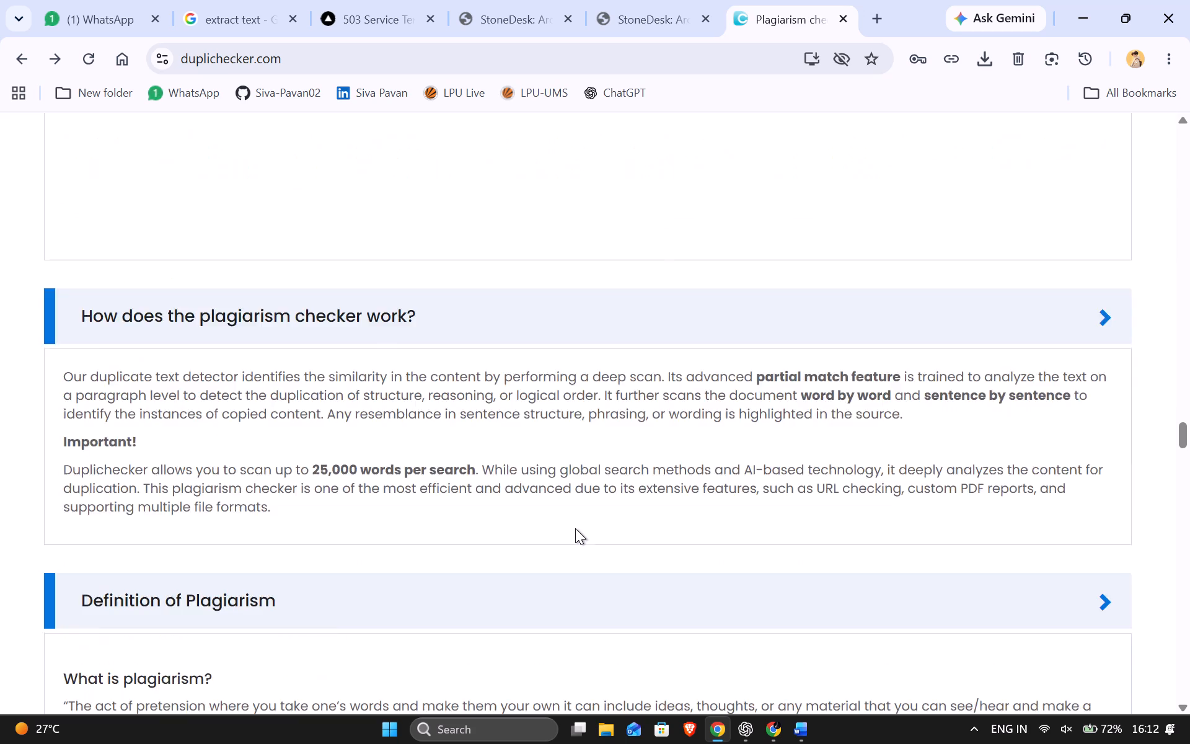
pyautogui.hscroll(7, 575, 528)
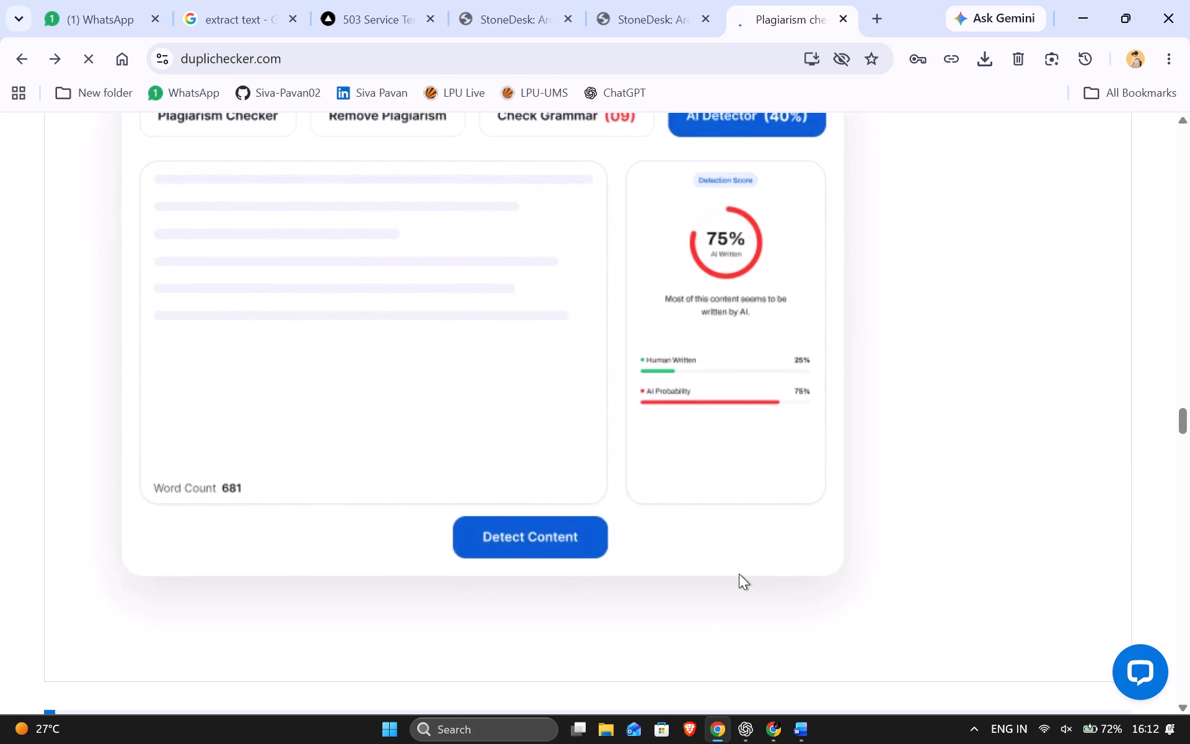
pyautogui.scroll(1, 739, 573)
pyautogui.hscroll(5, 540, 573)
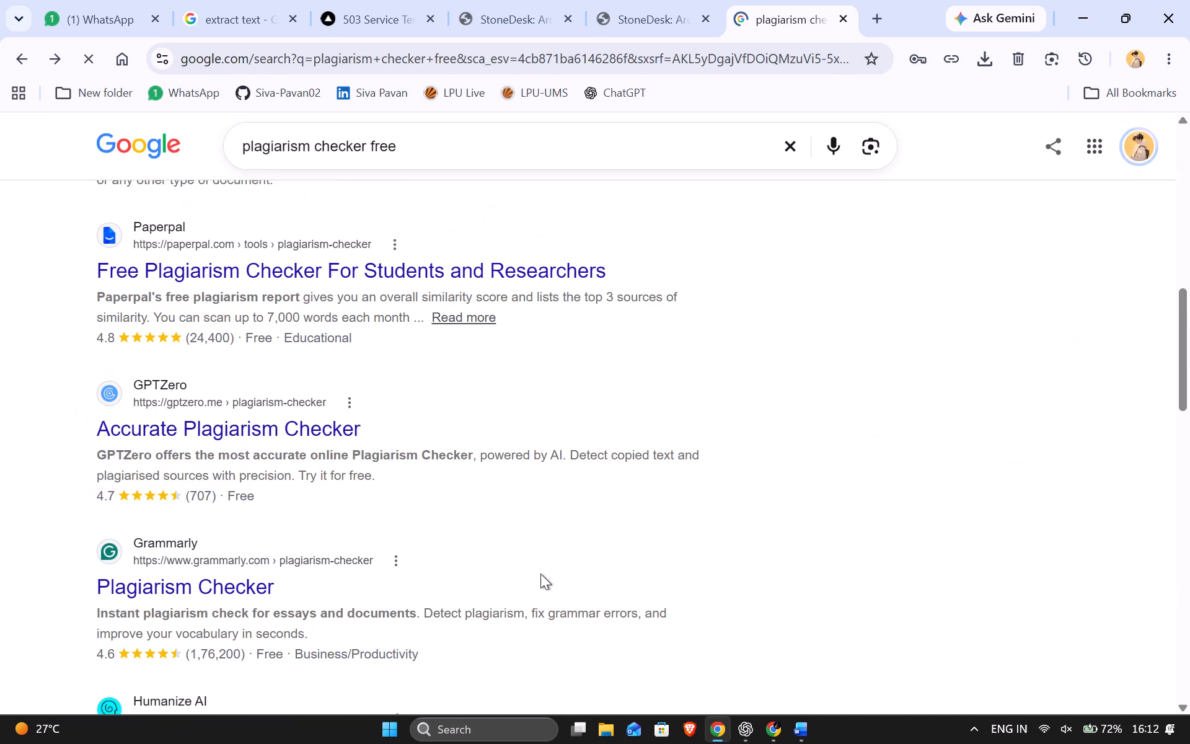
pyautogui.scroll(-1, 694, 547)
pyautogui.scroll(1, 694, 547)
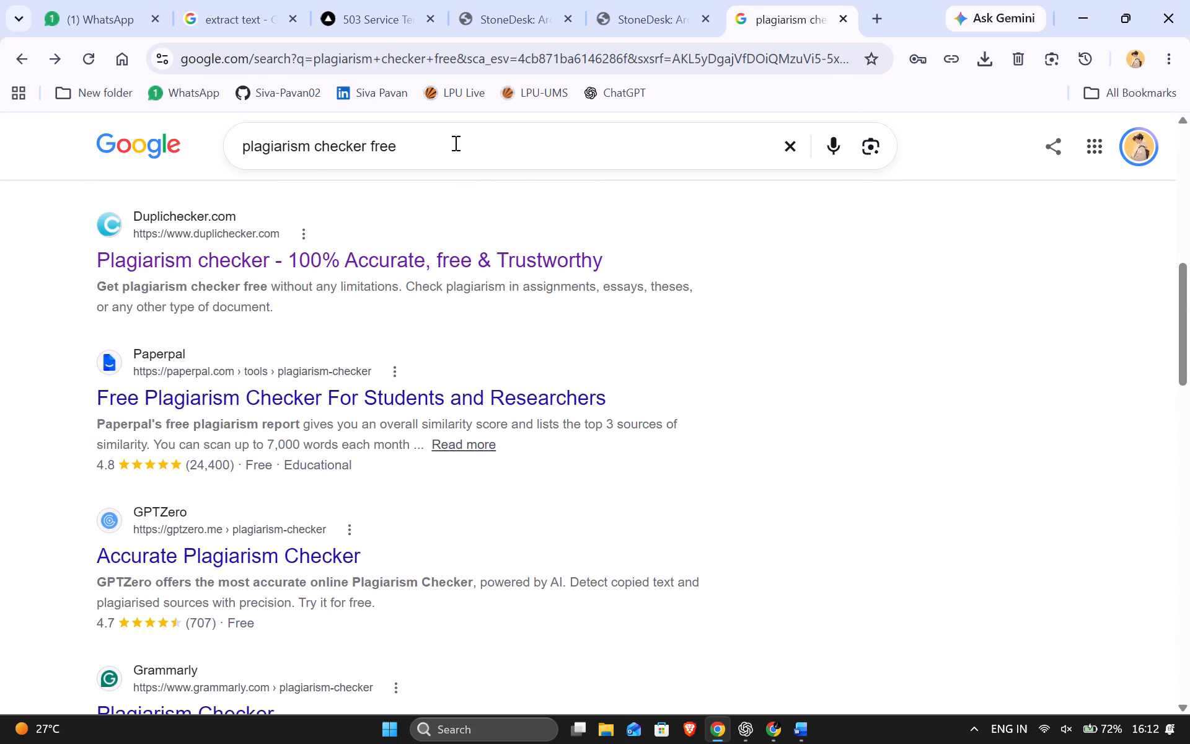
pyautogui.click(454, 143)
pyautogui.moveTo(454, 143); pyautogui.dragTo(280, 141)
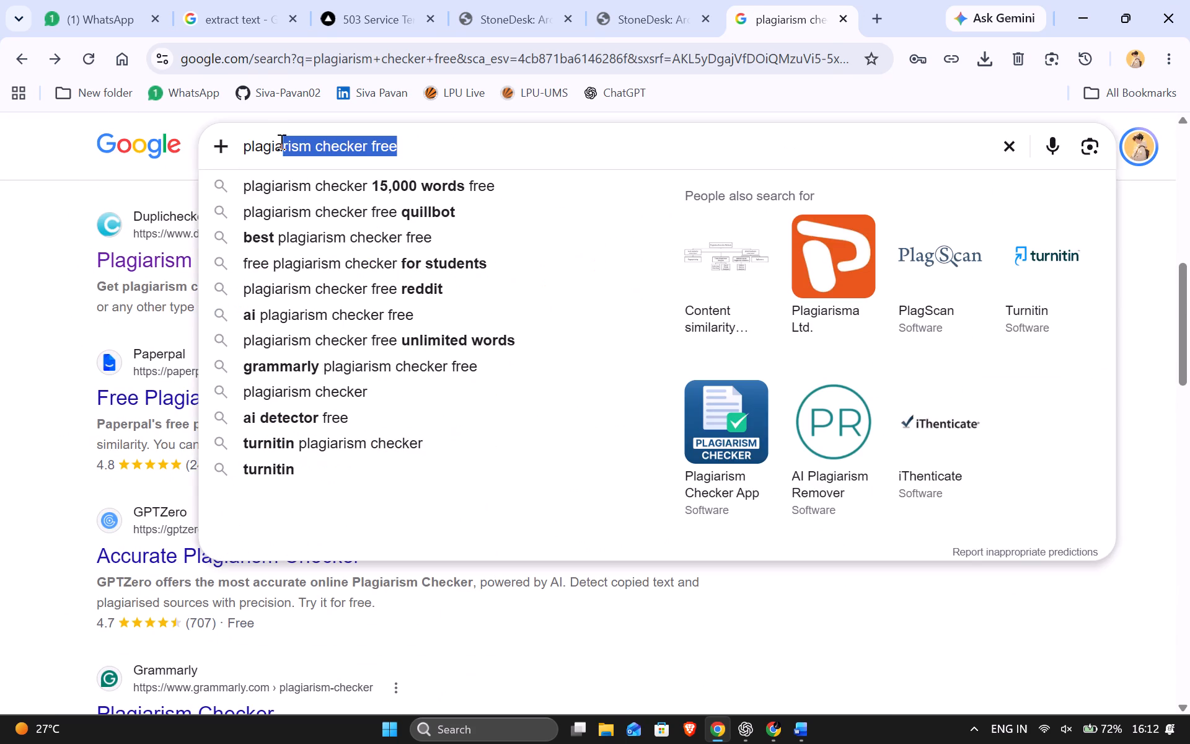
pyautogui.press('BackSpace')
pyautogui.press('BackSpace')
pyautogui.press('BackSpace')
pyautogui.press('BackSpace')
pyautogui.press('BackSpace')
pyautogui.press('BackSpace')
pyautogui.press('BackSpace')
pyautogui.press('BackSpace')
pyautogui.press('BackSpace')
pyautogui.press('BackSpace')
pyautogui.press('BackSpace')
pyautogui.press('BackSpace')
pyautogui.press('BackSpace')
pyautogui.press('BackSpace')
pyautogui.press('BackSpace')
pyautogui.press('BackSpace')
pyautogui.press('BackSpace')
pyautogui.press('BackSpace')
pyautogui.press('BackSpace')
pyautogui.press('BackSpace')
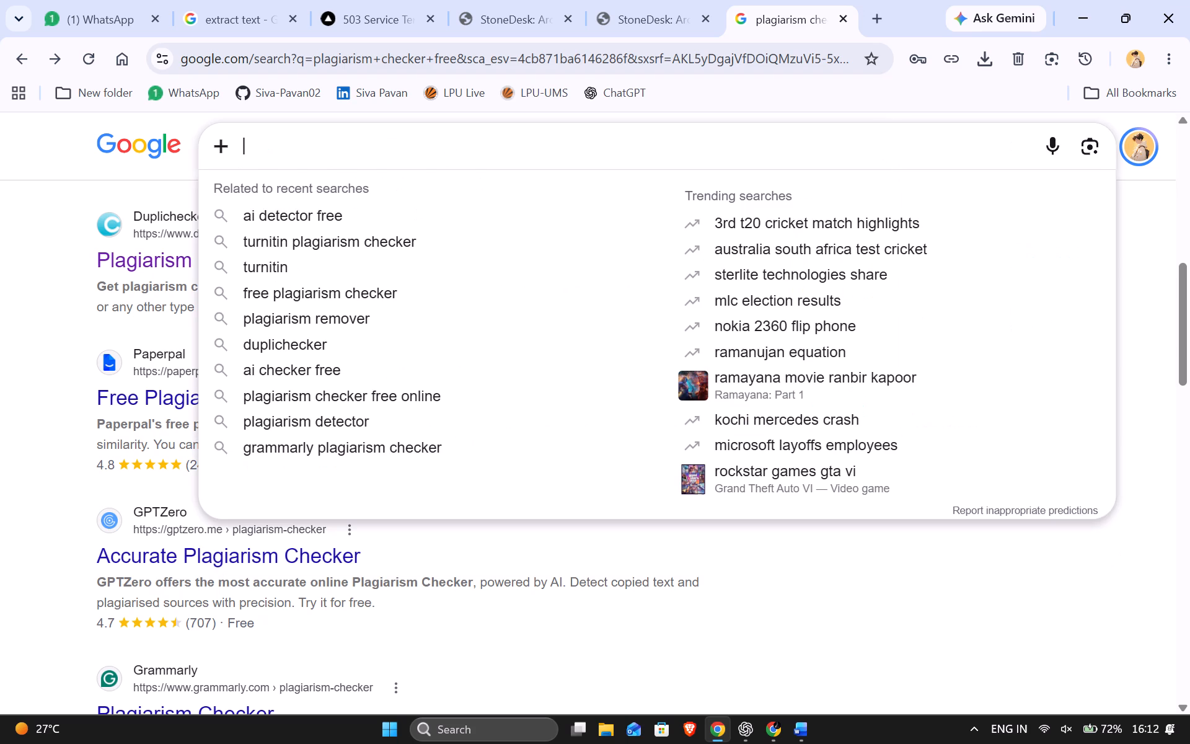
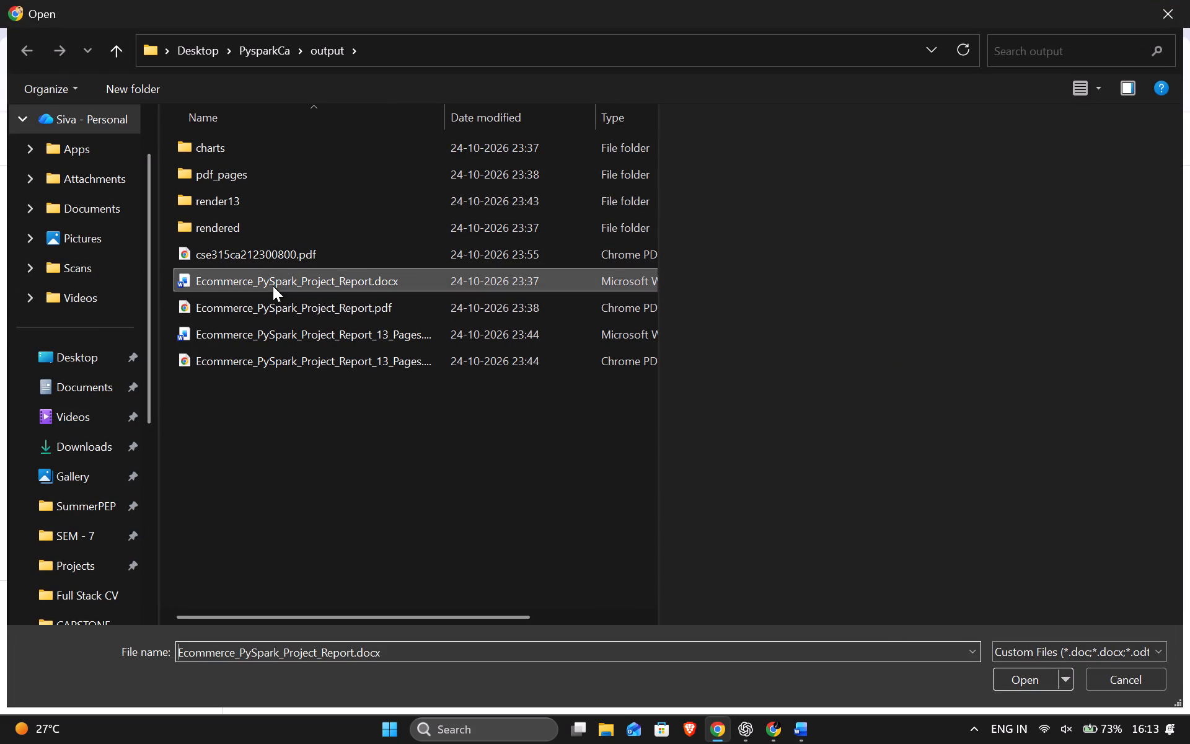
# Upload the PySpark report PDF whose name starts with cse315 to Grammarly, open the imported document and dismiss the introduction to agents.
pyautogui.click(296, 300)
pyautogui.click(333, 252)
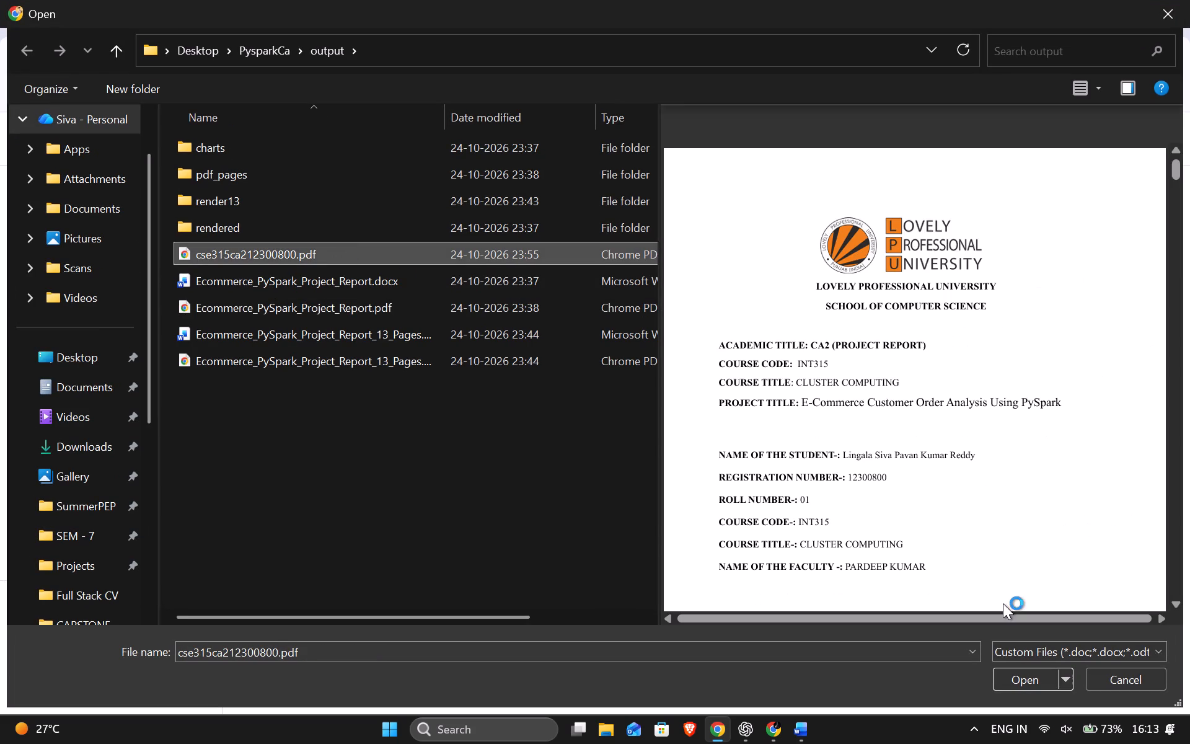
pyautogui.click(1042, 676)
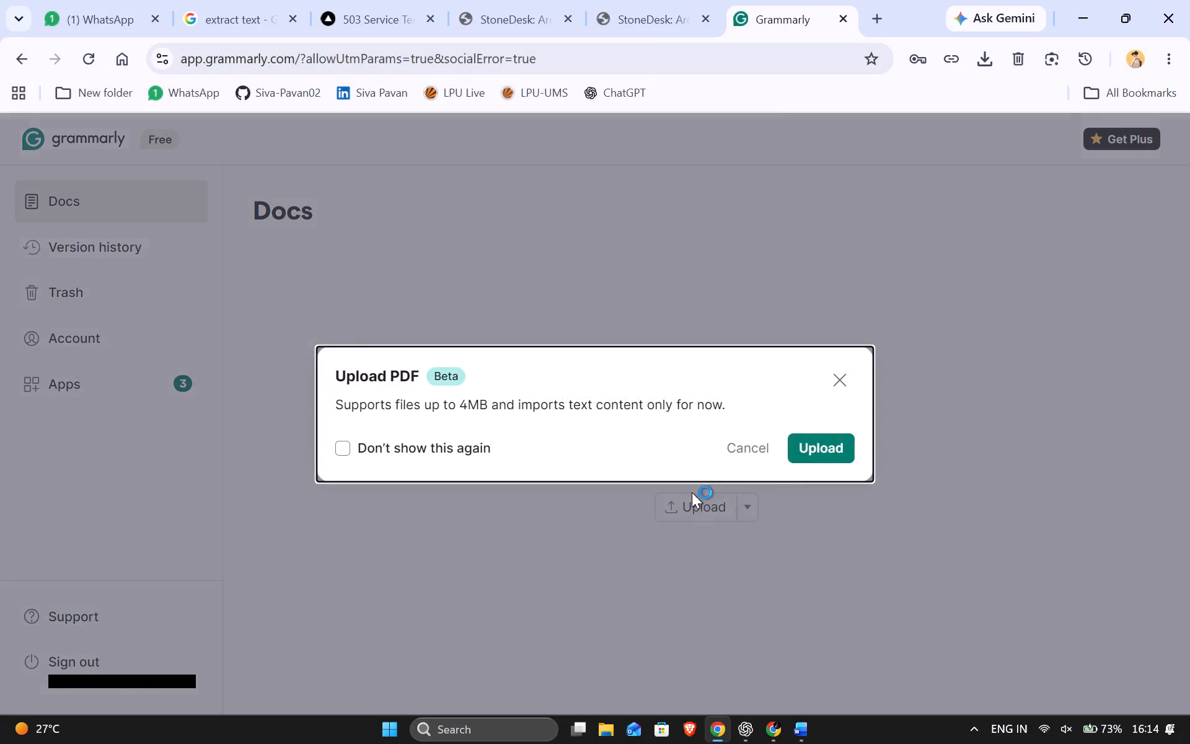
pyautogui.click(804, 450)
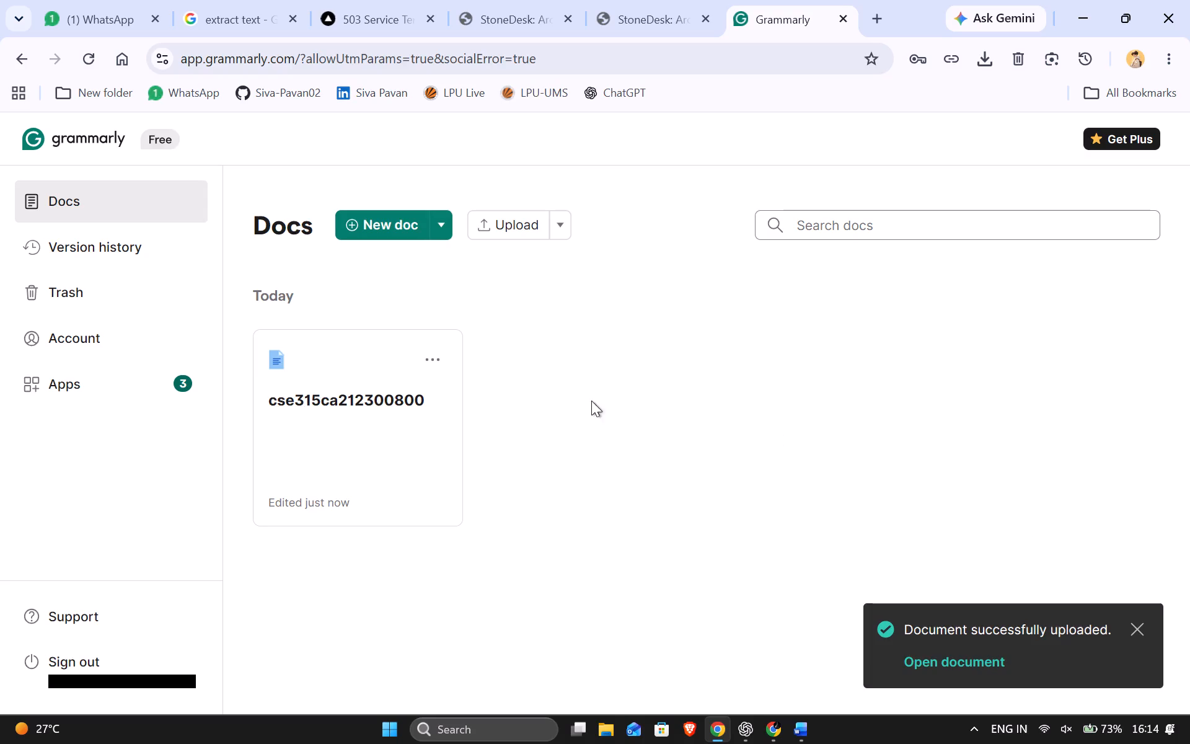
pyautogui.click(410, 376)
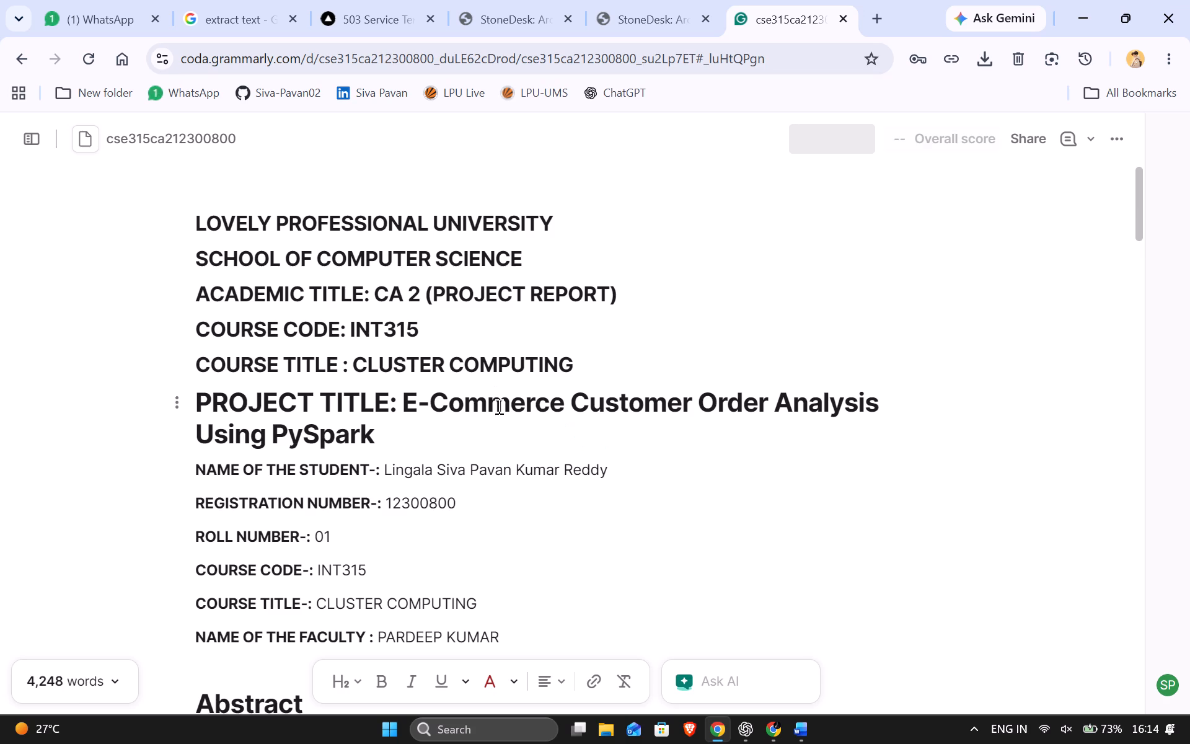
pyautogui.scroll(-2, 764, 334)
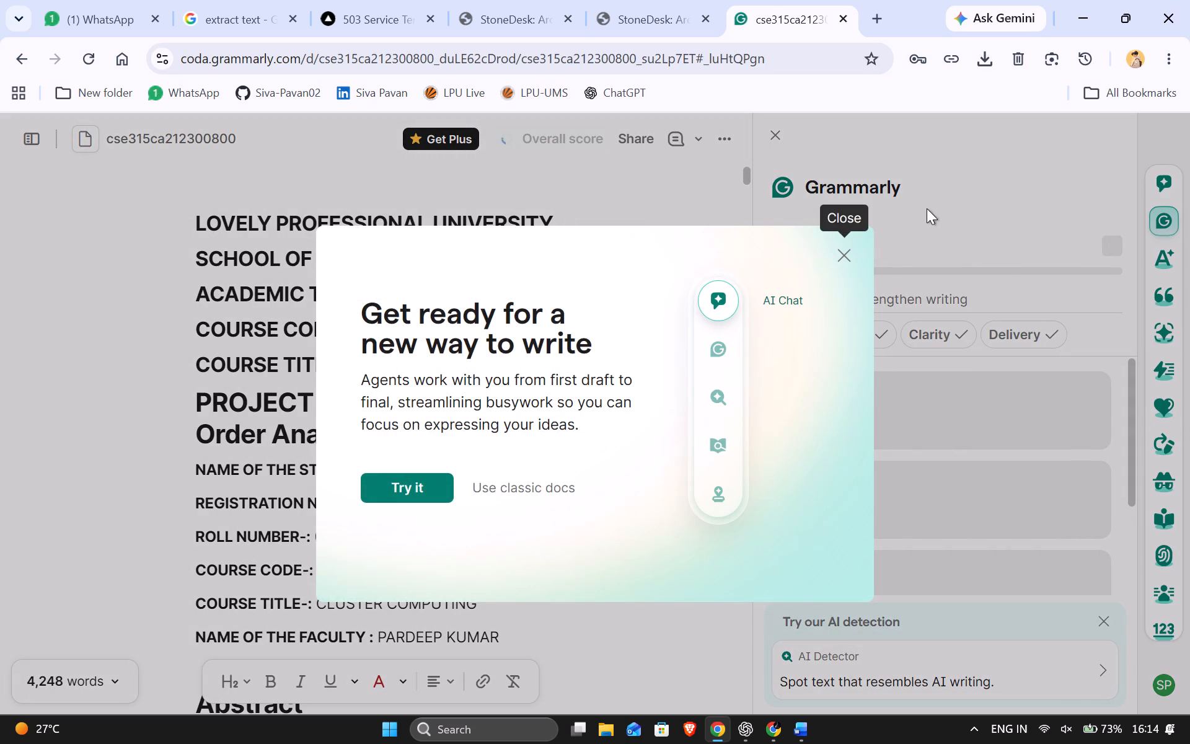
pyautogui.click(841, 256)
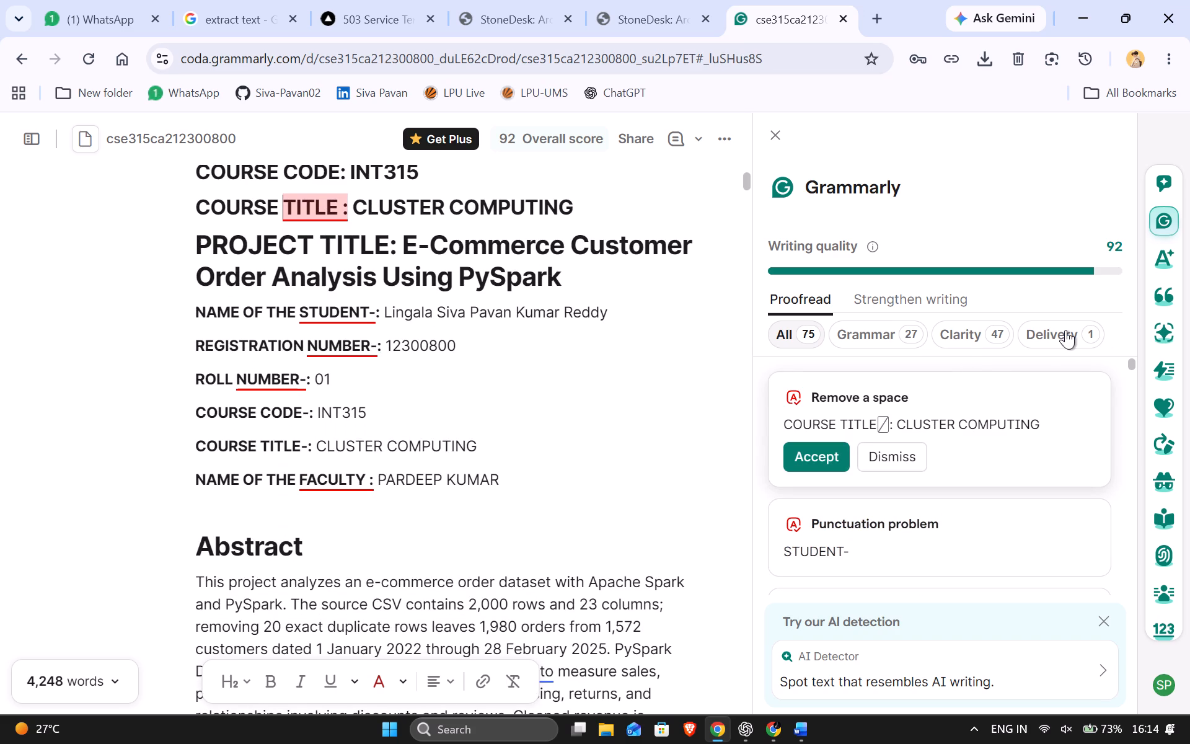
# Run the AI Detector on the PySpark report, look over its output and close it.
pyautogui.scroll(-1, 1065, 330)
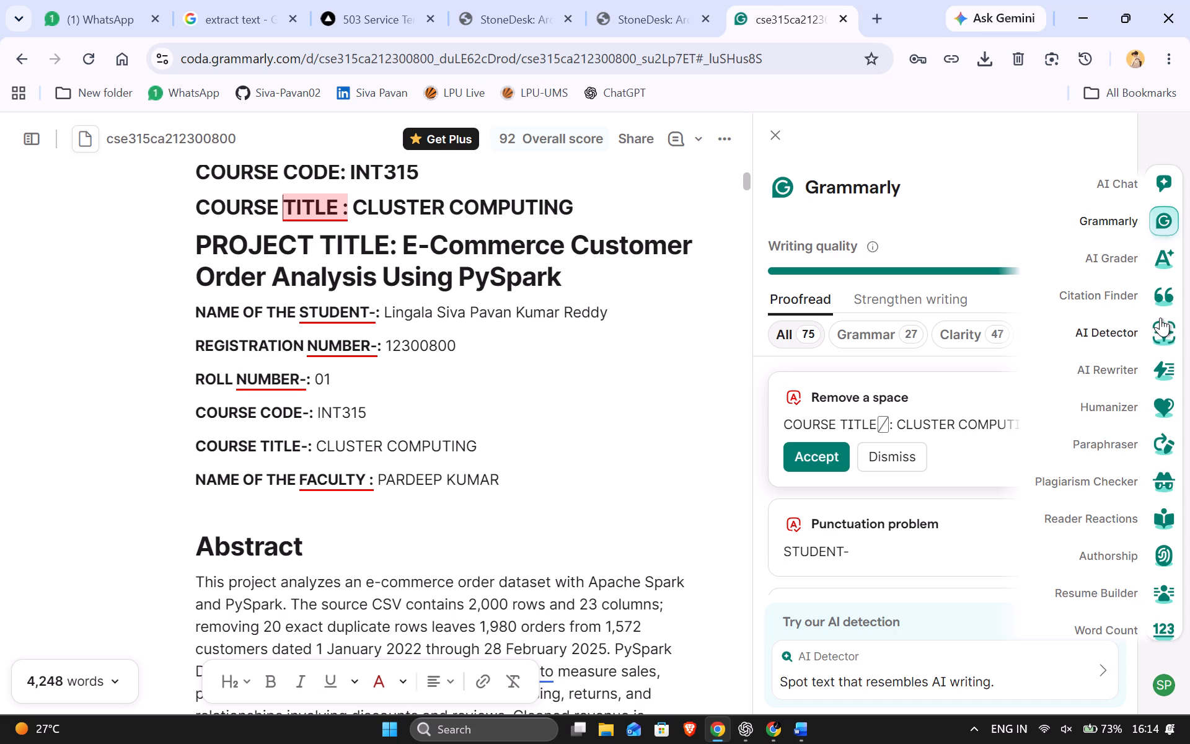
pyautogui.click(1175, 329)
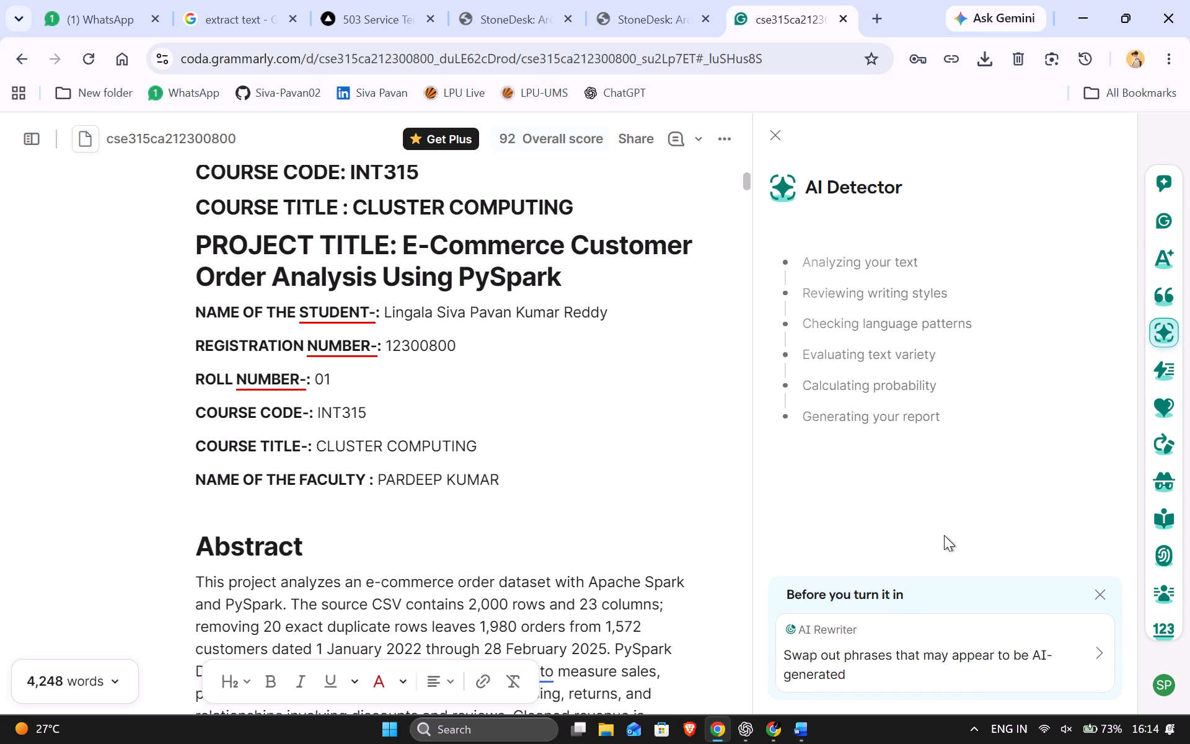
pyautogui.scroll(-2, 1036, 496)
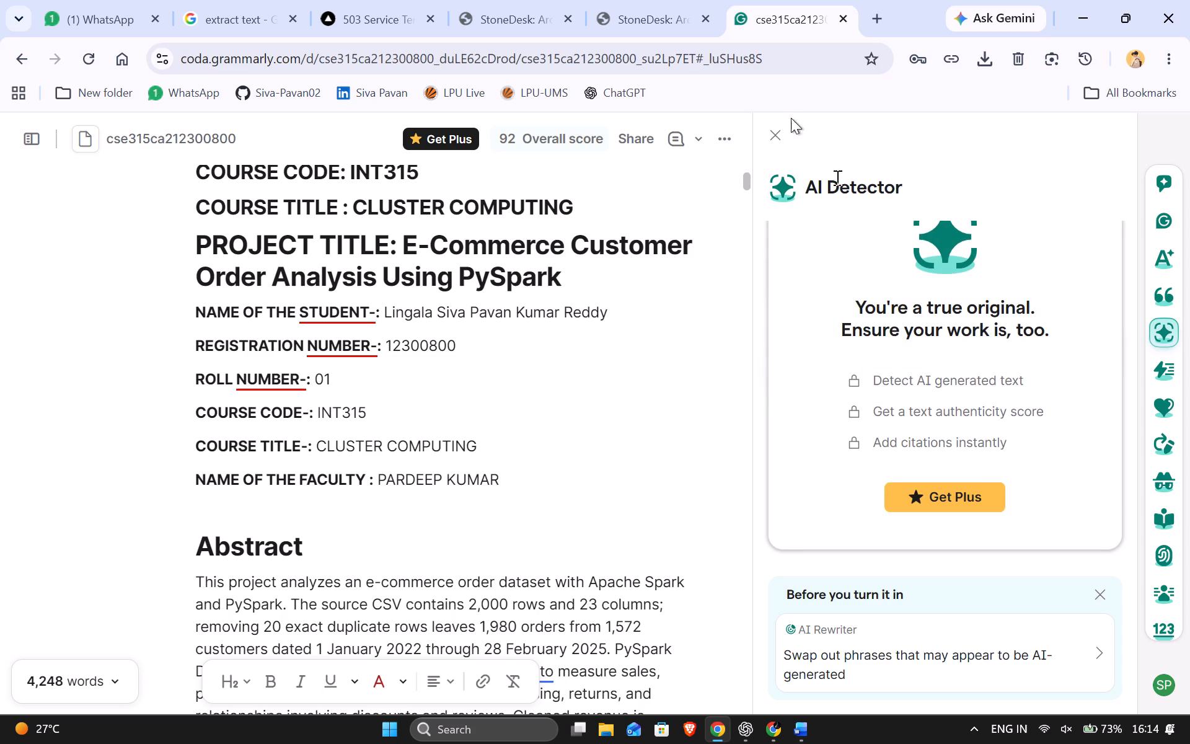
pyautogui.click(778, 131)
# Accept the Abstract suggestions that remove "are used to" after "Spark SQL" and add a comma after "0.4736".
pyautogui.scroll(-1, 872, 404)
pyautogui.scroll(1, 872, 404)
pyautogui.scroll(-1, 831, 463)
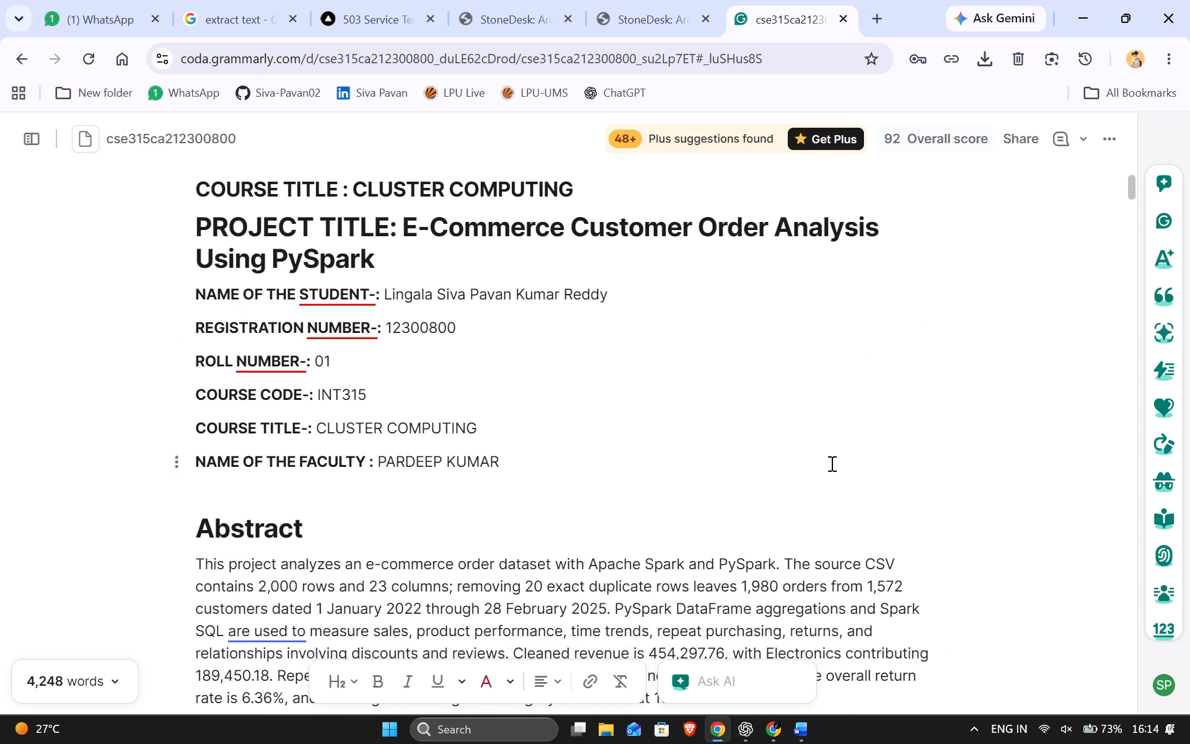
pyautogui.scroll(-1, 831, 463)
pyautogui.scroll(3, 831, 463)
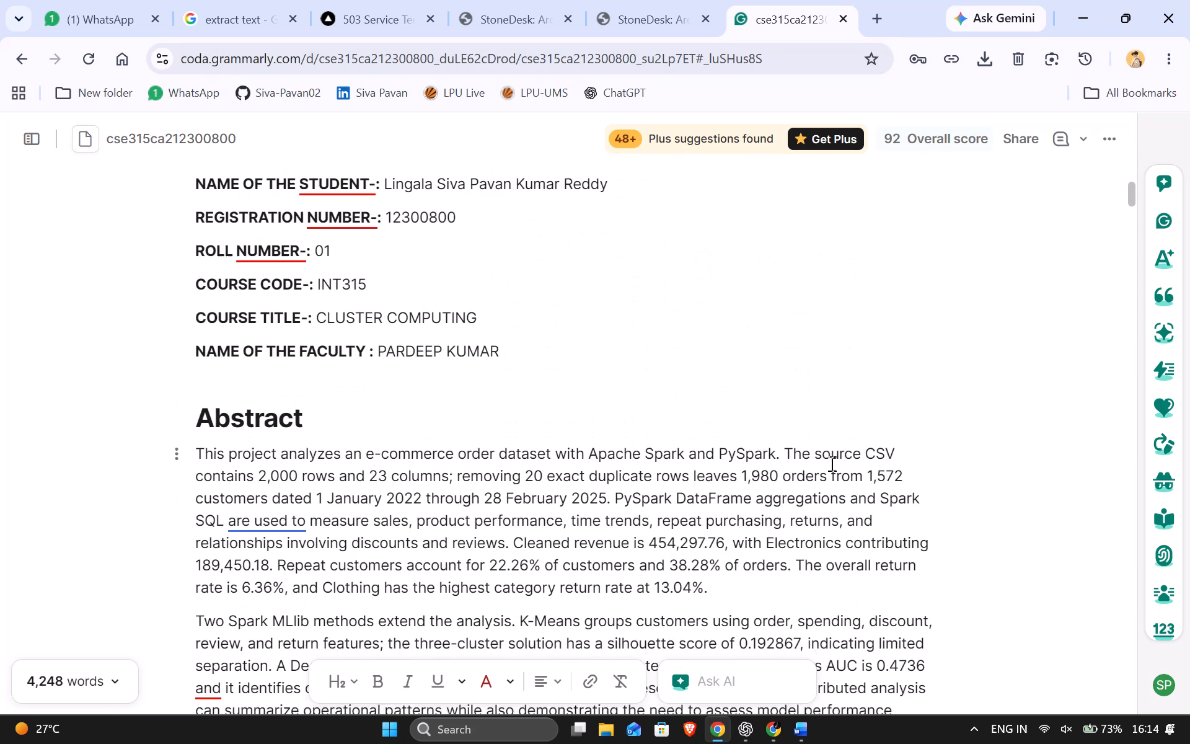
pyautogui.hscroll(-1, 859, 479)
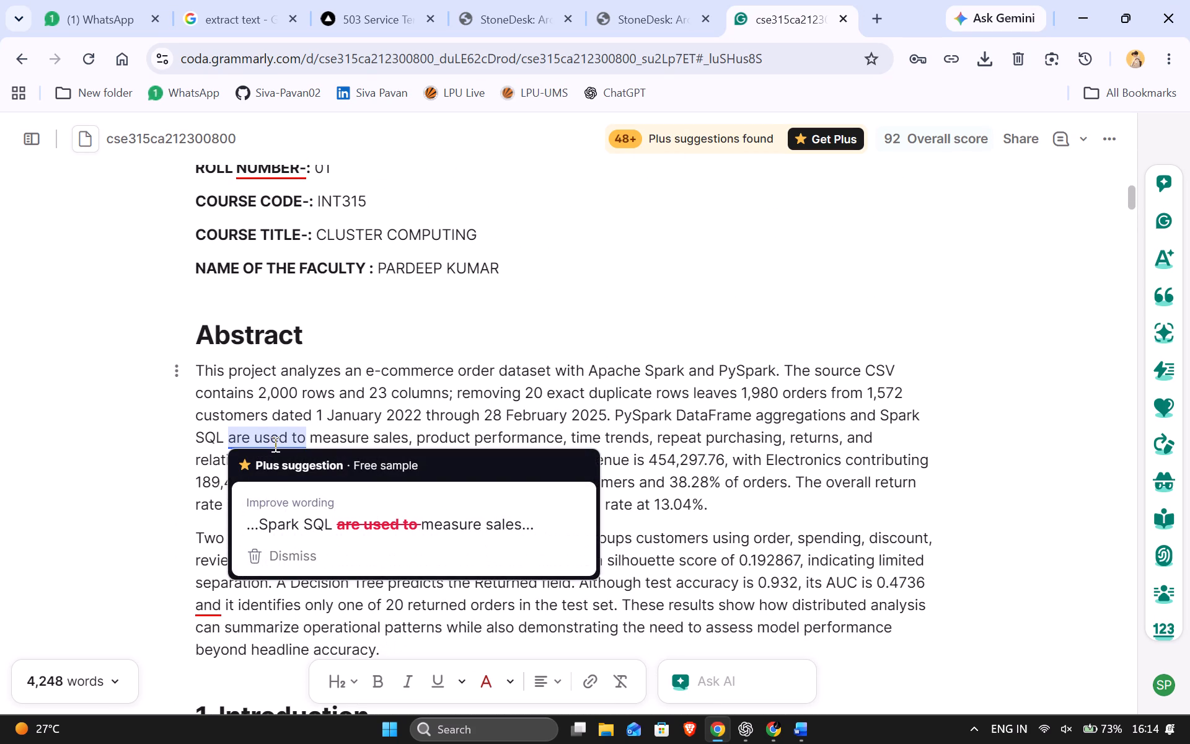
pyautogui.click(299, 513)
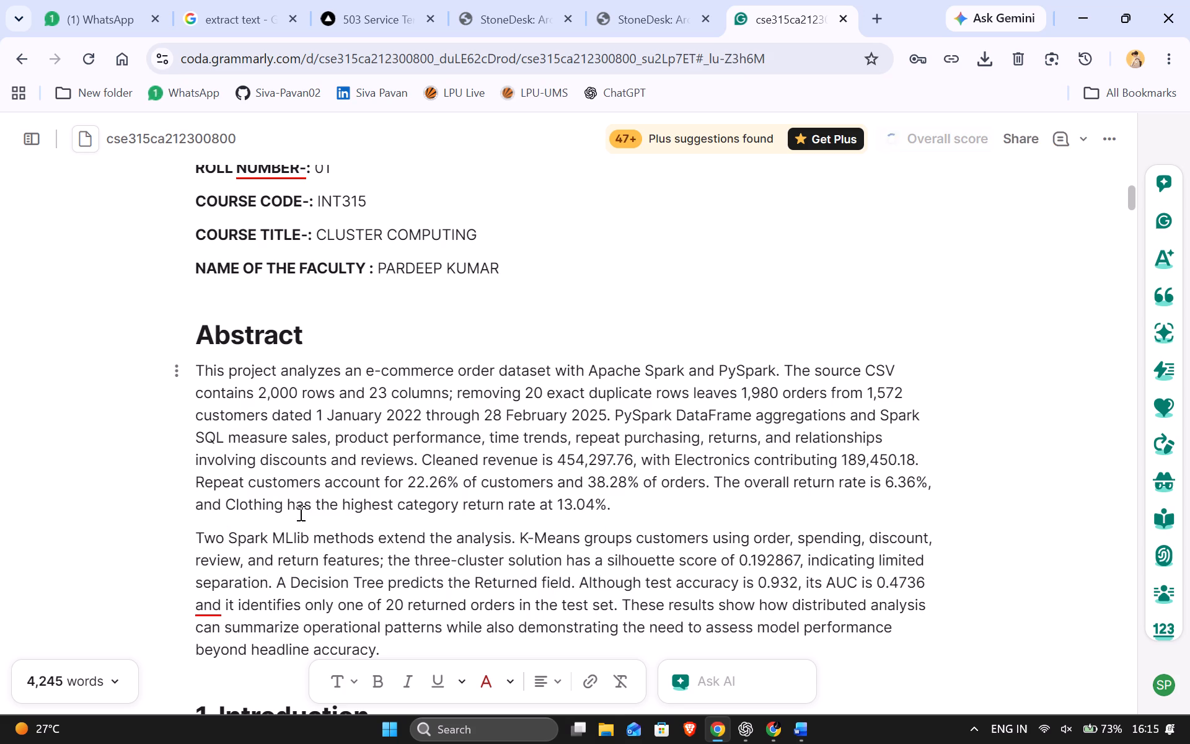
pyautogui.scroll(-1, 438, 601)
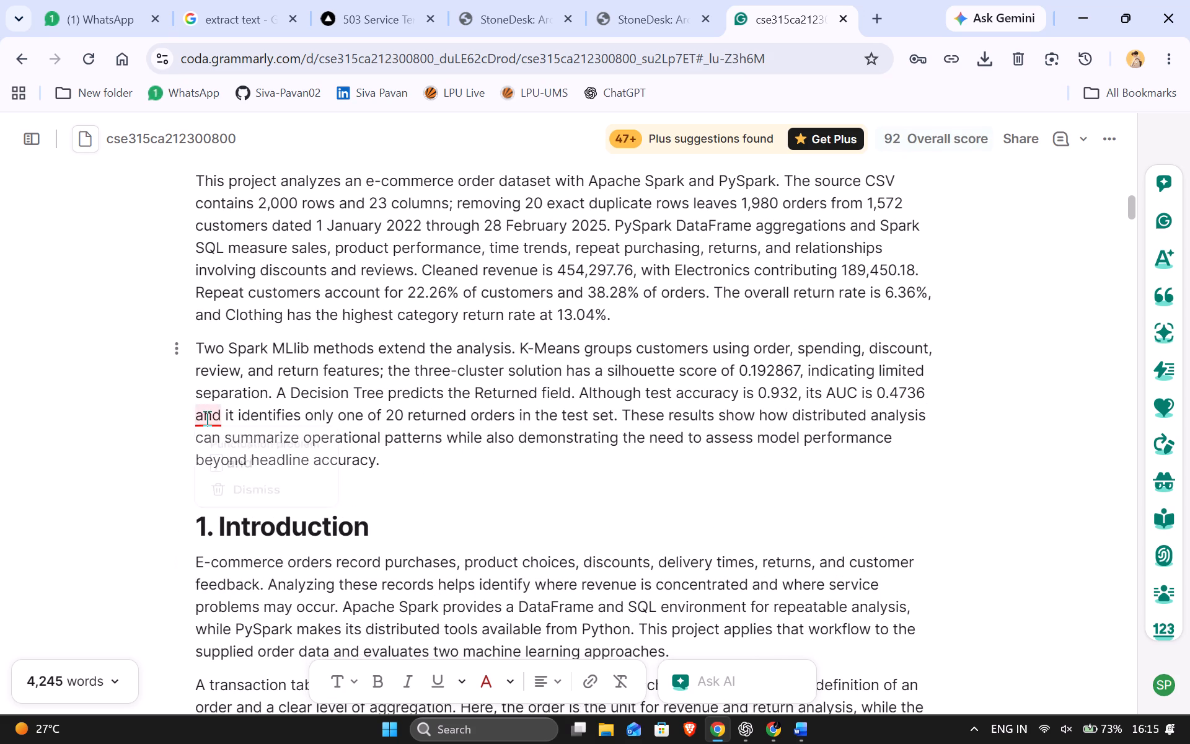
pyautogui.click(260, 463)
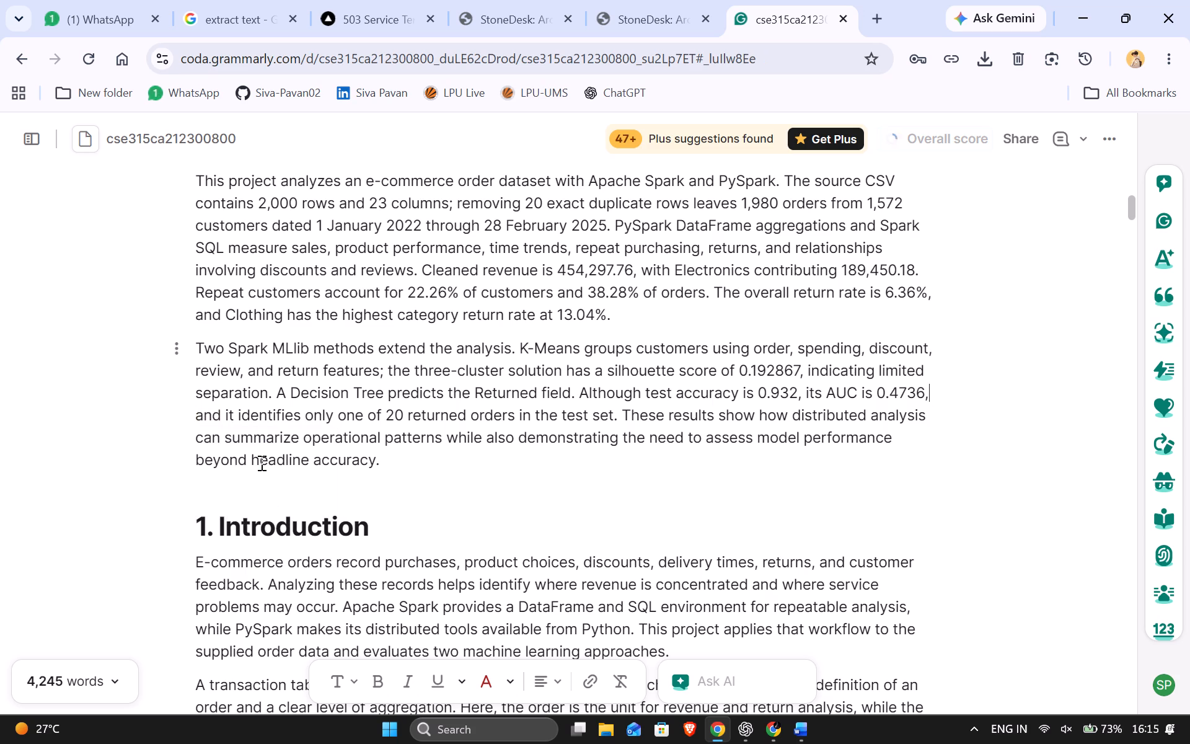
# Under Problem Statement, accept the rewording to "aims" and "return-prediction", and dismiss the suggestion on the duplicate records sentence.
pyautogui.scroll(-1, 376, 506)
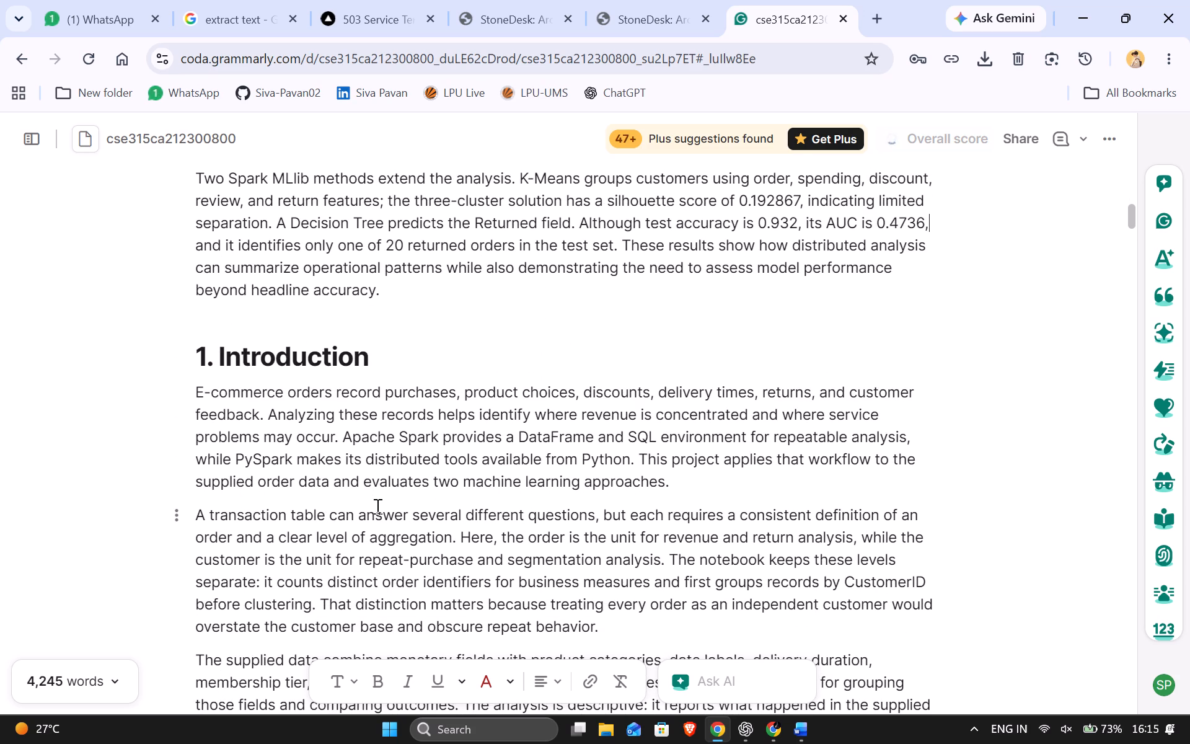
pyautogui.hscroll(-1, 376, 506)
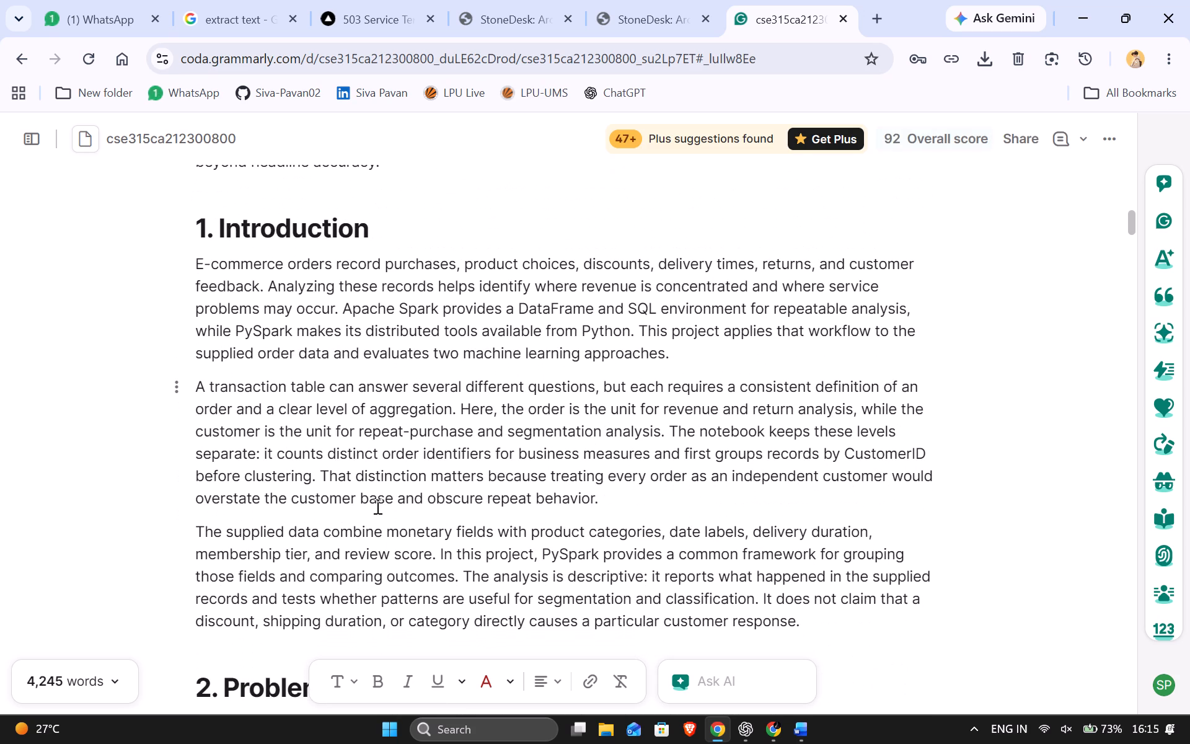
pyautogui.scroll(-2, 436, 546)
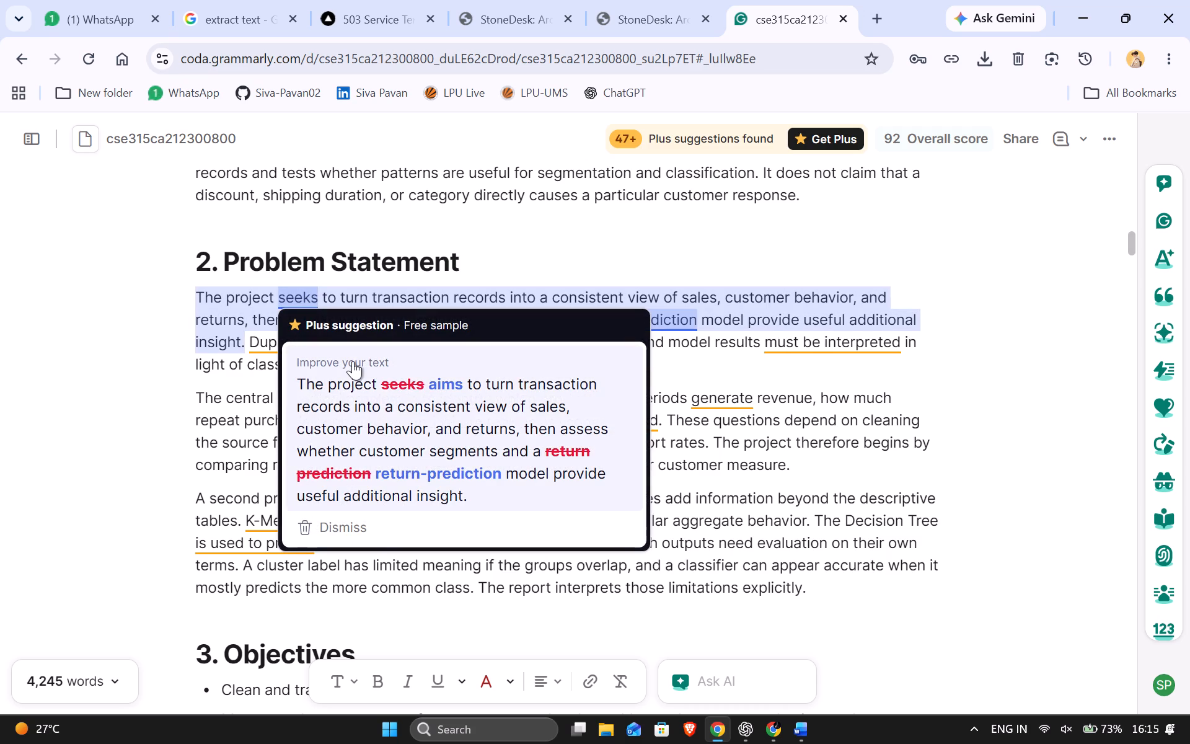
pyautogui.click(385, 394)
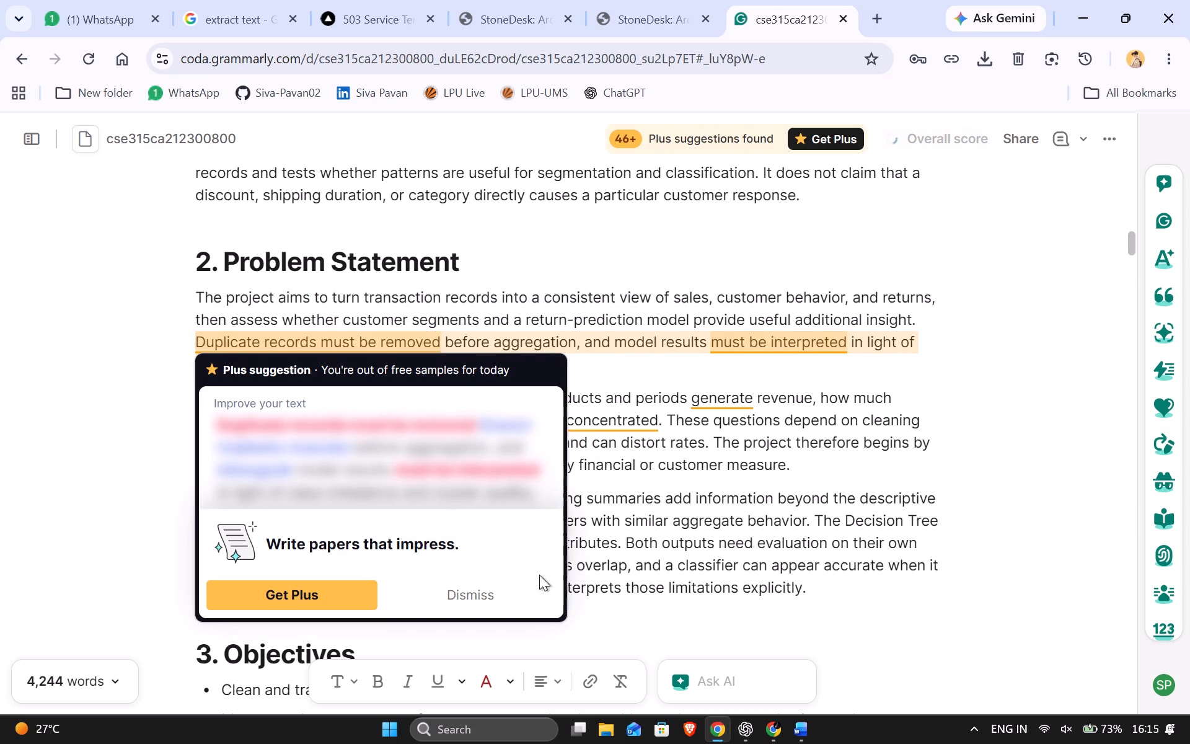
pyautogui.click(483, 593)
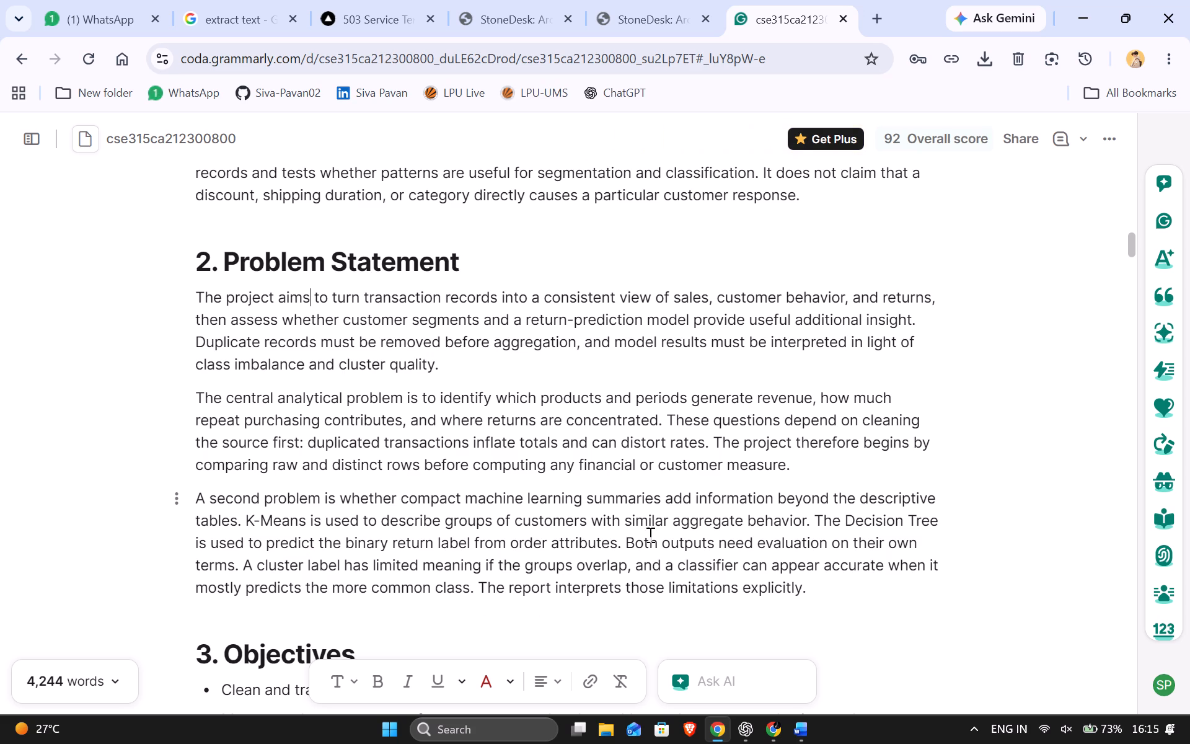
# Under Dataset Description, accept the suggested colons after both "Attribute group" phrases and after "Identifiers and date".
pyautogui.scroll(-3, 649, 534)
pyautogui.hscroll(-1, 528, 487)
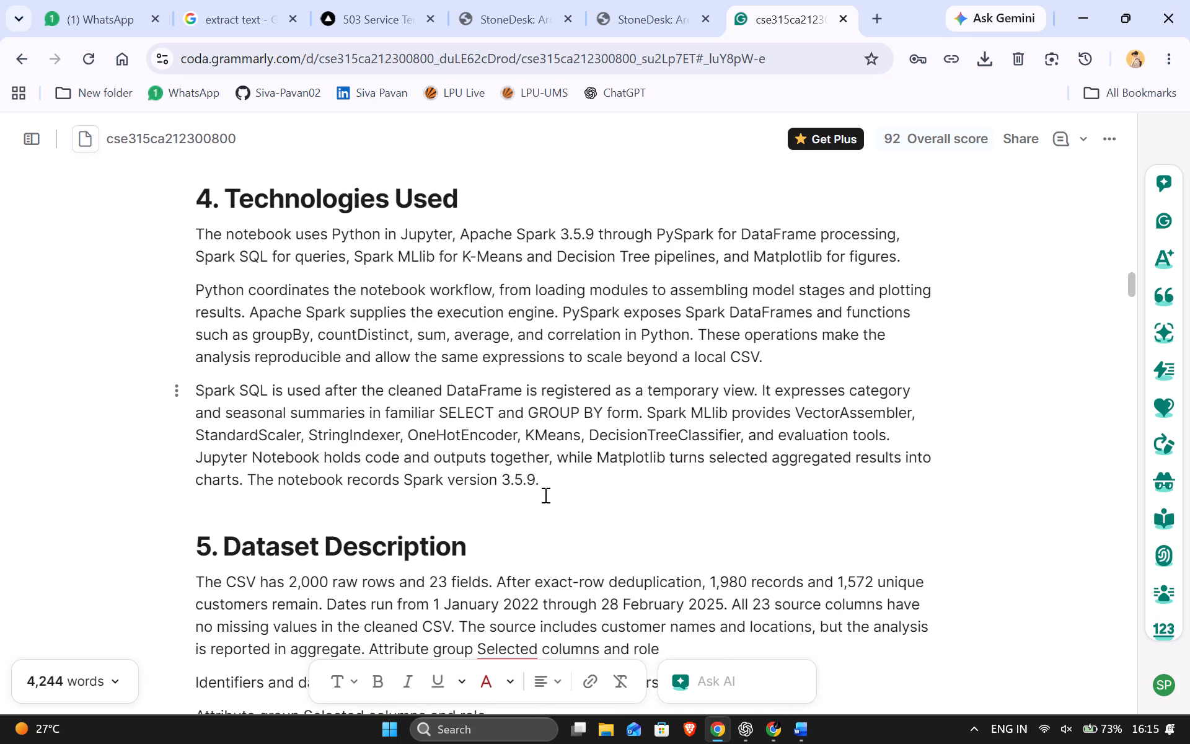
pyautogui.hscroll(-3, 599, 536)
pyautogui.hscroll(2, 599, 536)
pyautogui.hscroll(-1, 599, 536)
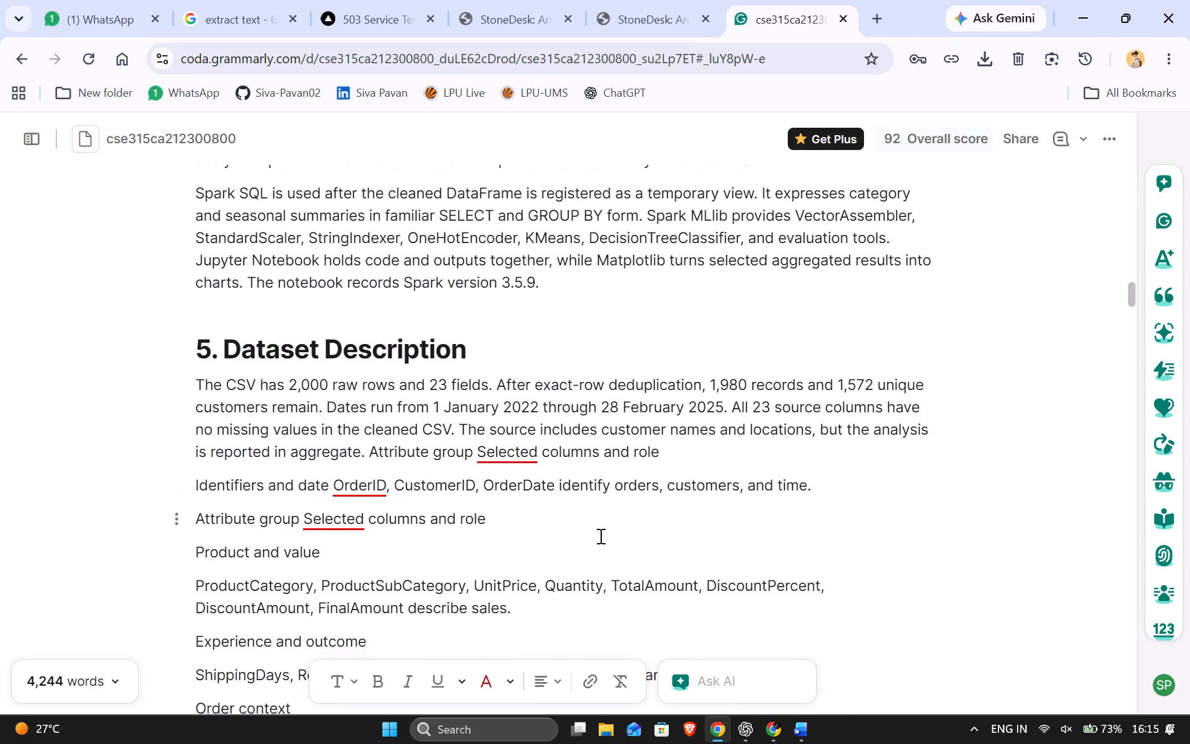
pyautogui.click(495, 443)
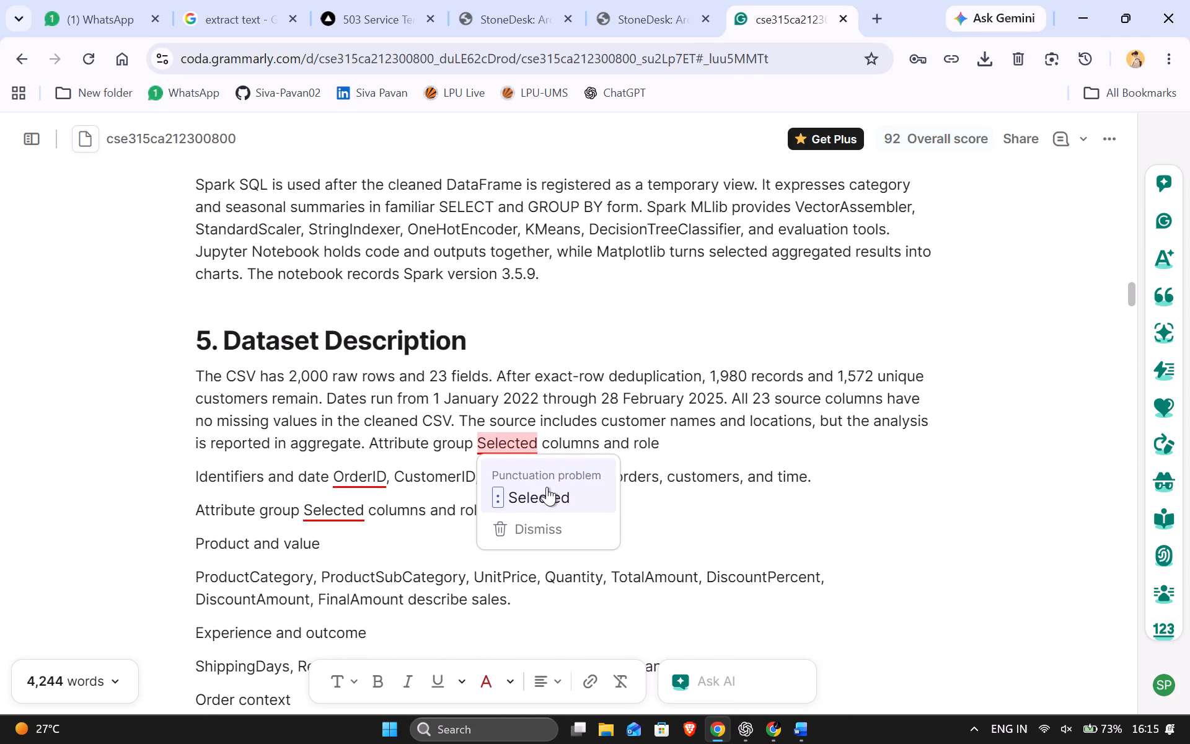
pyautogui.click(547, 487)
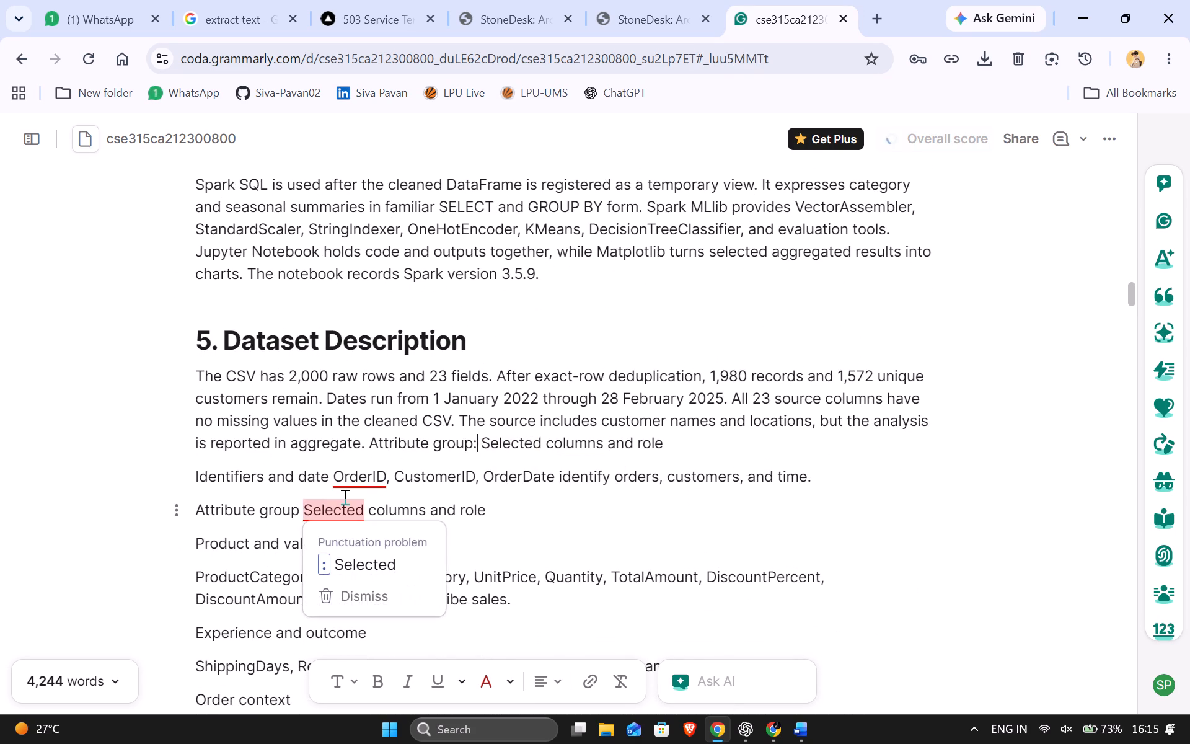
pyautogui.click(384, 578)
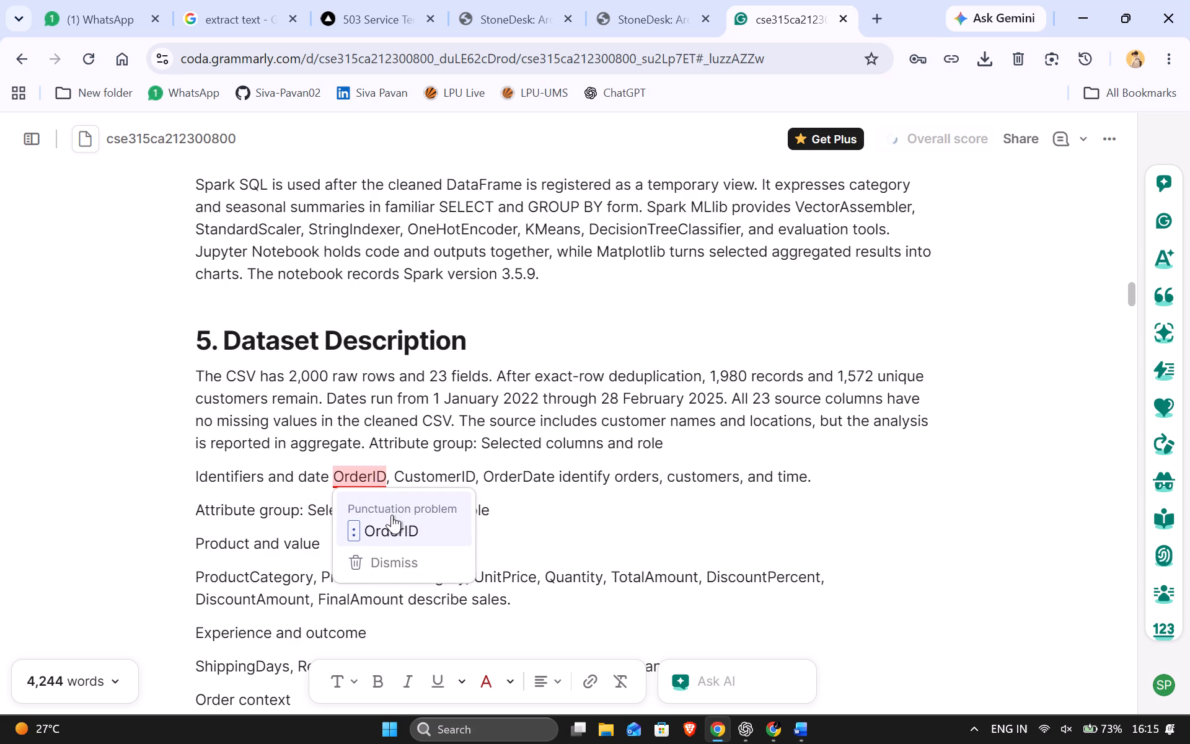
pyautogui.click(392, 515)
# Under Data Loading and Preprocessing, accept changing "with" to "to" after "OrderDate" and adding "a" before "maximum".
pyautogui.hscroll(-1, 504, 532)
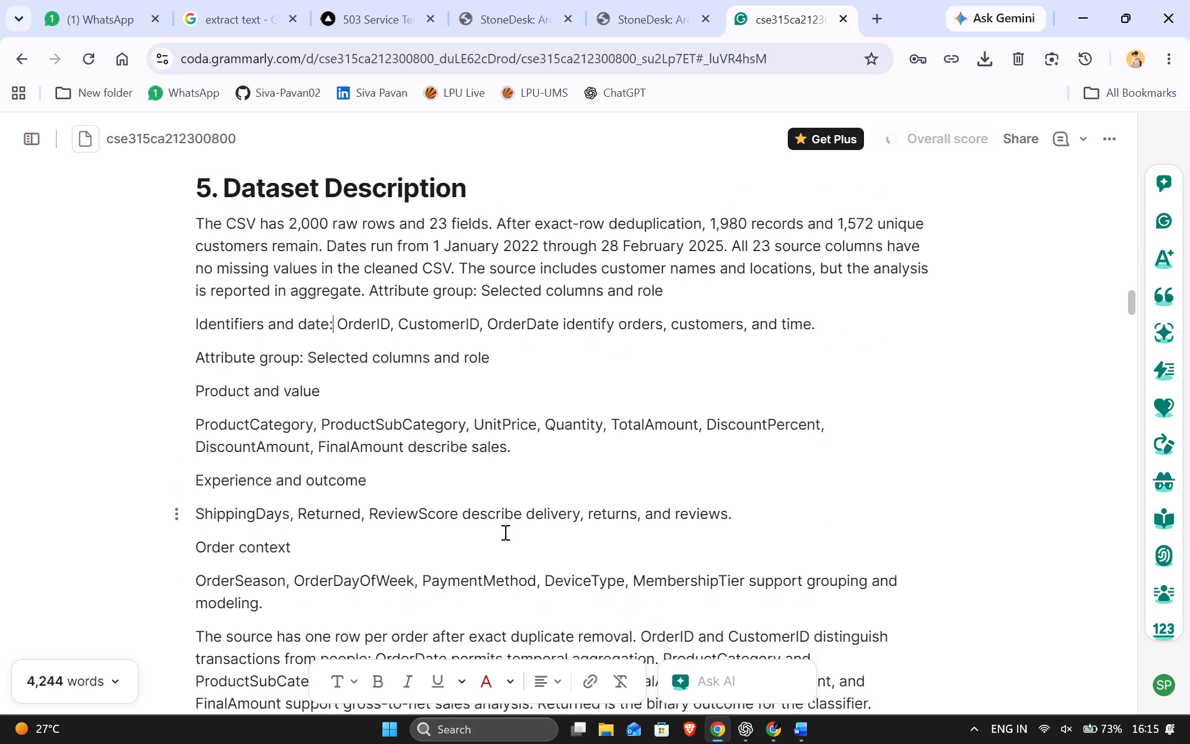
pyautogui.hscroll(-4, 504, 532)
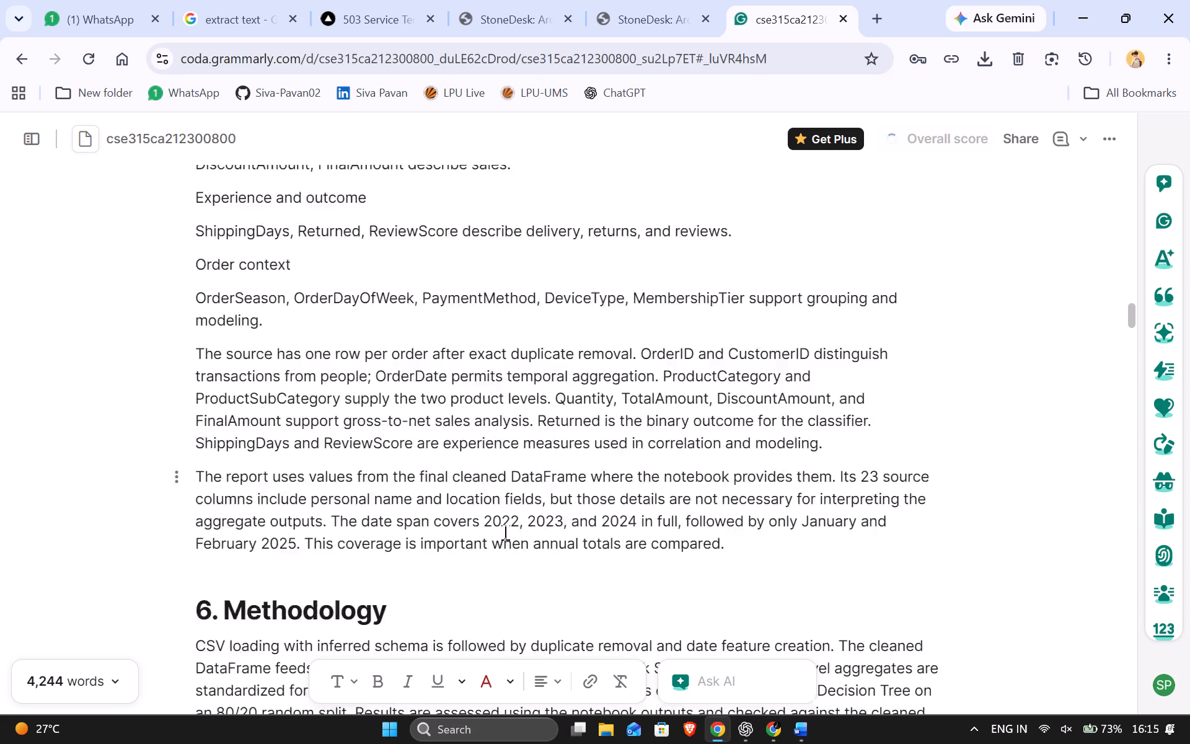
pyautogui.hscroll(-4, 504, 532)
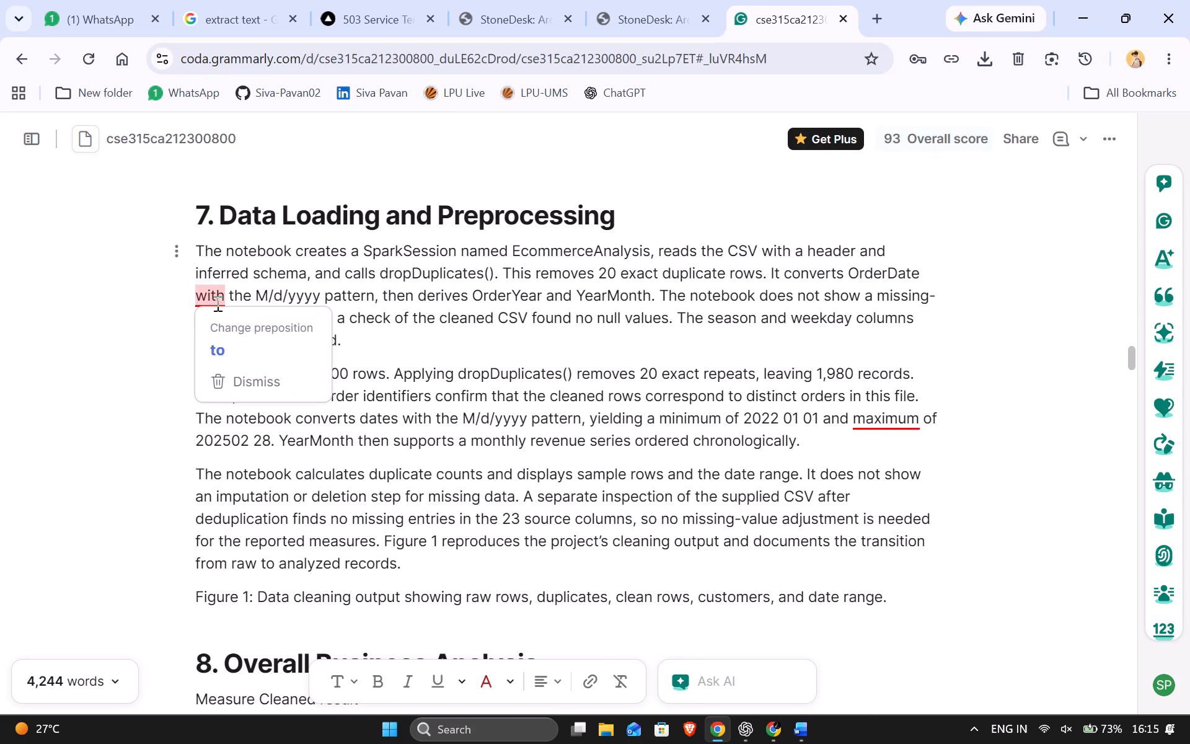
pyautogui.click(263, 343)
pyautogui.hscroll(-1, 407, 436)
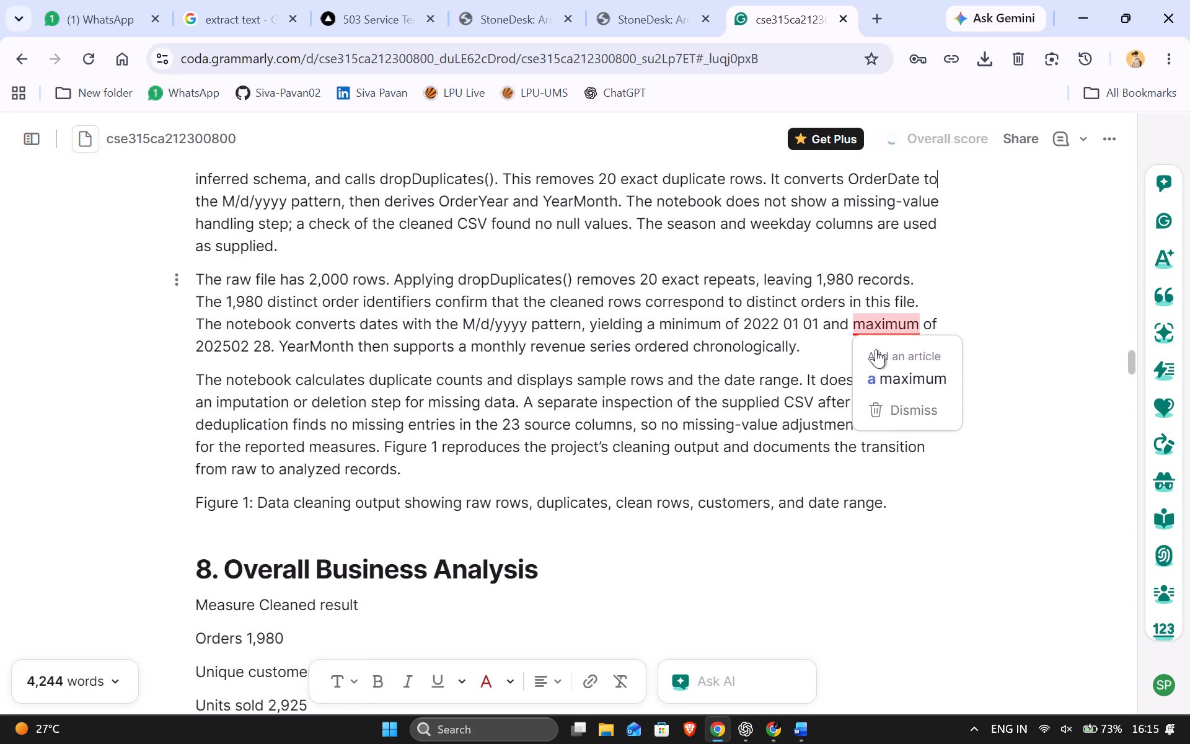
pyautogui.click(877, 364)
# Look through the following report sections, return to the Grammarly document list and move the uploaded report to the trash.
pyautogui.scroll(-1, 819, 502)
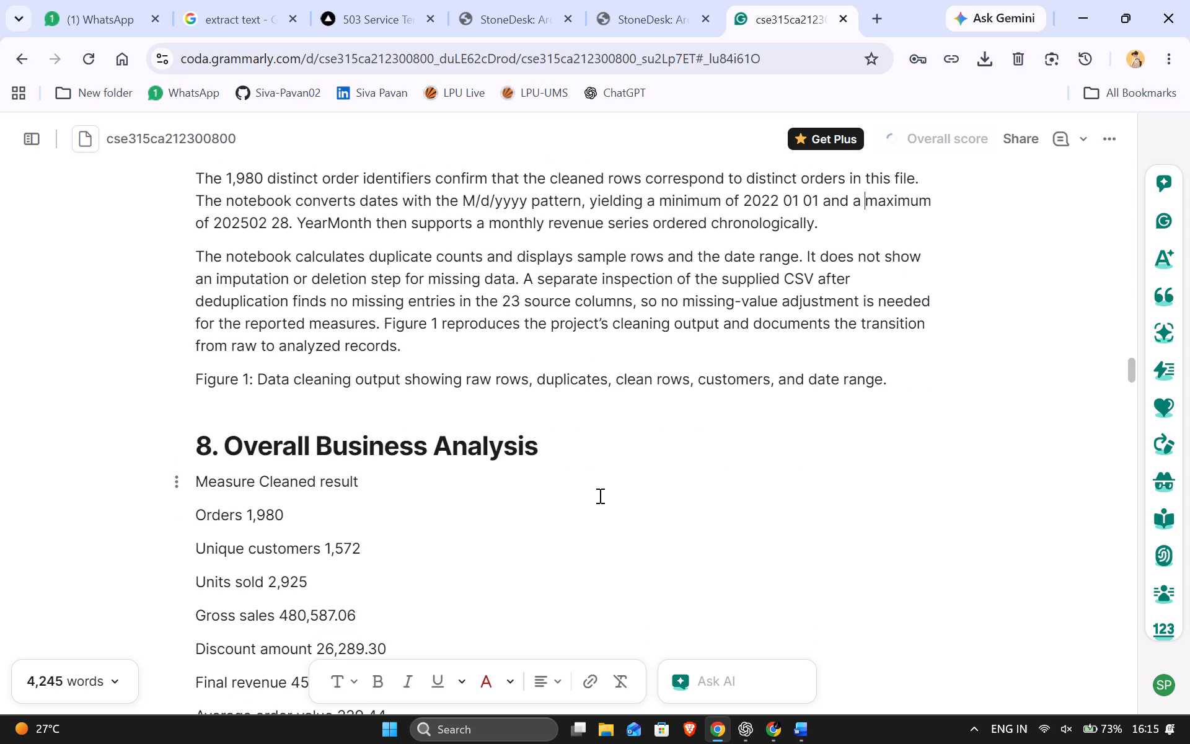
pyautogui.scroll(-3, 599, 495)
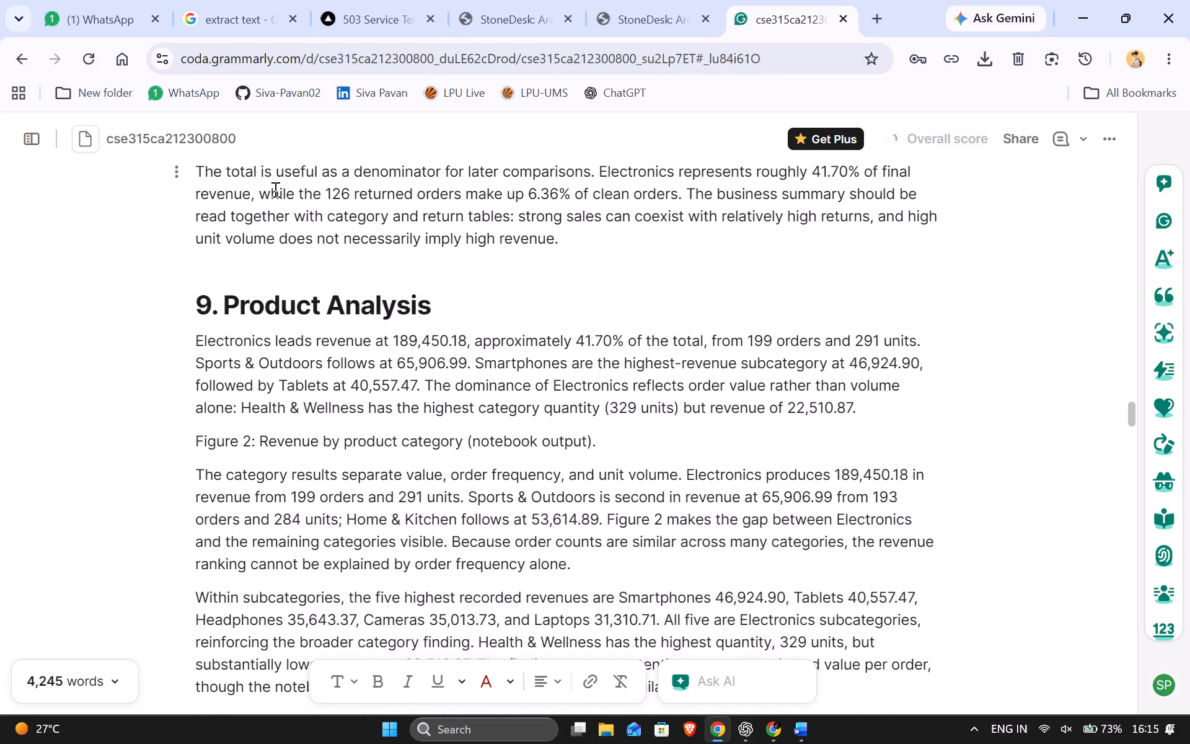
pyautogui.hscroll(8, 274, 189)
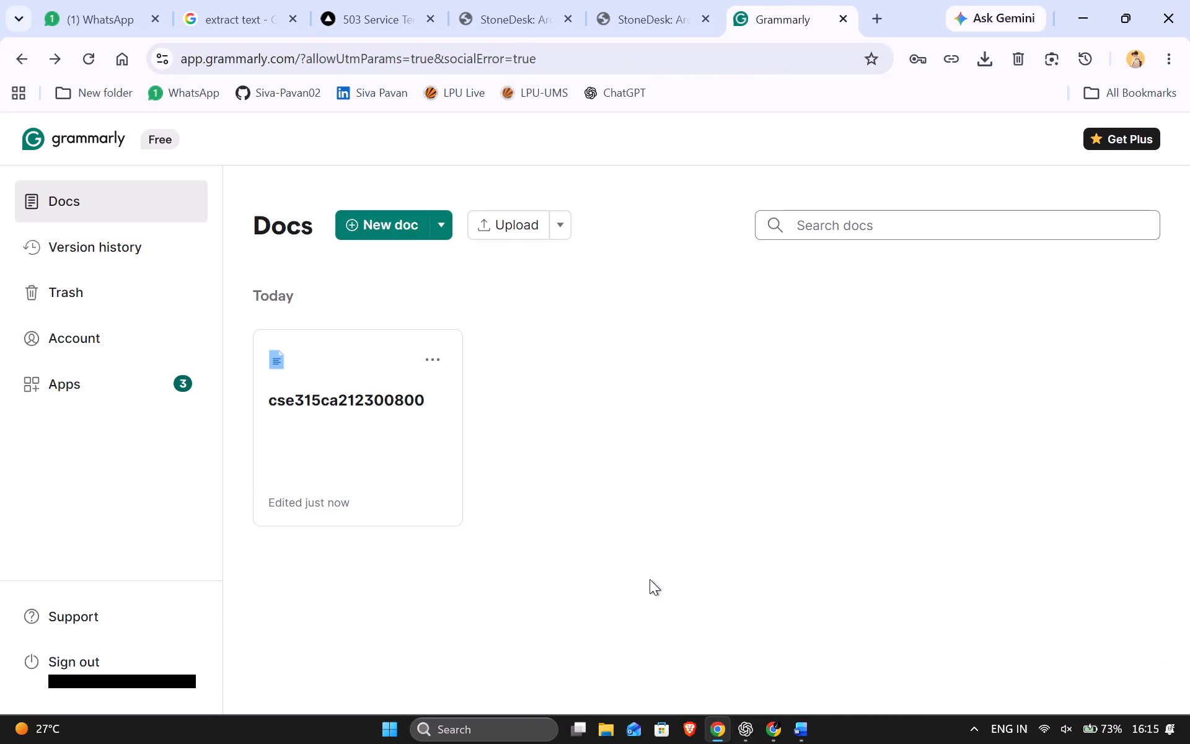
pyautogui.click(436, 357)
pyautogui.click(456, 424)
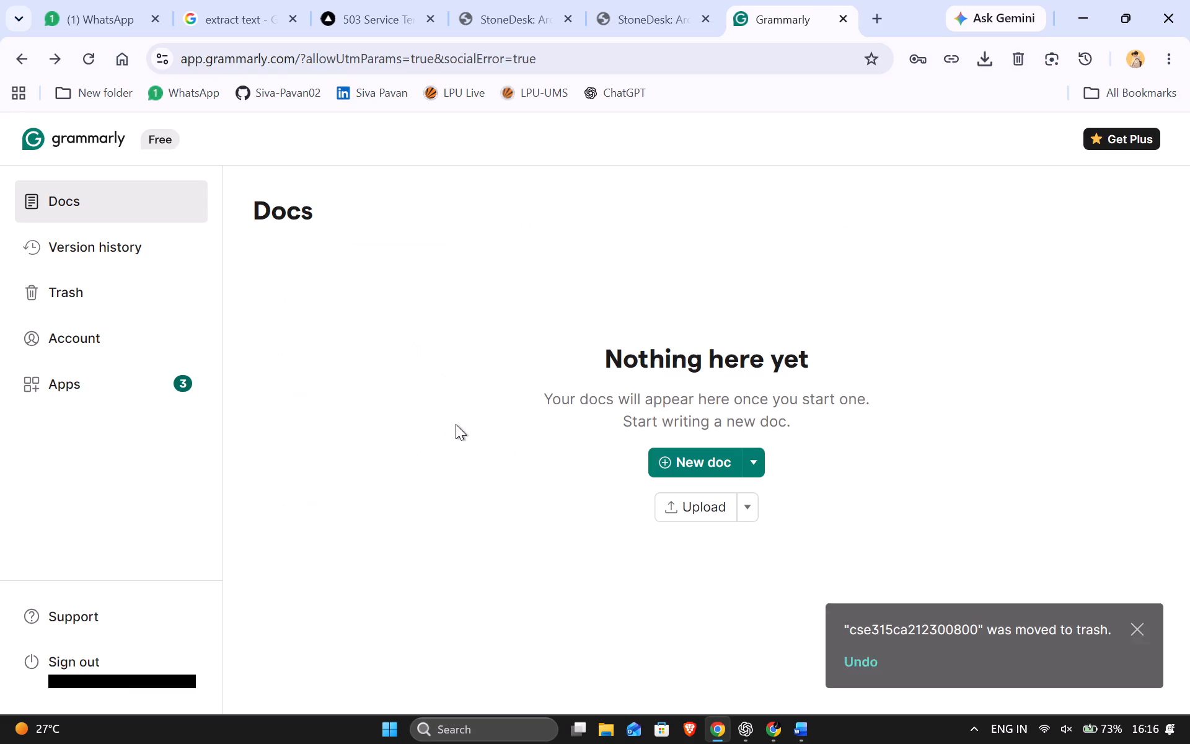
# Upload CSE339-309_Review_Paper.pdf from the CAPSTONE folder in Documents to Grammarly and open the uploaded document.
pyautogui.click(663, 511)
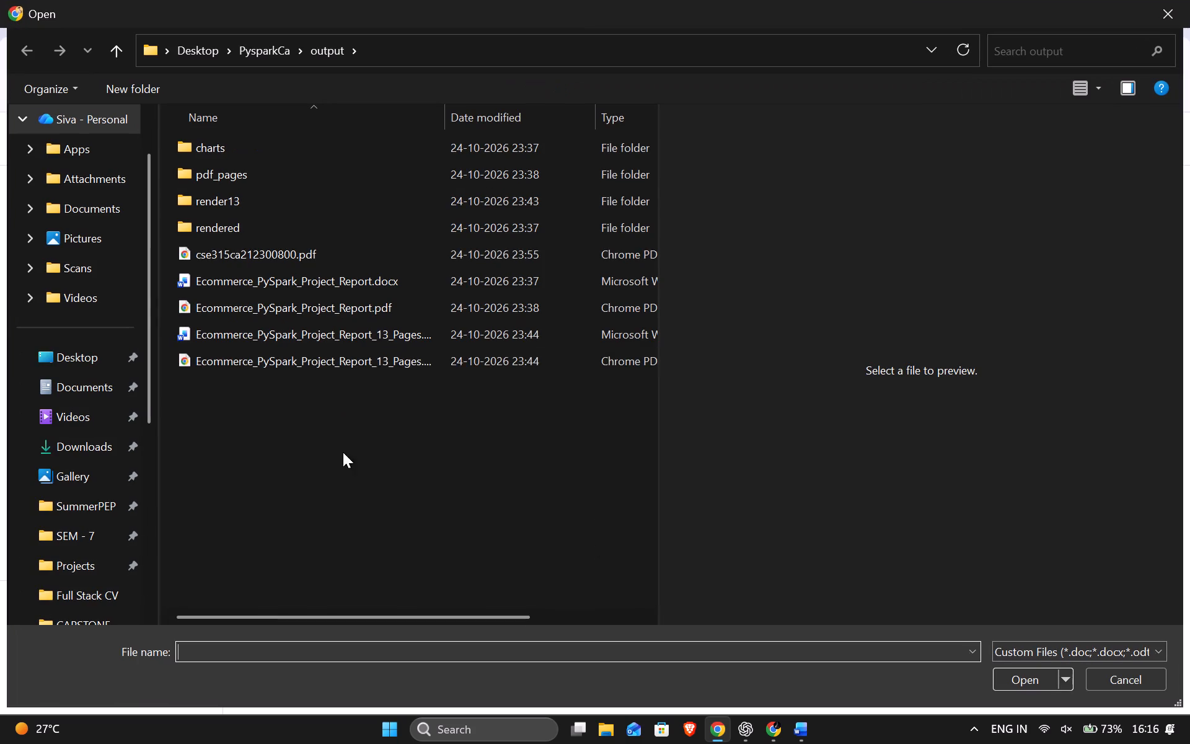
pyautogui.click(22, 51)
pyautogui.click(193, 52)
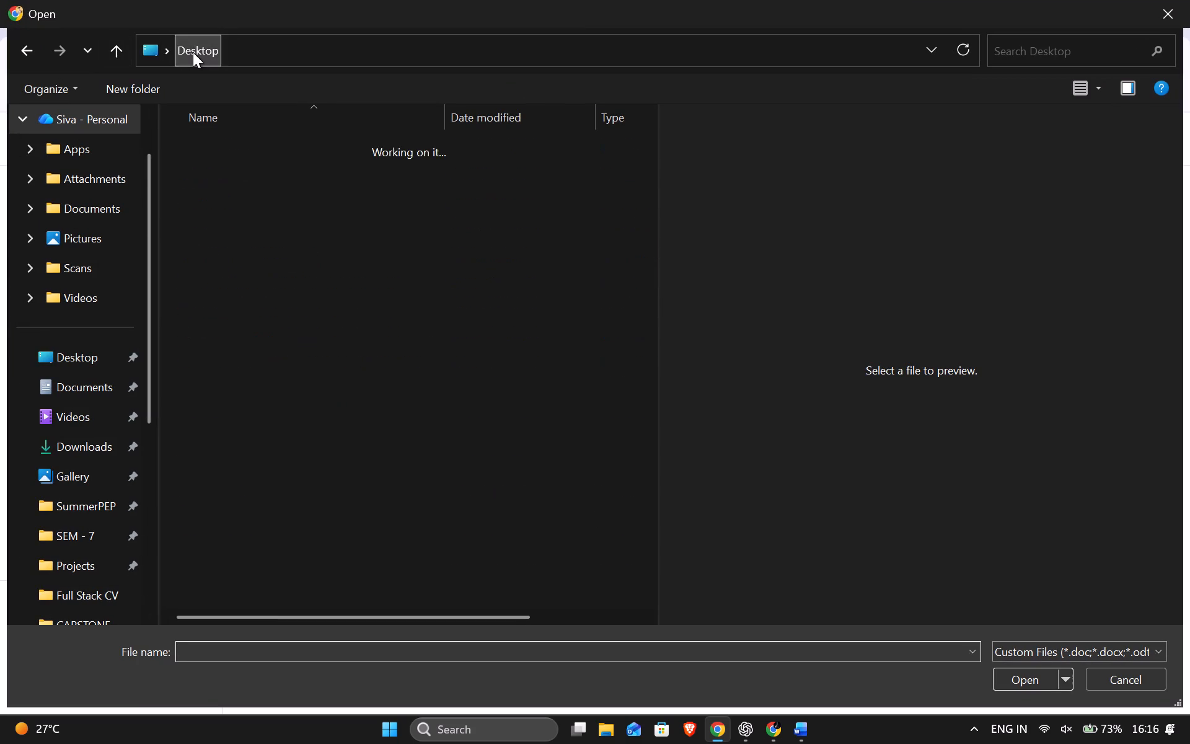
pyautogui.scroll(-2, 379, 426)
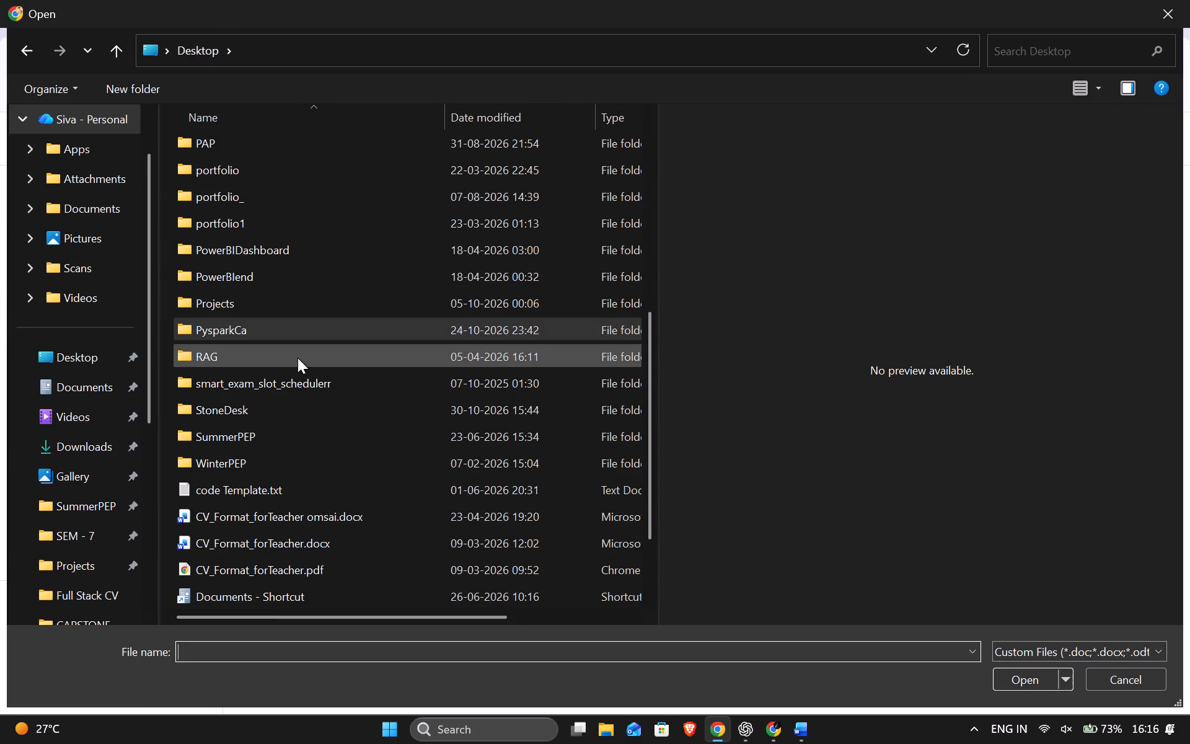
pyautogui.click(99, 394)
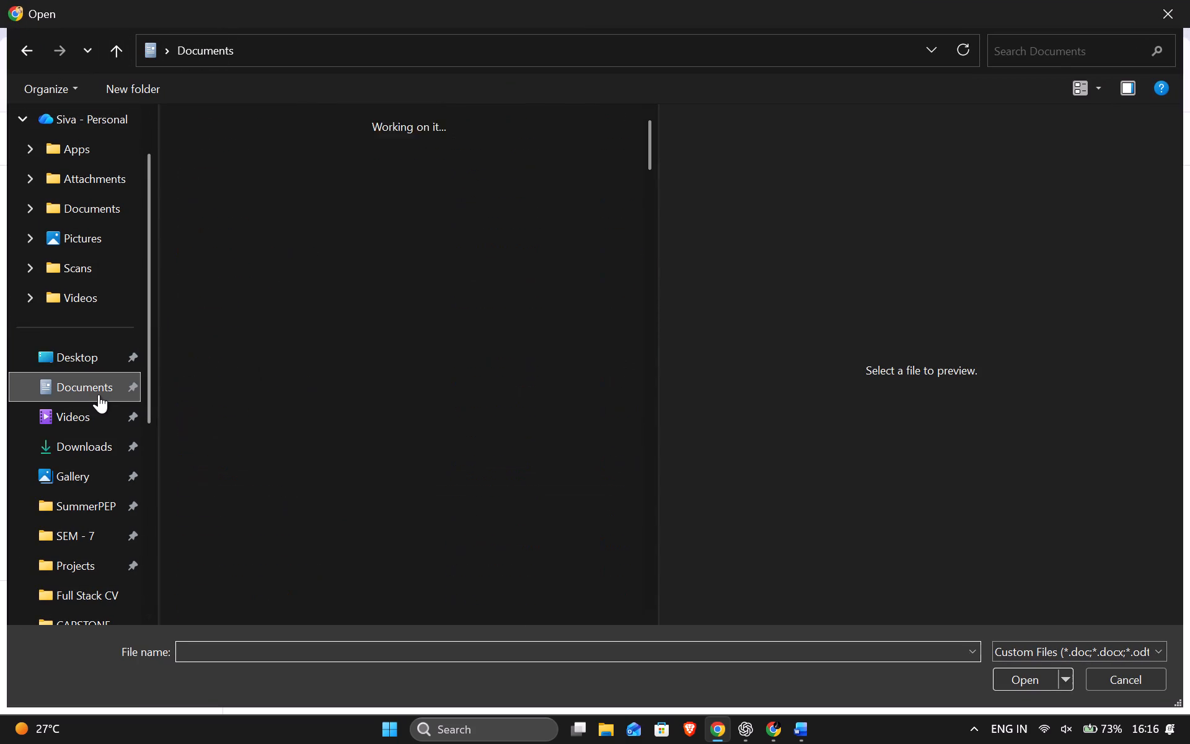
pyautogui.doubleClick(314, 444)
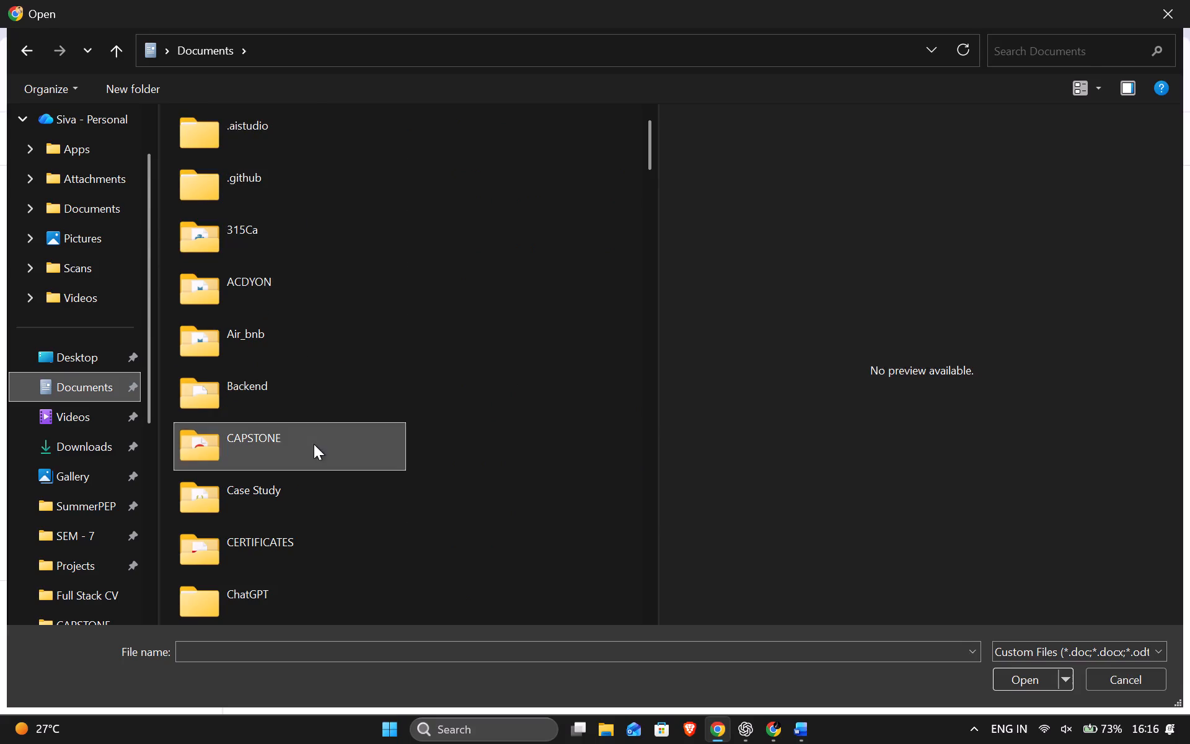
pyautogui.click(241, 164)
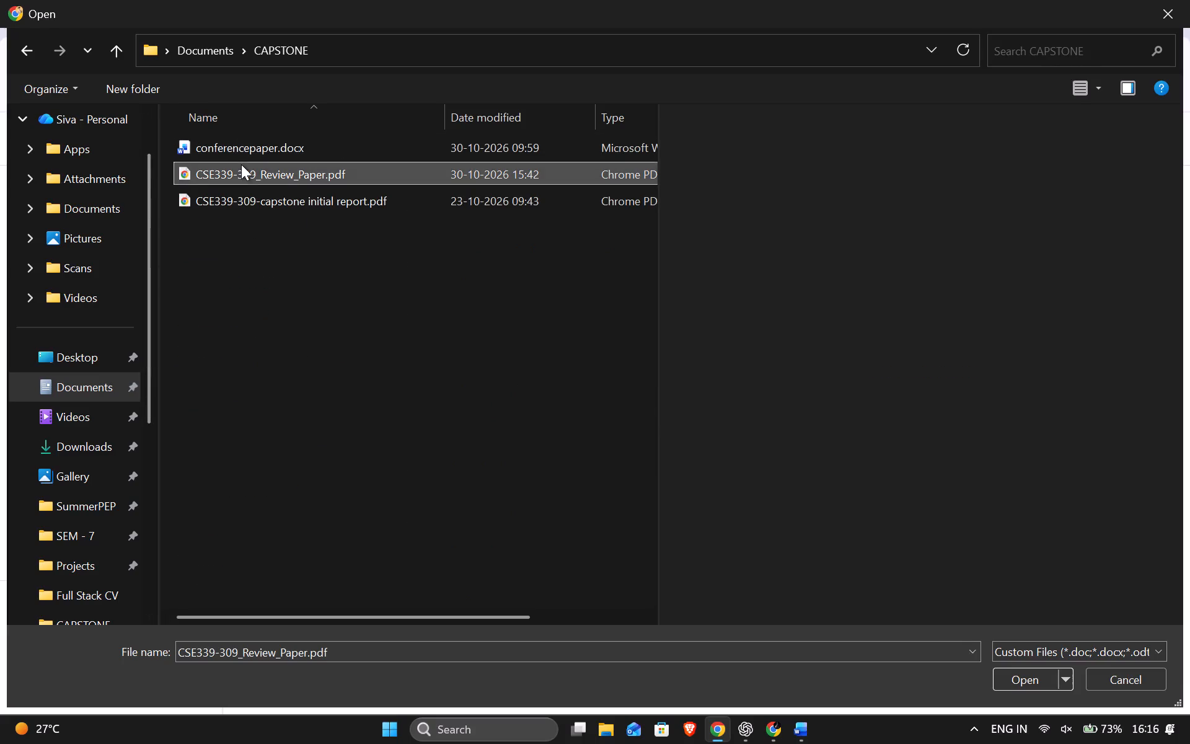
pyautogui.click(1007, 683)
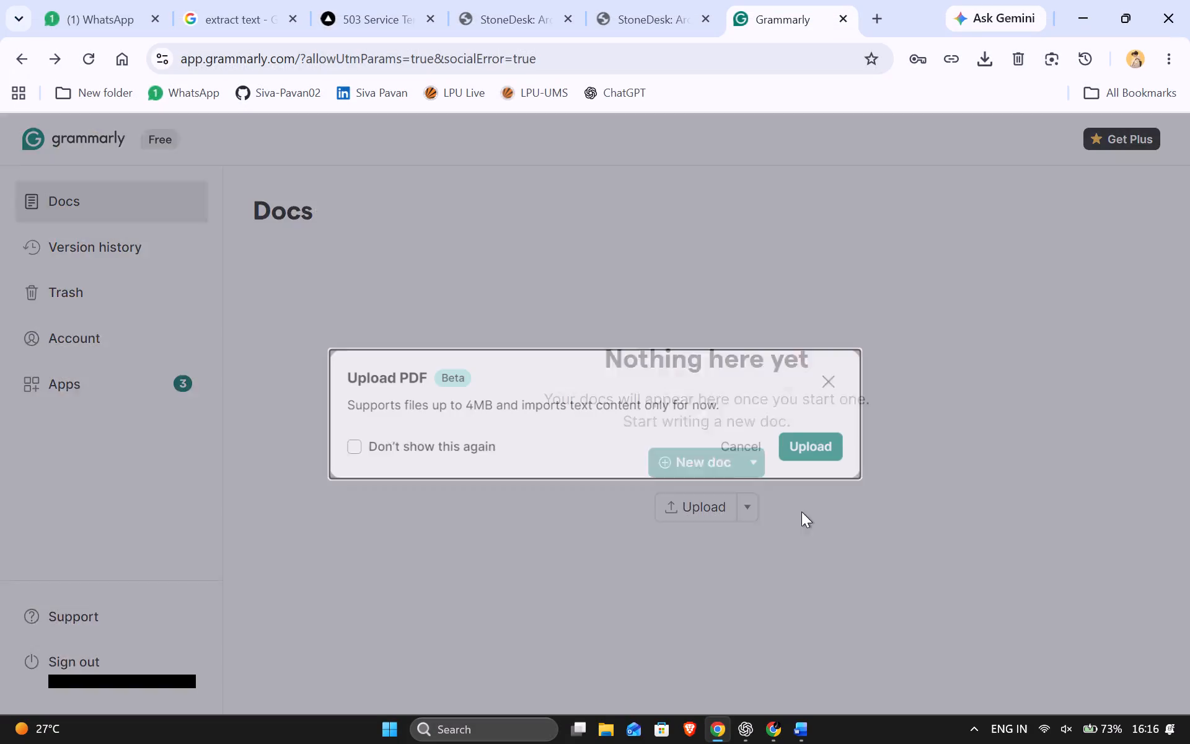
pyautogui.click(813, 456)
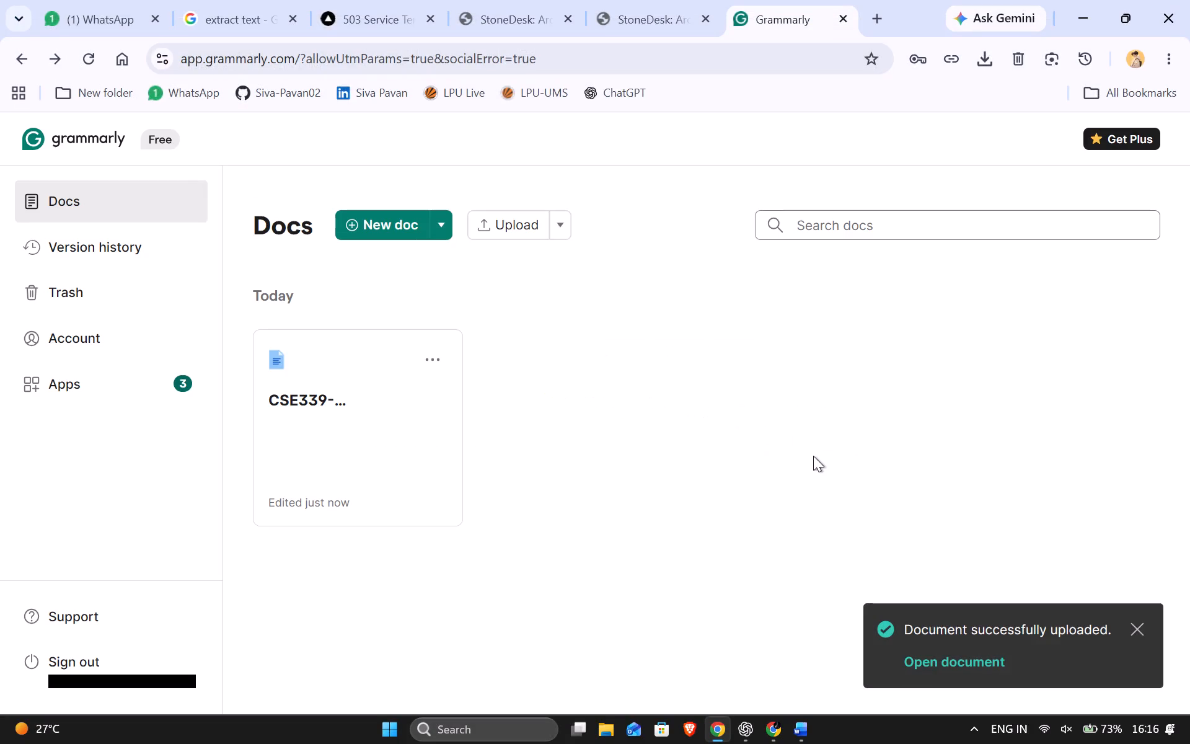
pyautogui.click(280, 379)
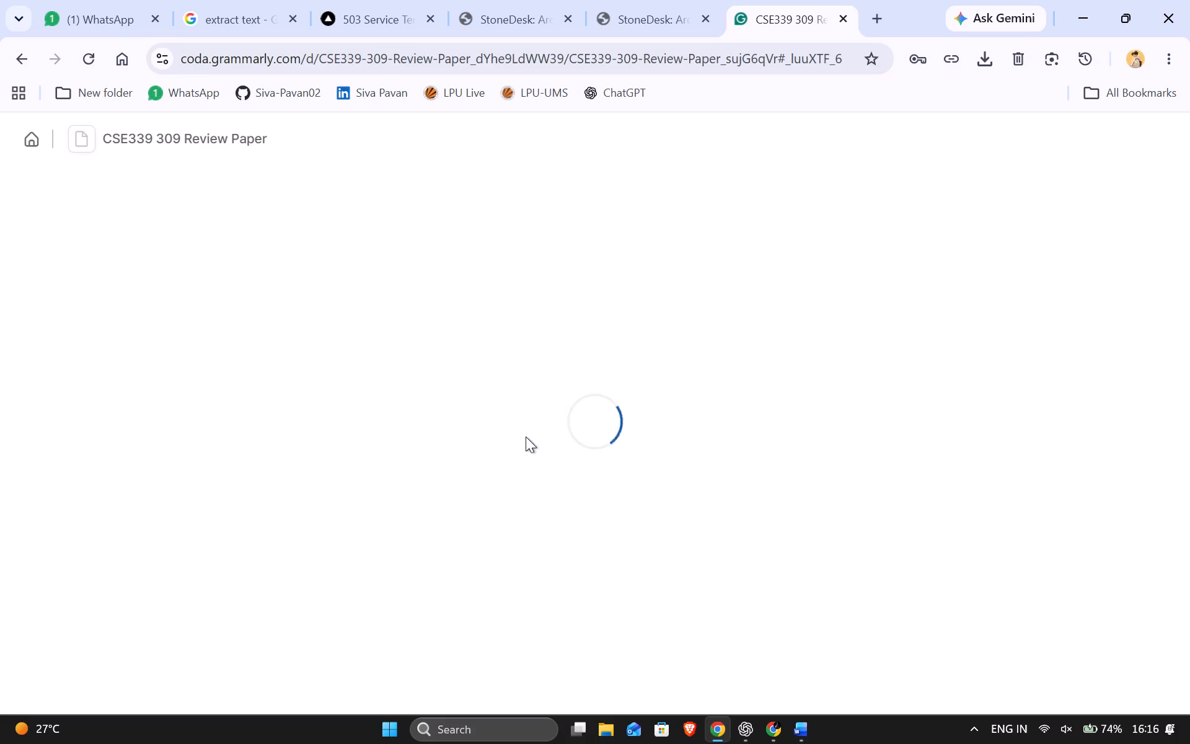
# In the Abstract, accept "organization-related", "measurement-to-document" and the series commas after "invoices", "repository inspection", "draft creation" and "security assurance".
pyautogui.scroll(-1, 733, 502)
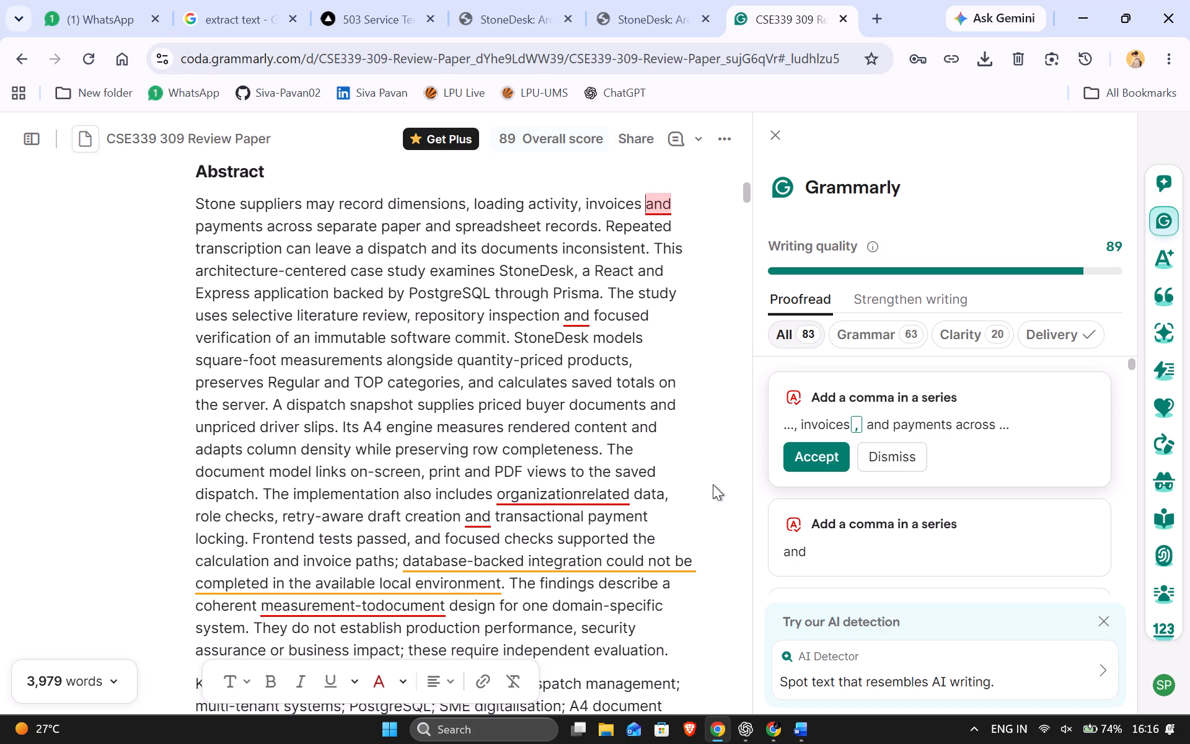
pyautogui.scroll(3, 587, 367)
pyautogui.scroll(-1, 731, 542)
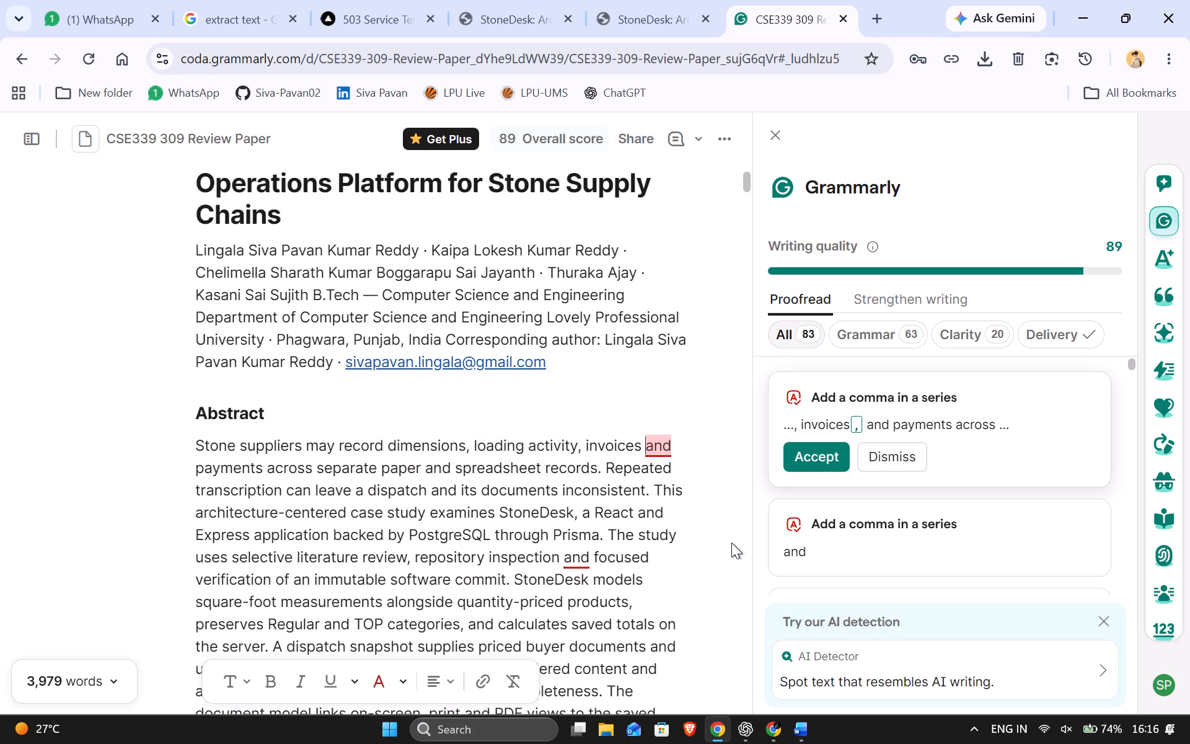
pyautogui.click(823, 463)
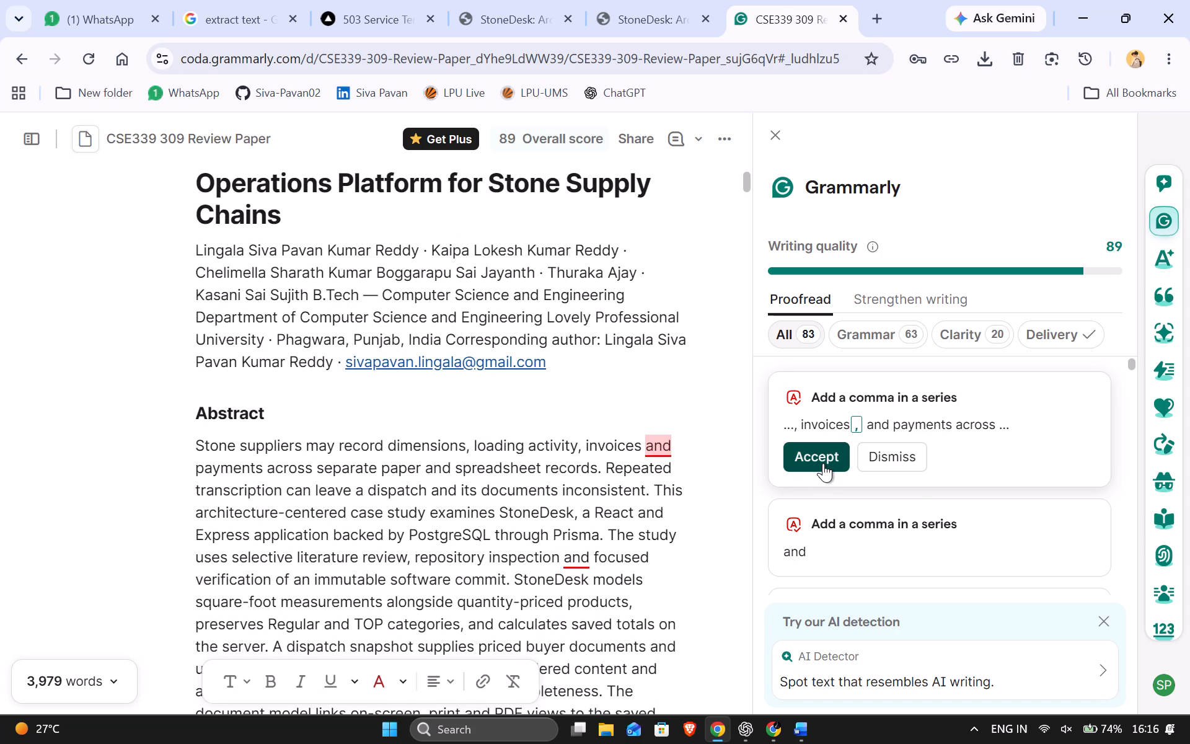
pyautogui.click(821, 471)
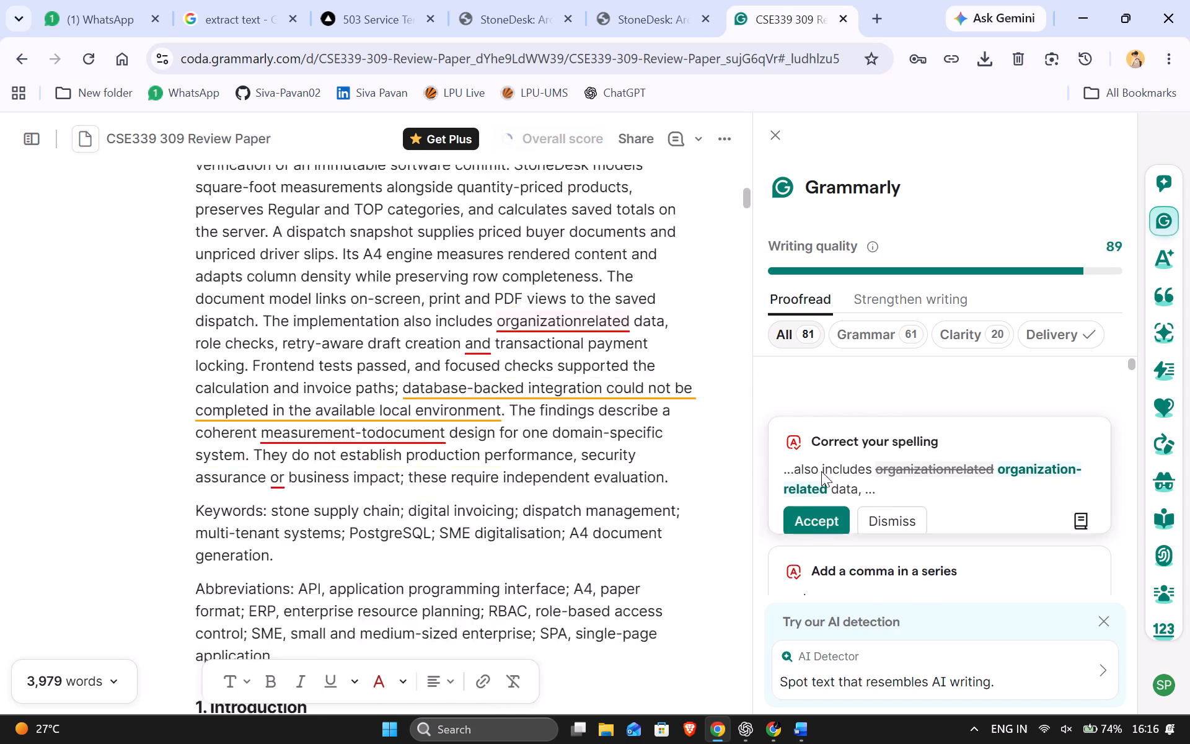
pyautogui.click(821, 471)
pyautogui.click(821, 471)
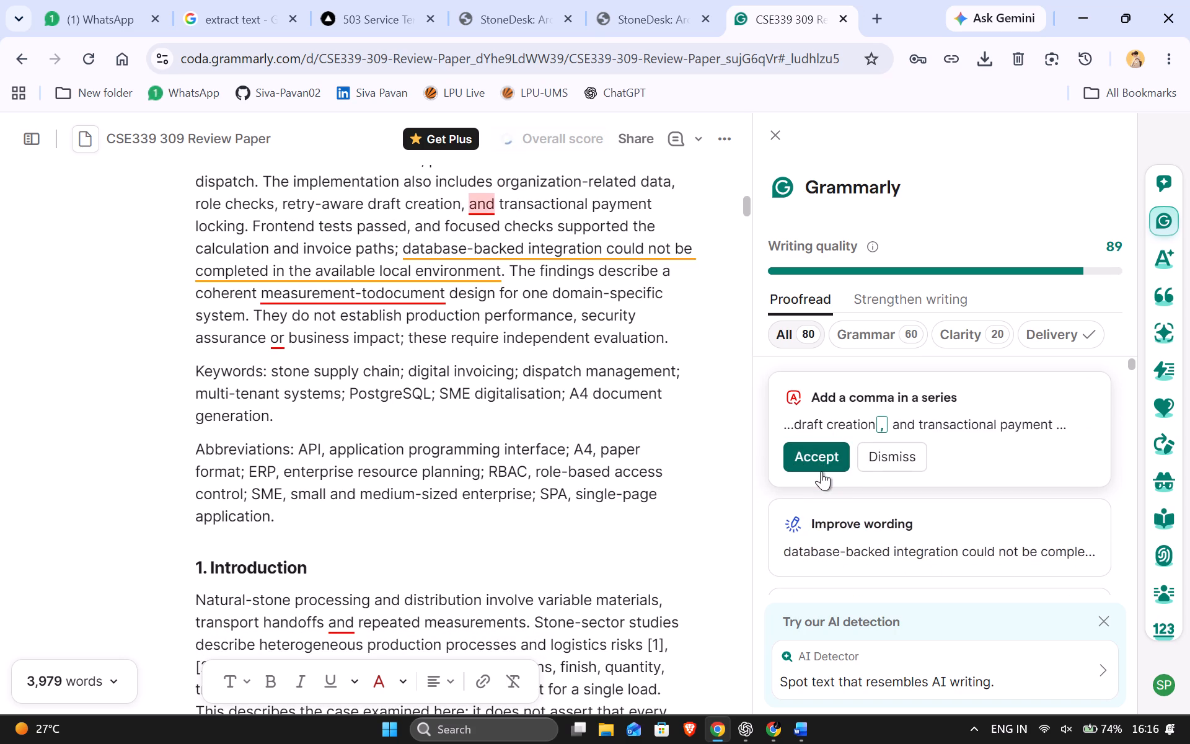
pyautogui.scroll(-1, 844, 521)
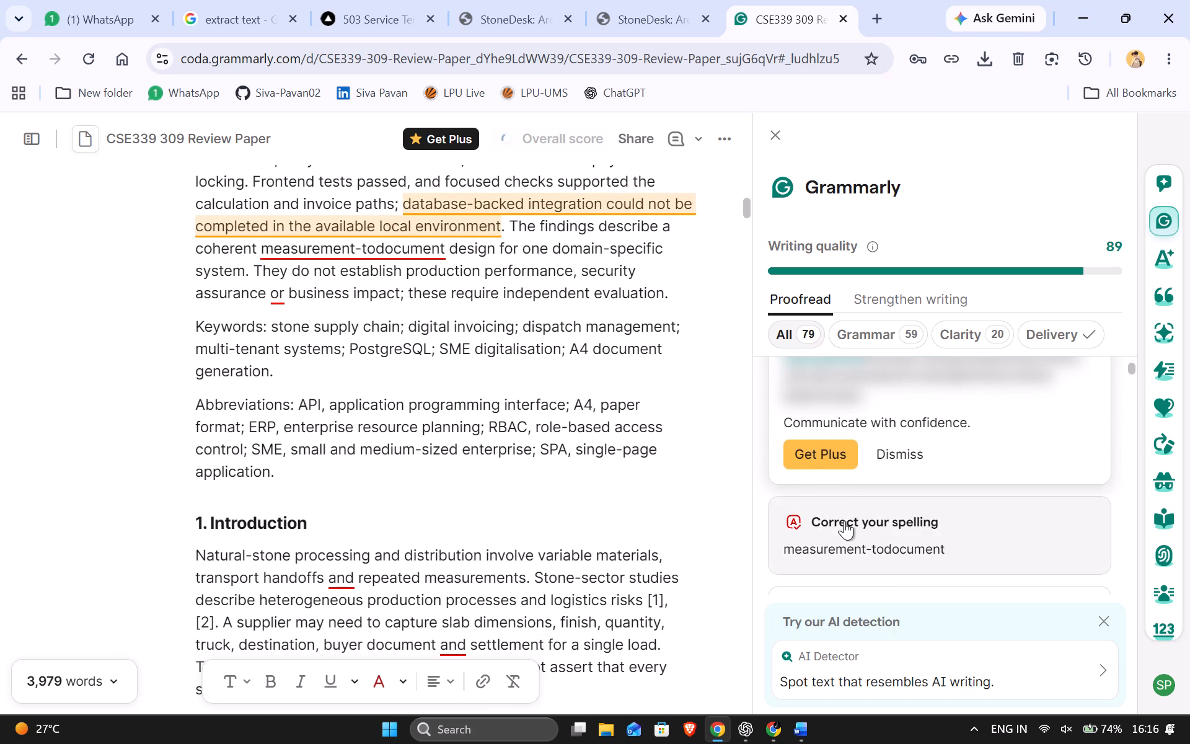
pyautogui.scroll(-1, 844, 521)
pyautogui.click(819, 375)
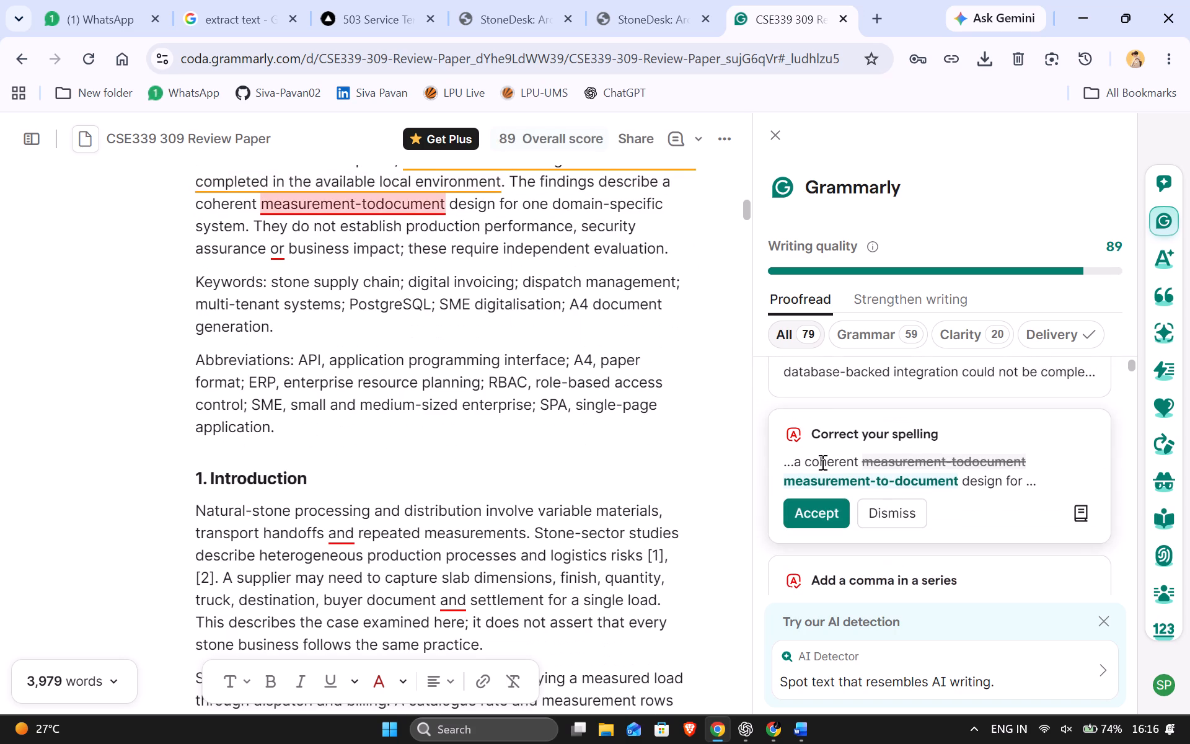
pyautogui.click(827, 503)
pyautogui.click(827, 503)
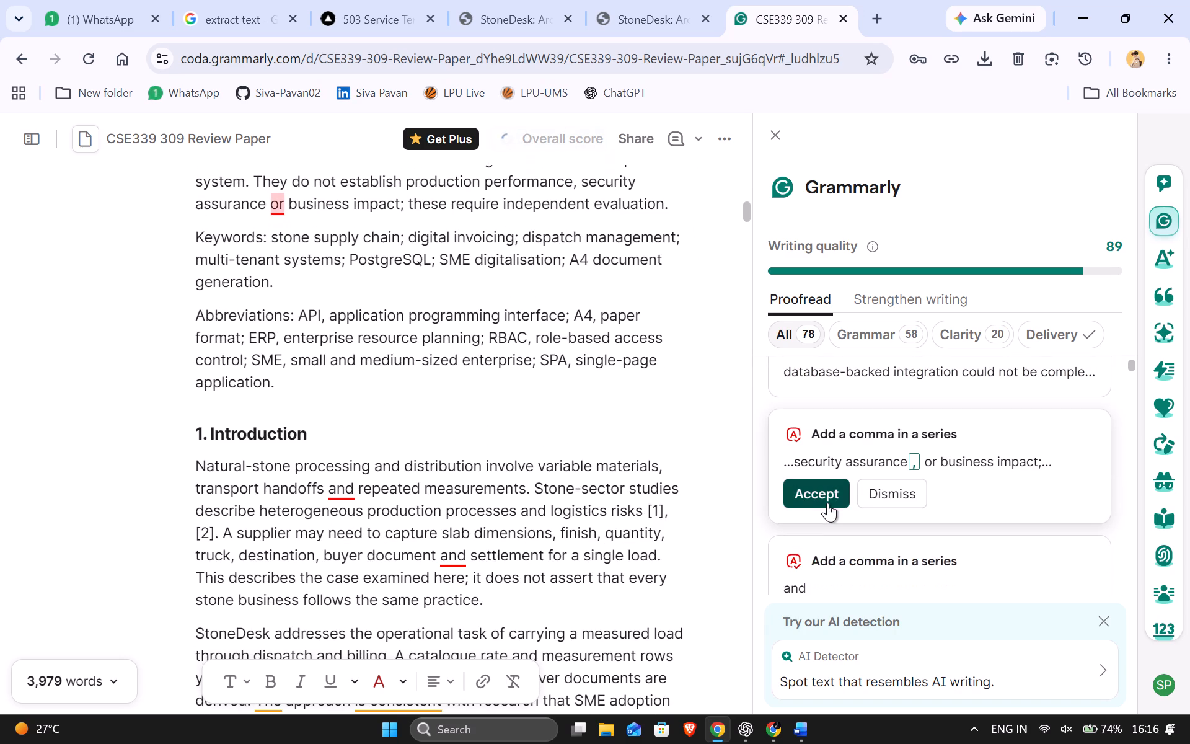
# In the Introduction, accept the commas after "handoffs", "buyer document", "quantity" and "priced", and dismiss the rewording of "placement of slabs".
pyautogui.click(827, 503)
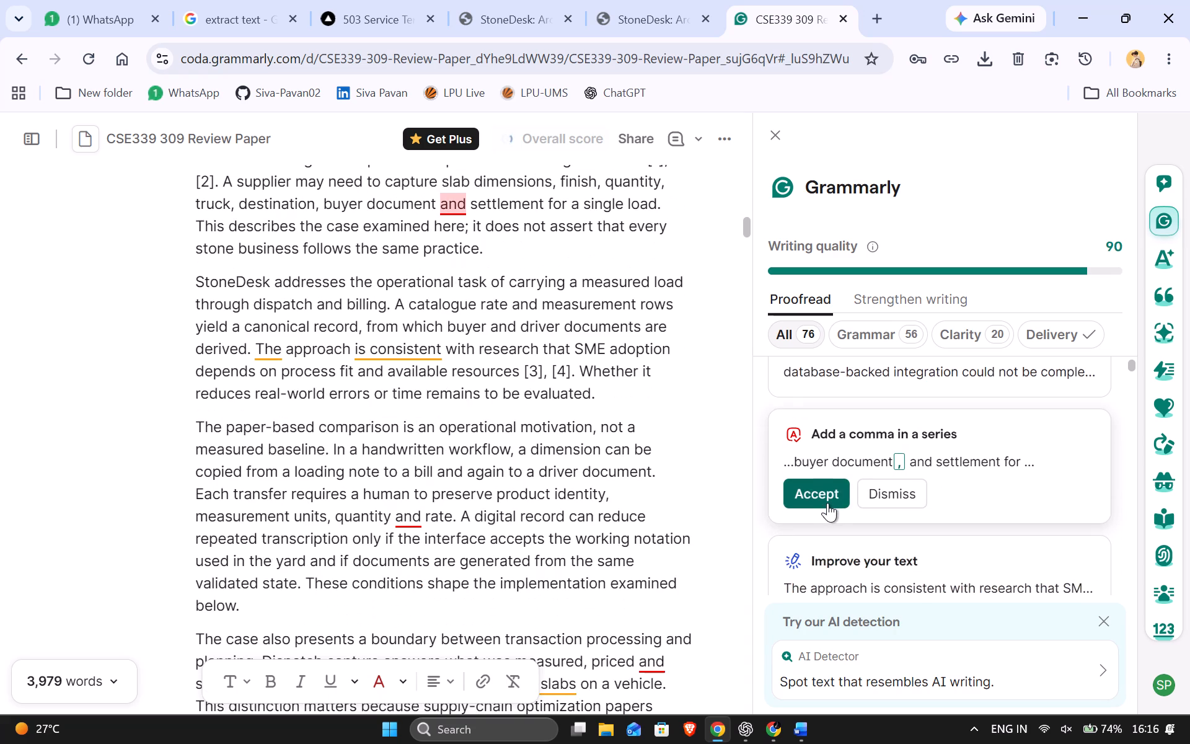
pyautogui.click(827, 503)
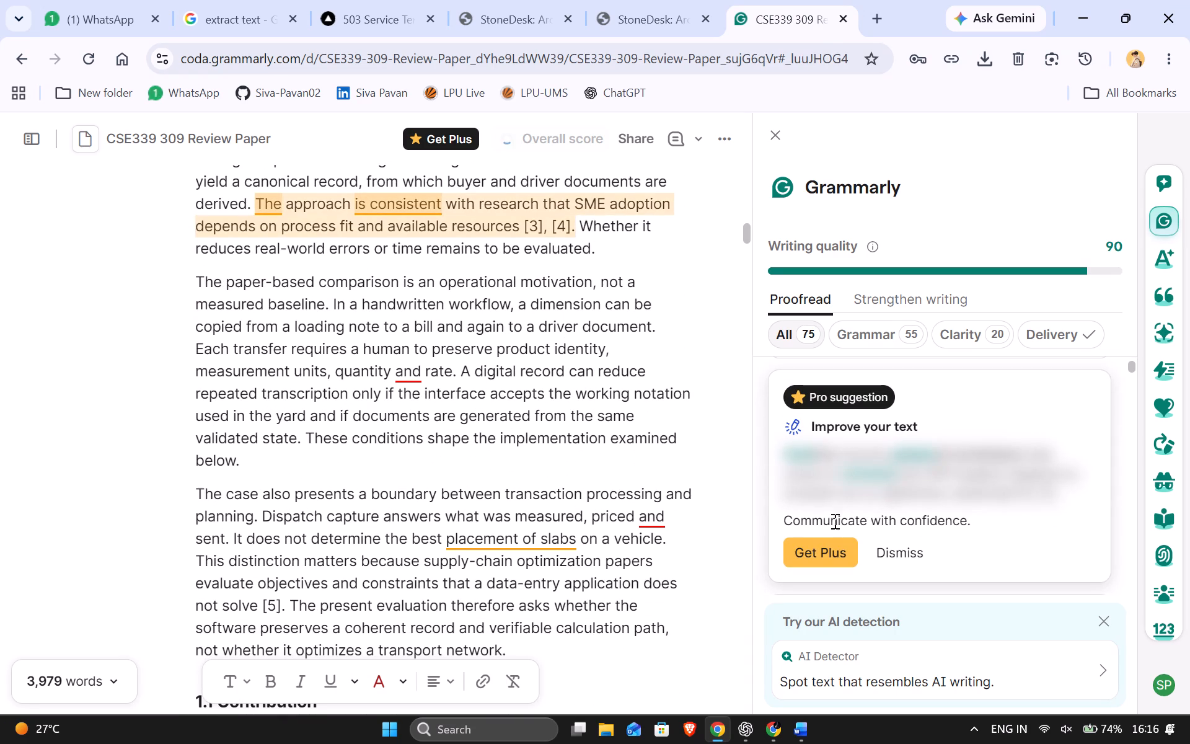
pyautogui.scroll(-3, 834, 521)
pyautogui.scroll(-1, 756, 513)
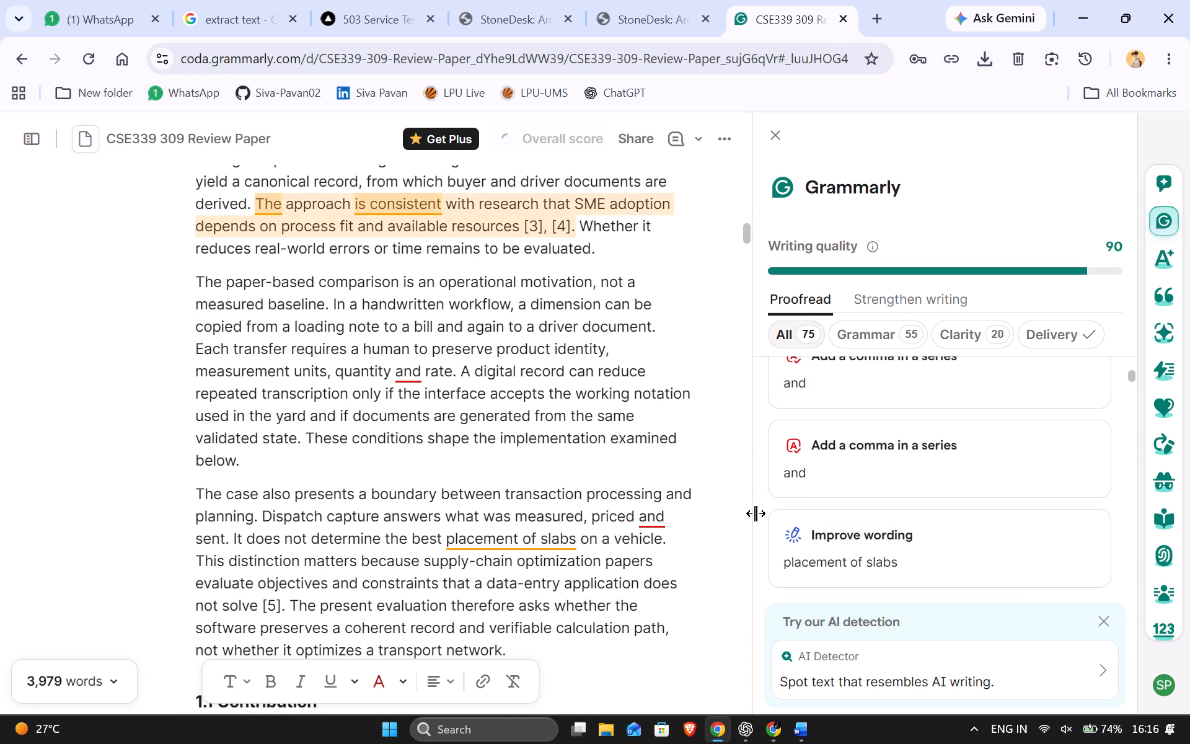
pyautogui.click(848, 396)
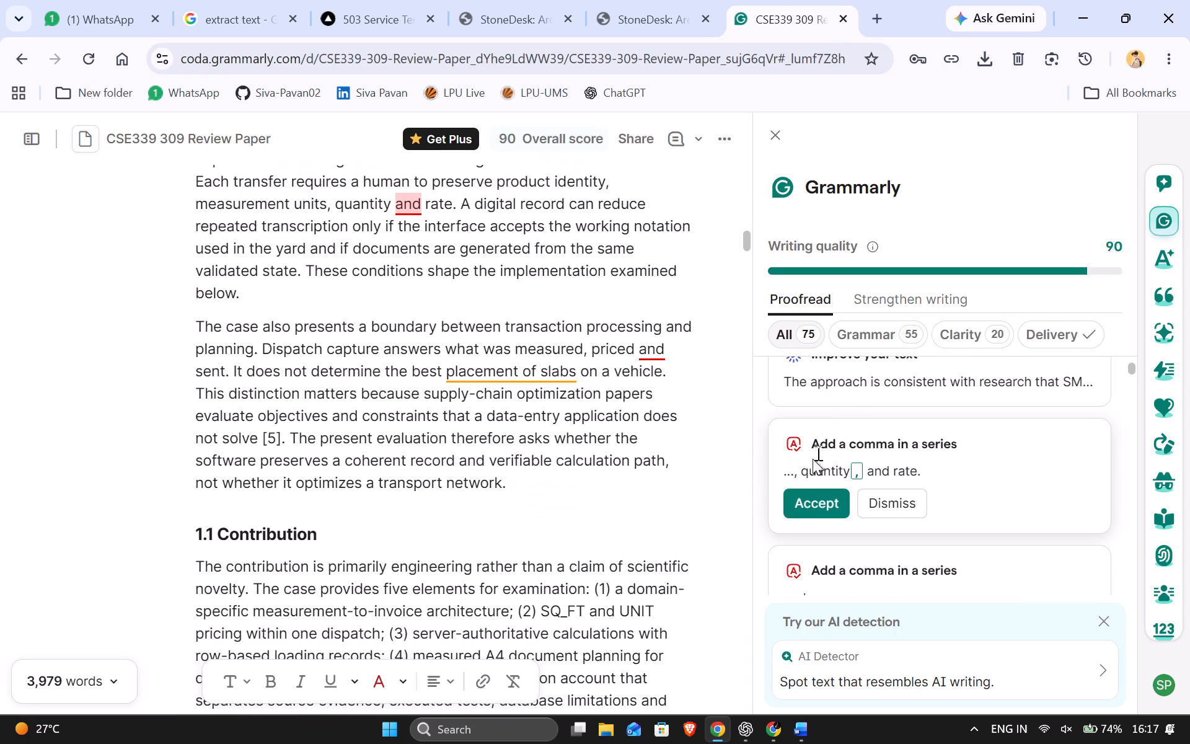
pyautogui.click(808, 510)
pyautogui.click(808, 510)
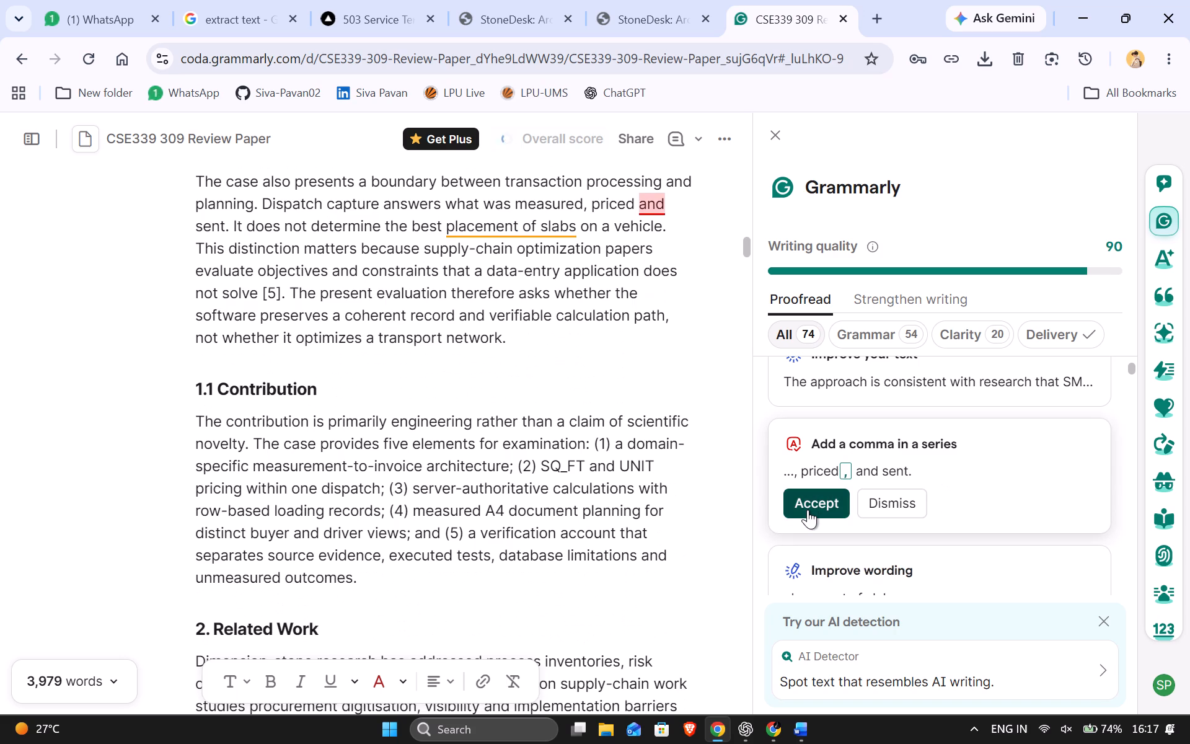
pyautogui.scroll(-1, 808, 510)
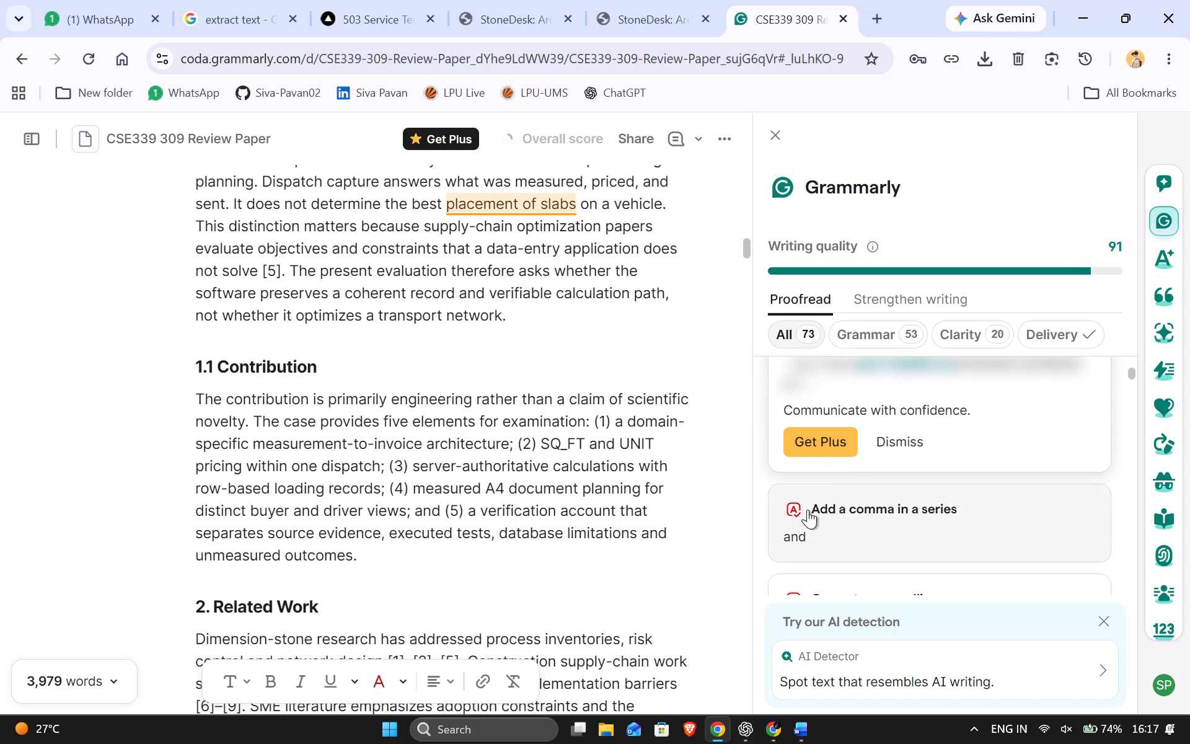
pyautogui.click(896, 434)
# Under Related Work, accept the series commas after "cutting" and "measured pieces" and the spelling correction to "order management".
pyautogui.scroll(-1, 838, 495)
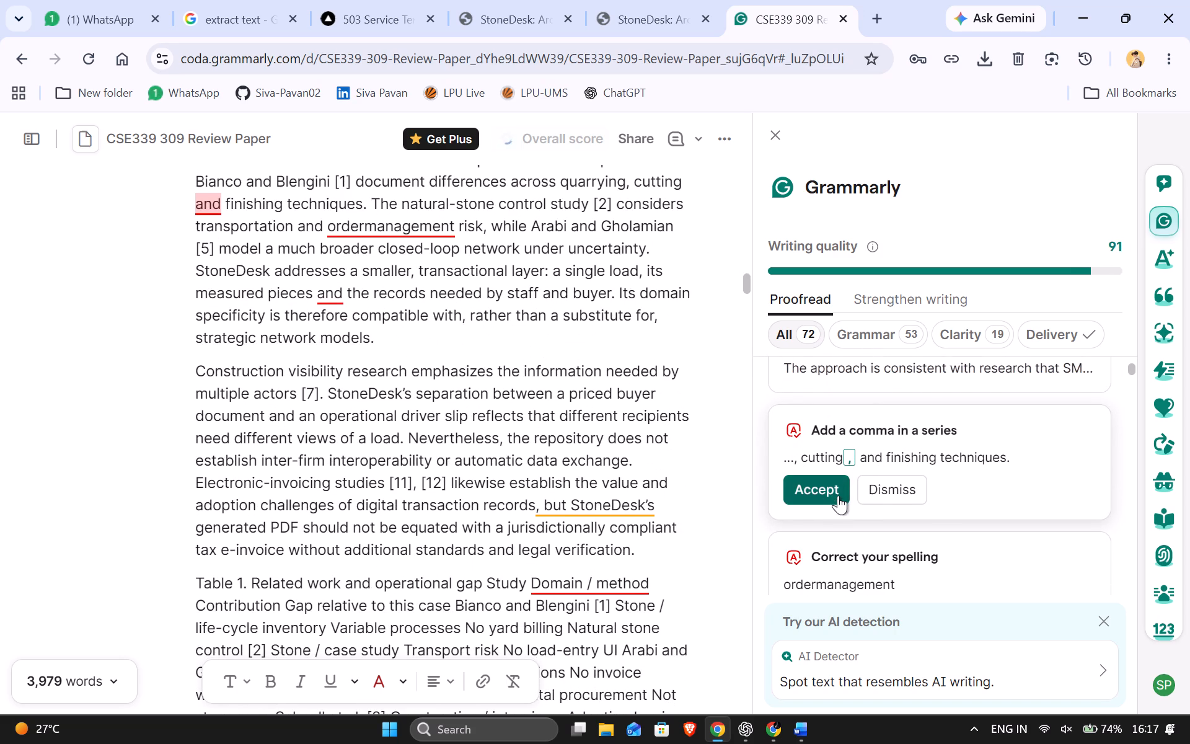
pyautogui.click(811, 487)
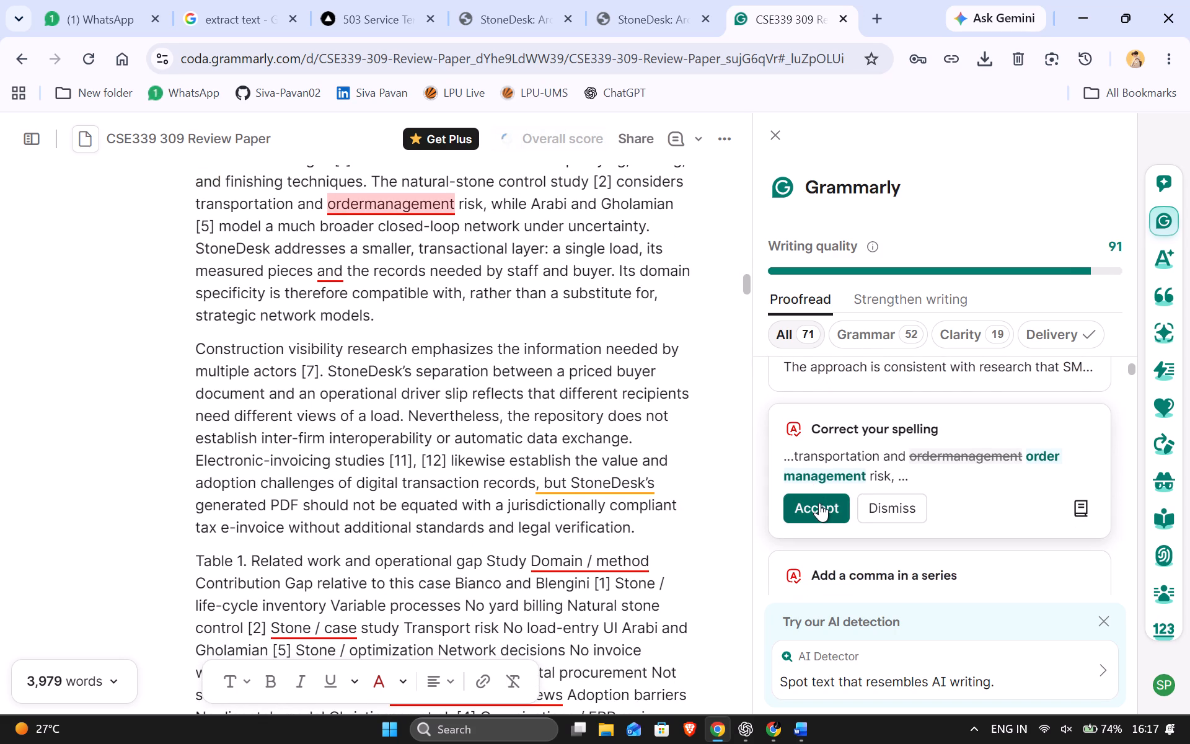
pyautogui.click(819, 503)
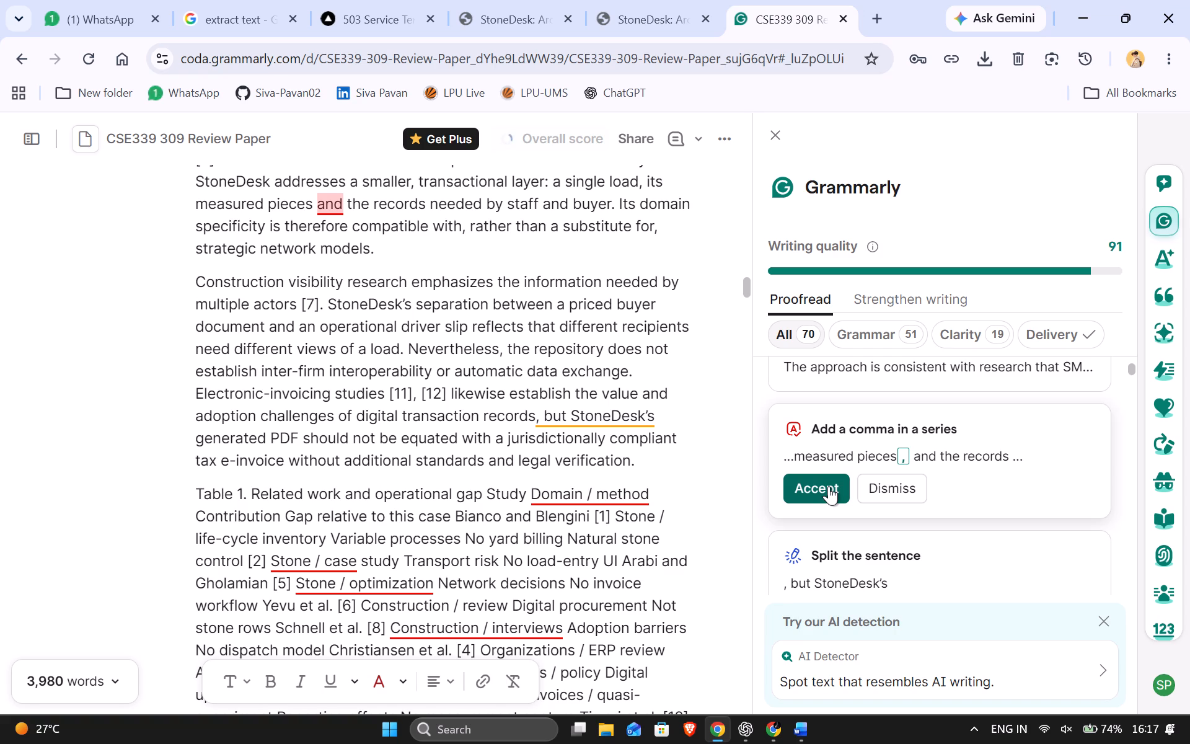
pyautogui.click(829, 486)
# Dismiss the Pro suggestions on the natural-stone control study sentence and on splitting the sentence at ", but StoneDesk's".
pyautogui.scroll(-1, 841, 526)
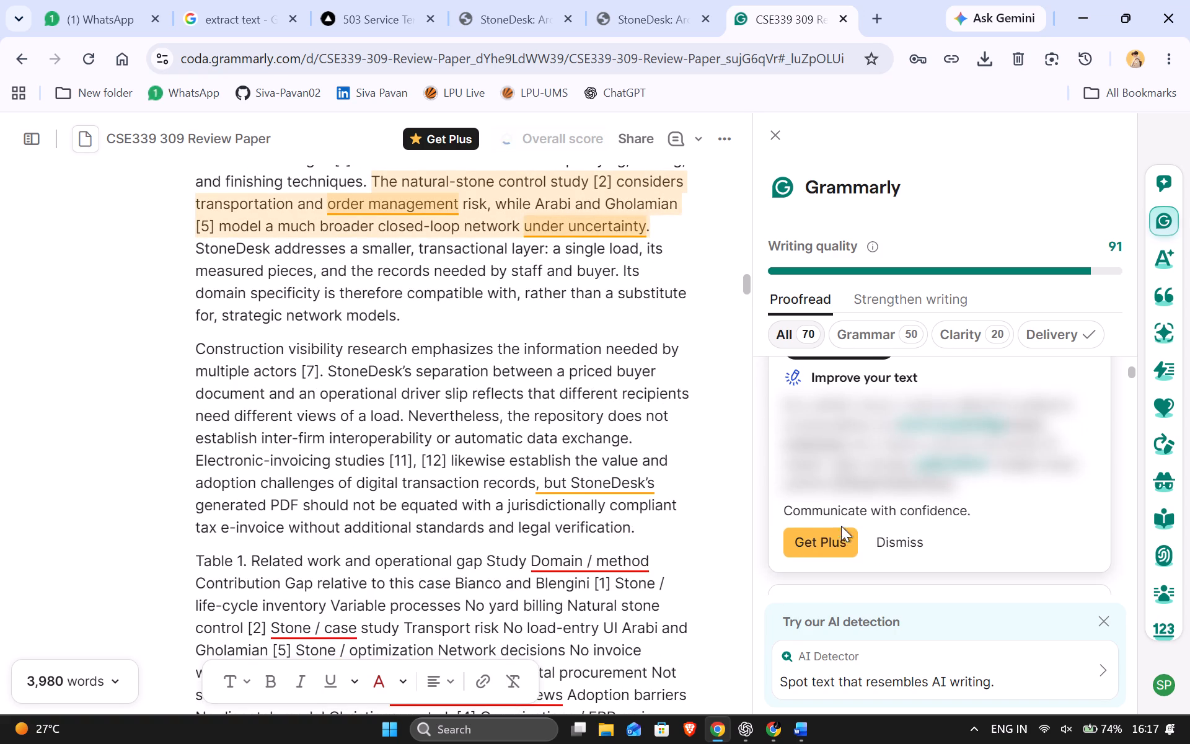
pyautogui.click(881, 529)
pyautogui.scroll(-1, 881, 529)
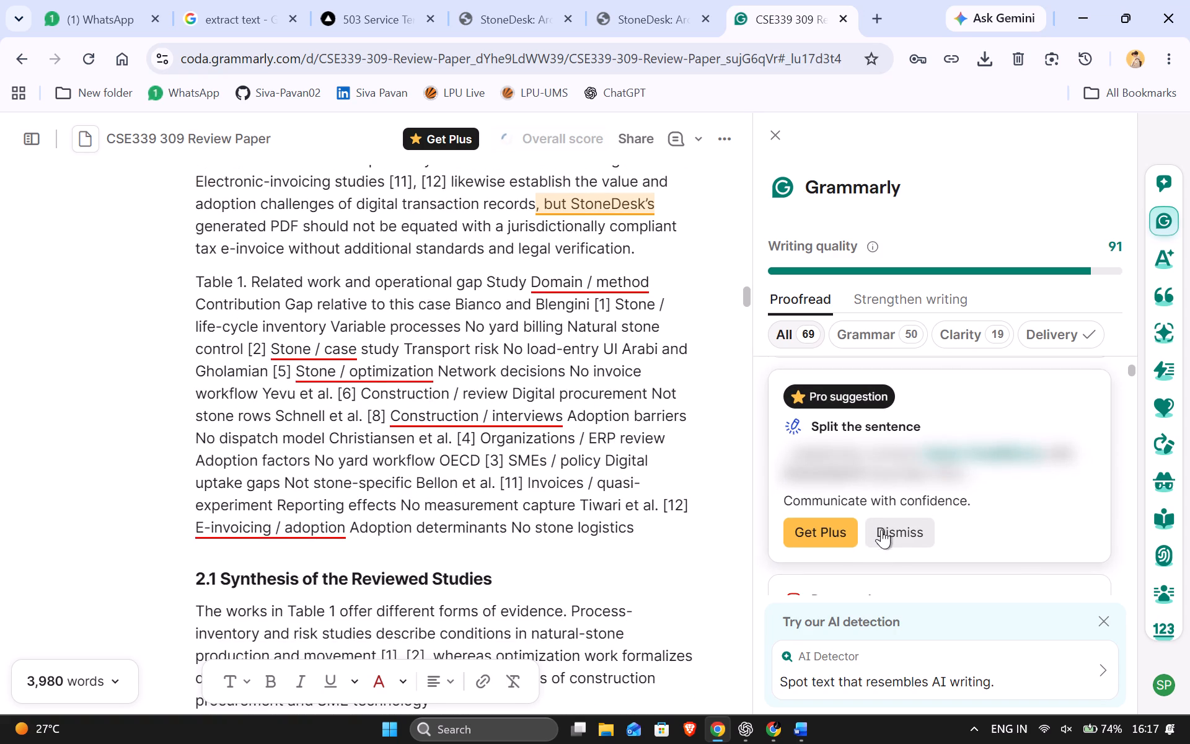
pyautogui.scroll(-1, 881, 529)
pyautogui.click(891, 510)
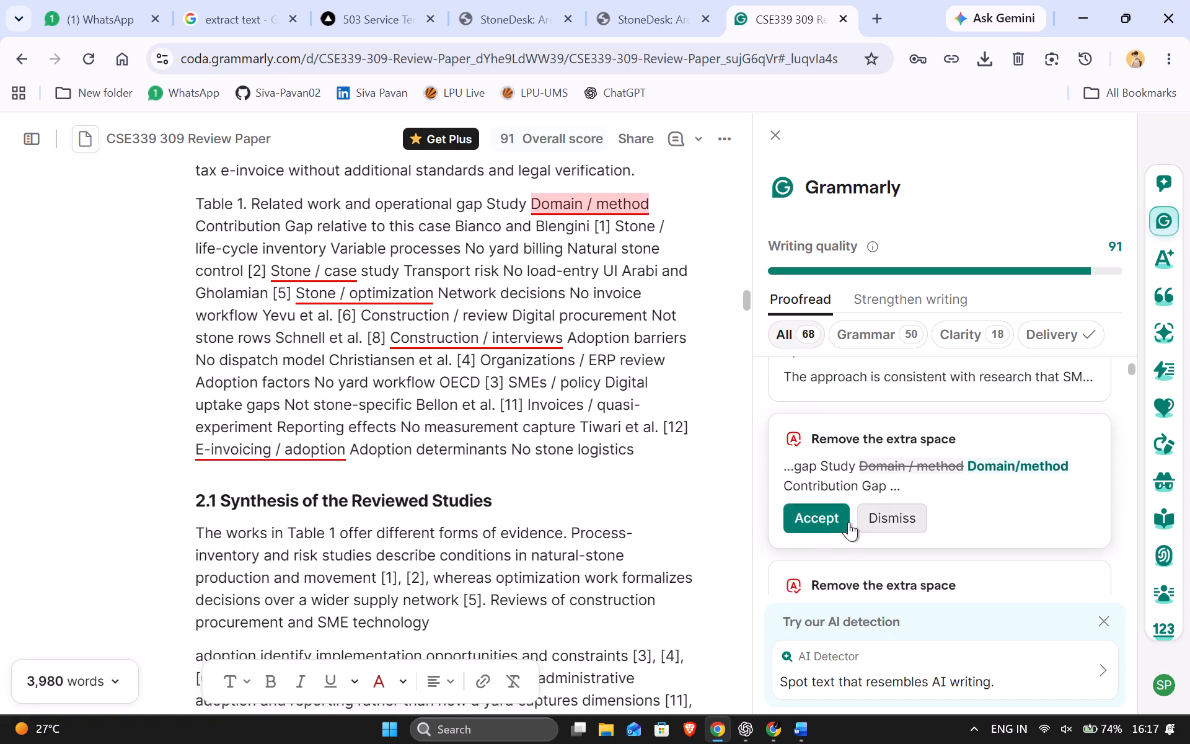
# In the Table 1 text, accept removing extra spaces in "Domain/method", "Stone/case", "Stone/optimization", "Construction/interviews" and "E-invoicing/adoption".
pyautogui.click(807, 502)
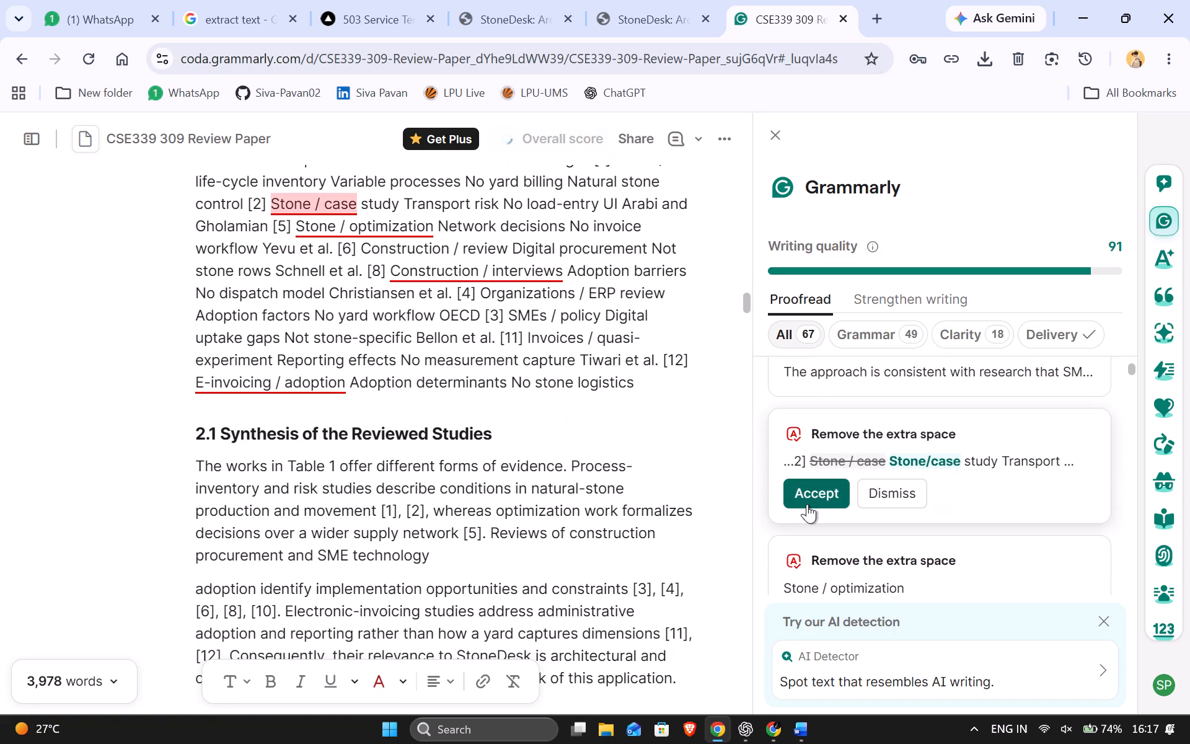
pyautogui.click(807, 504)
pyautogui.click(807, 504)
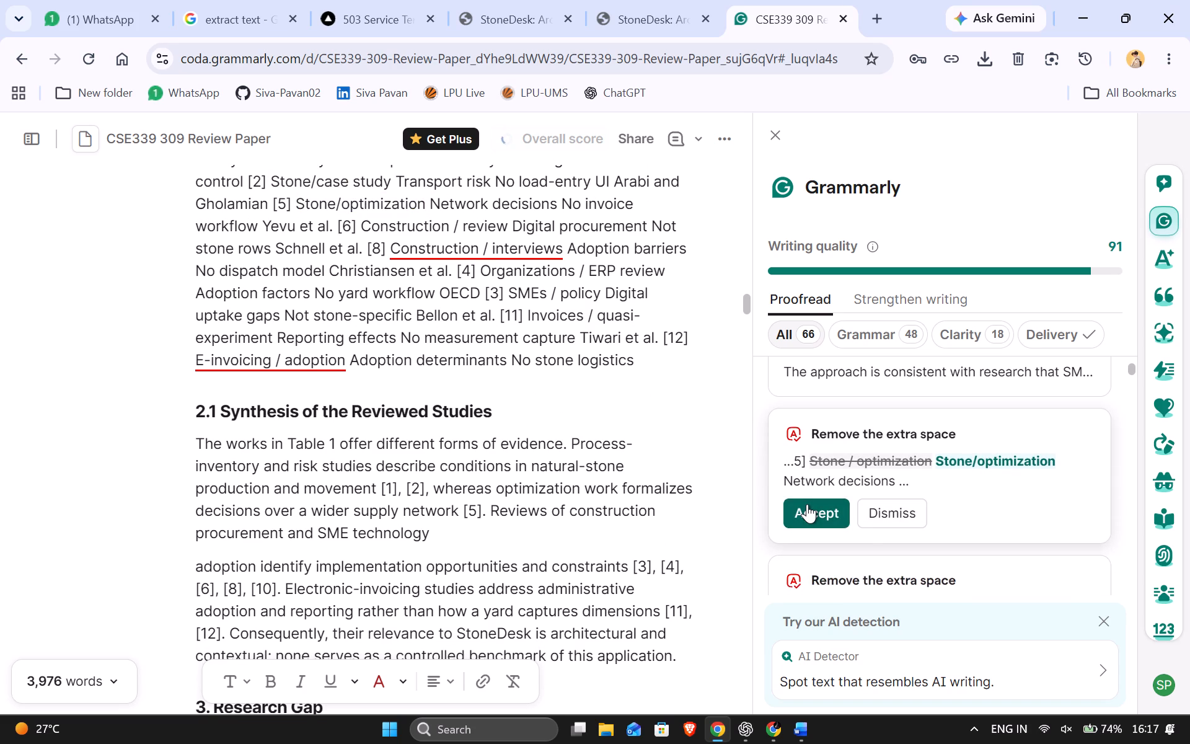
pyautogui.click(807, 504)
pyautogui.click(807, 504)
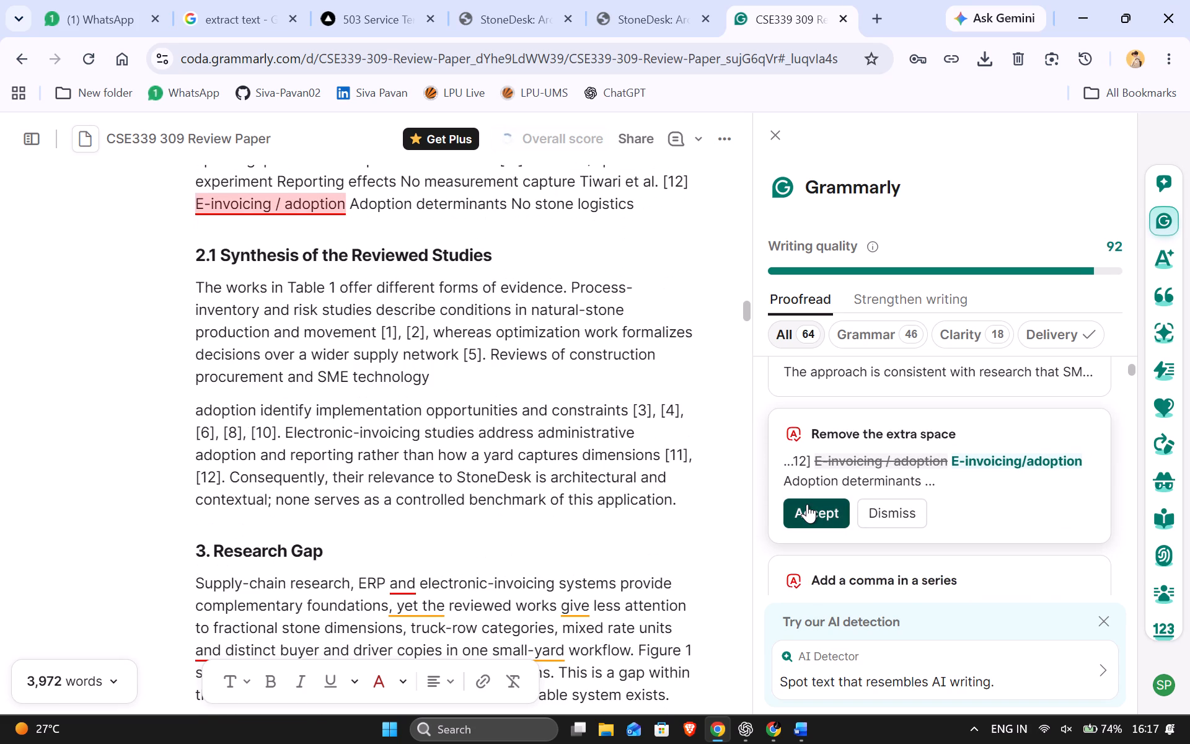
# Under Research Gap, accept the suggested series commas after "ERP" and "mixed rate units".
pyautogui.click(807, 504)
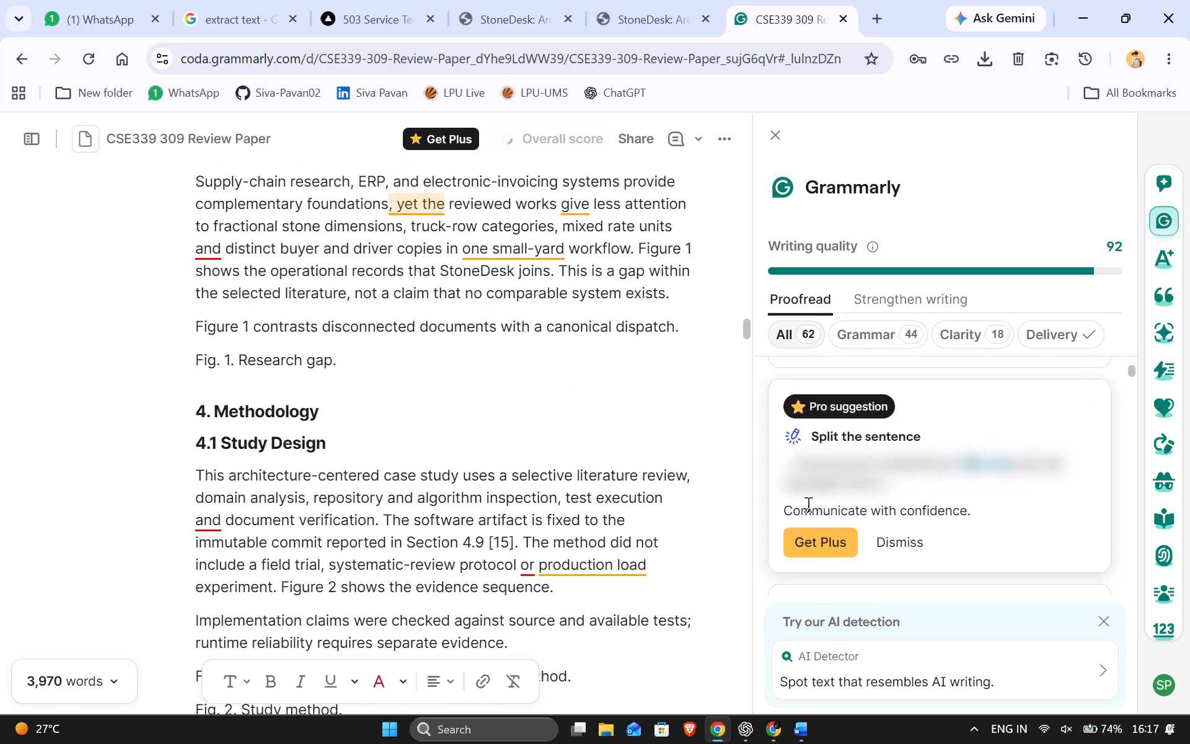
pyautogui.scroll(-1, 807, 504)
pyautogui.click(810, 528)
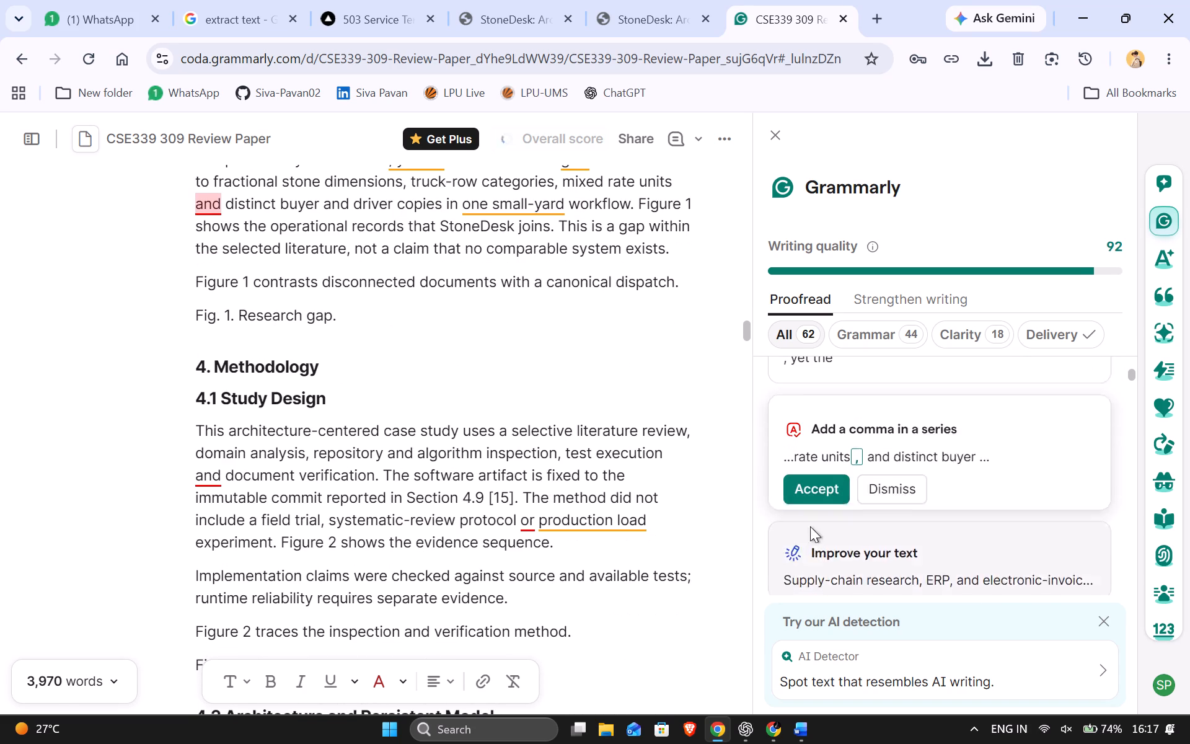
pyautogui.click(816, 490)
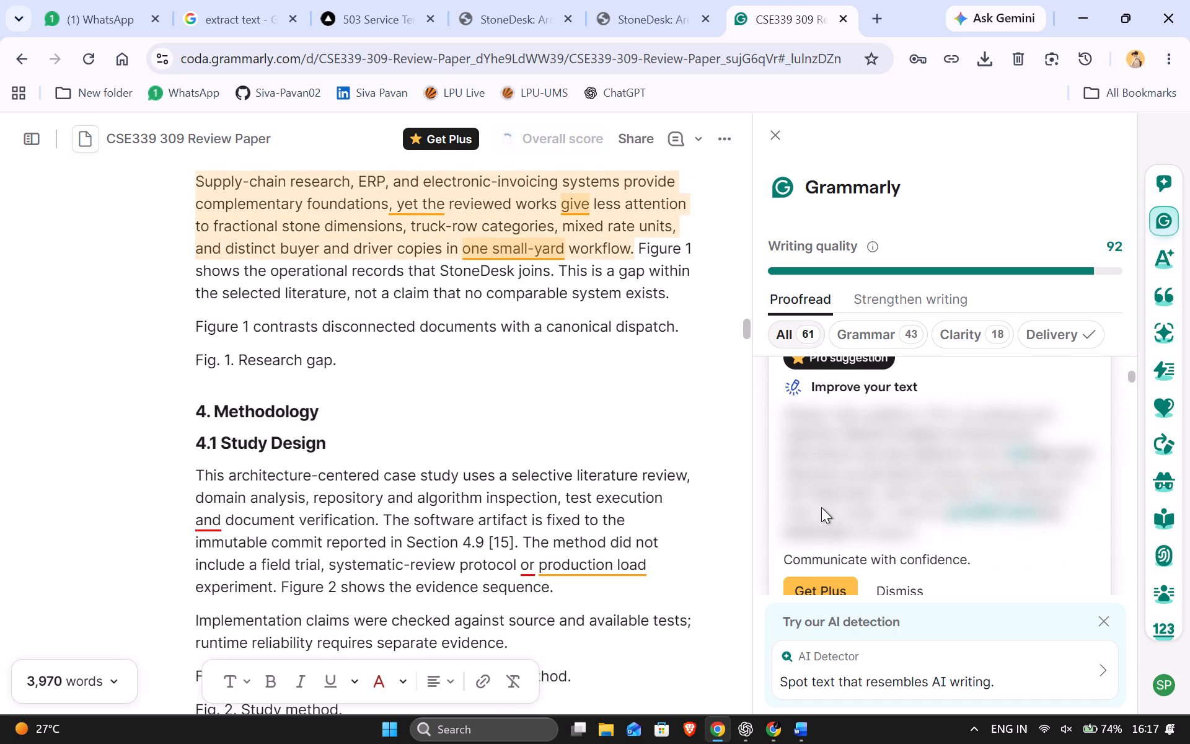
# Dismiss the Pro suggestions on the sentences about supply-chain research, "database-backed integration" and "The approach is consistent", and on splitting at ", yet the".
pyautogui.scroll(-1, 821, 507)
pyautogui.click(886, 488)
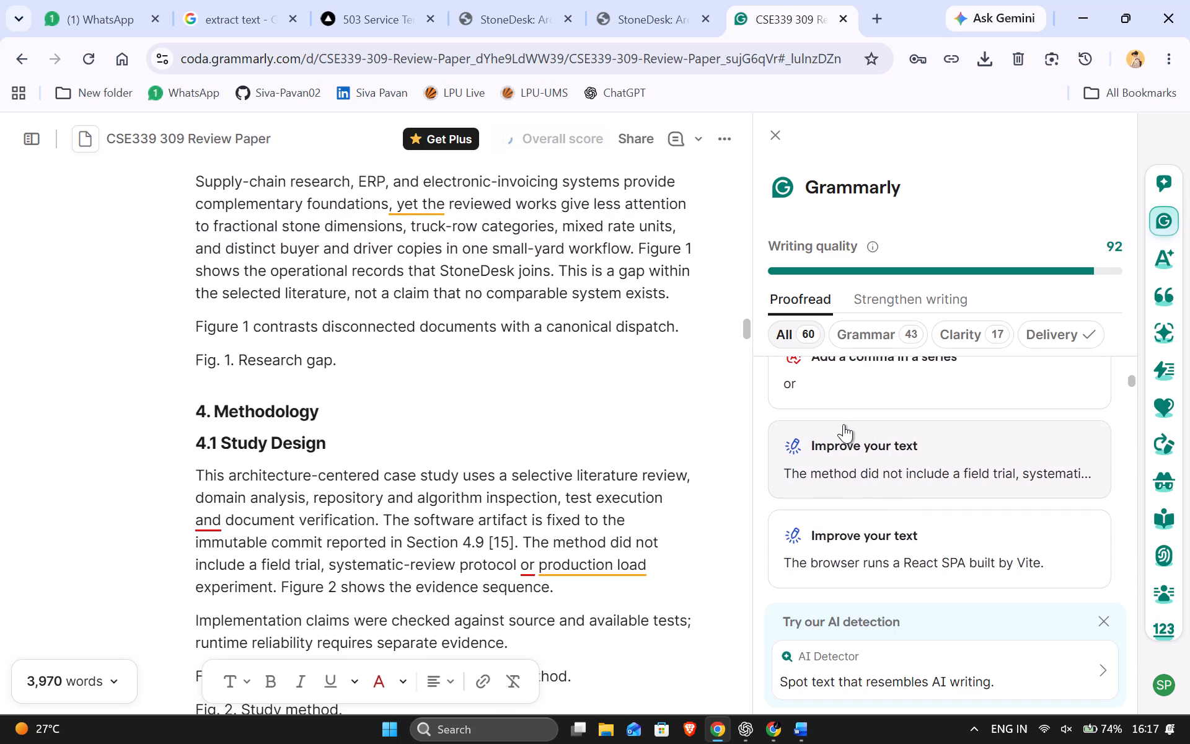
pyautogui.scroll(2, 844, 424)
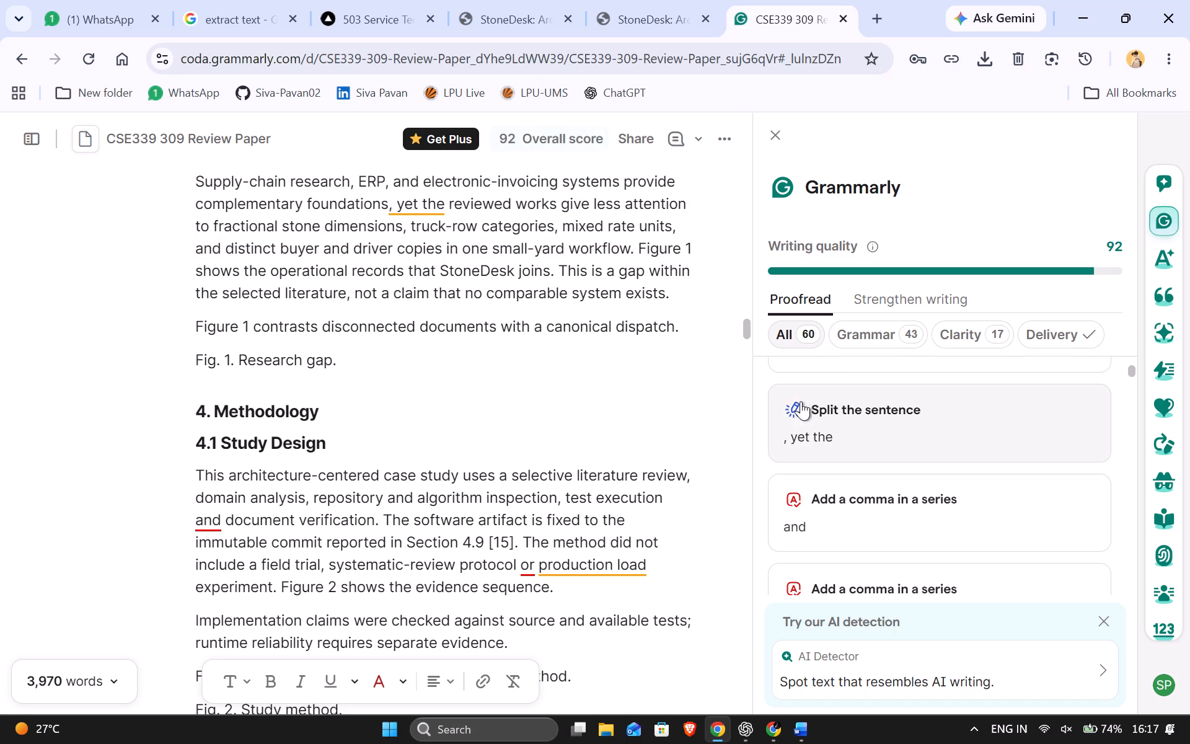
pyautogui.scroll(4, 813, 448)
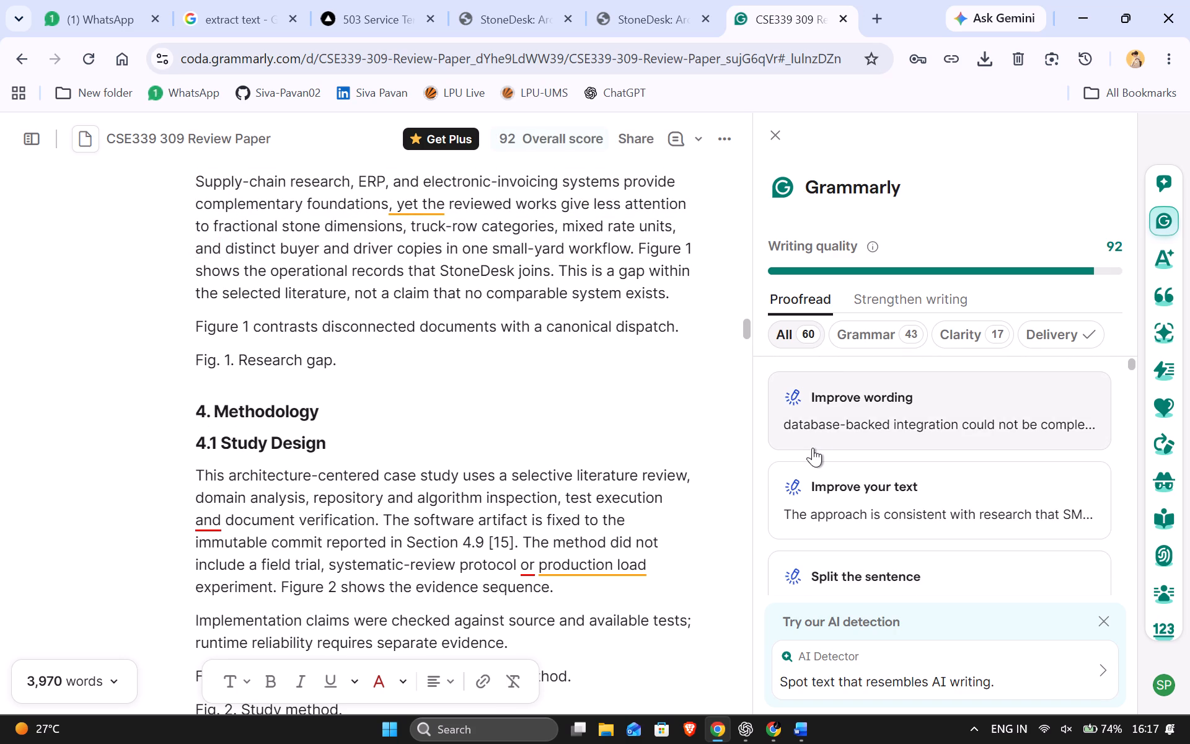
pyautogui.click(823, 432)
pyautogui.scroll(-1, 923, 580)
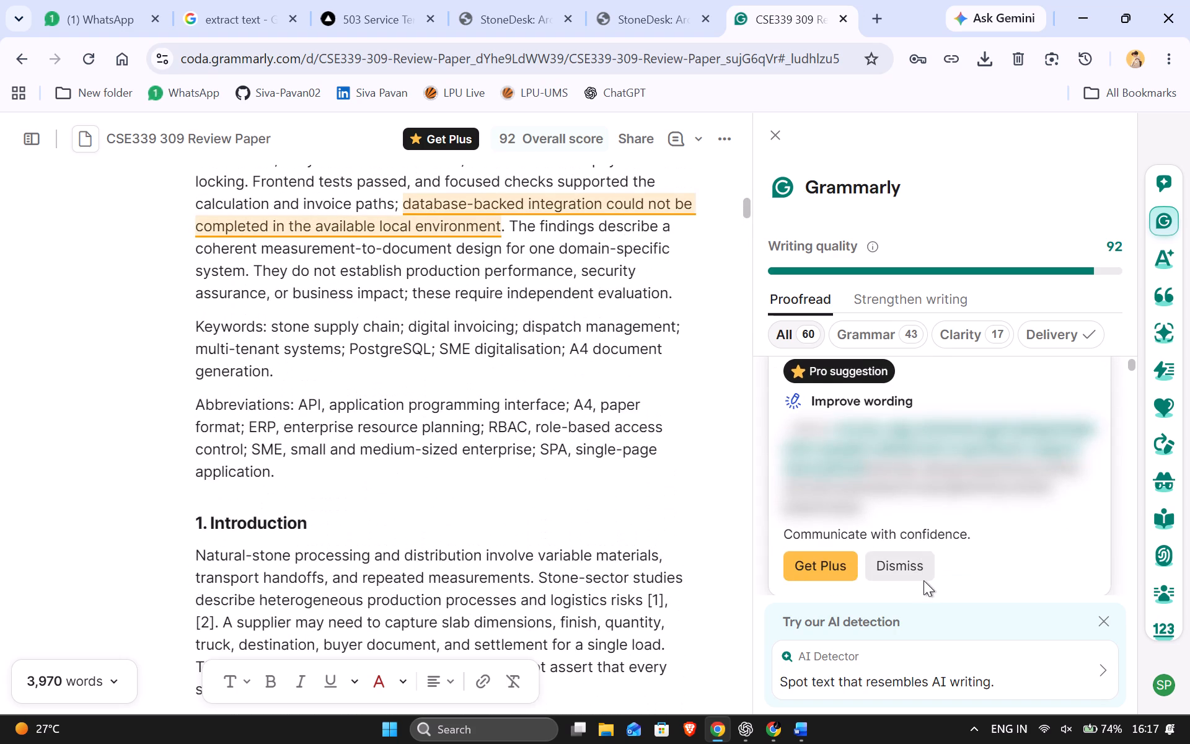
pyautogui.click(900, 562)
pyautogui.scroll(-1, 900, 562)
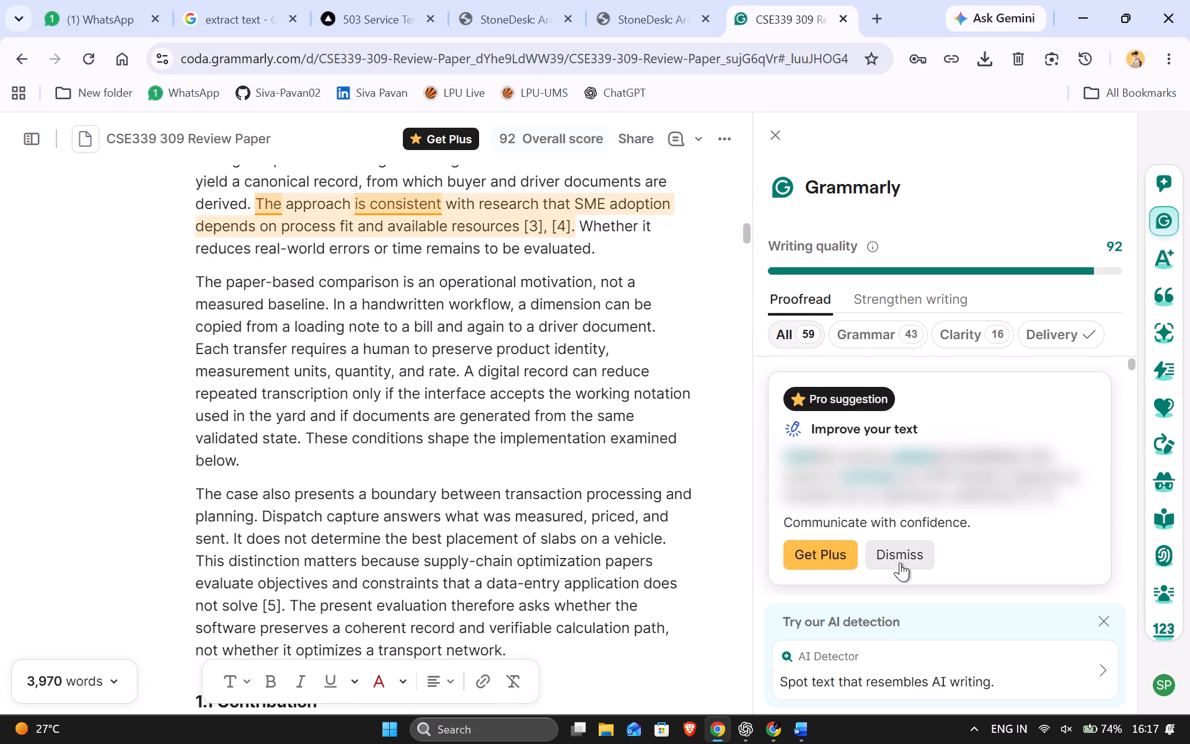
pyautogui.click(895, 542)
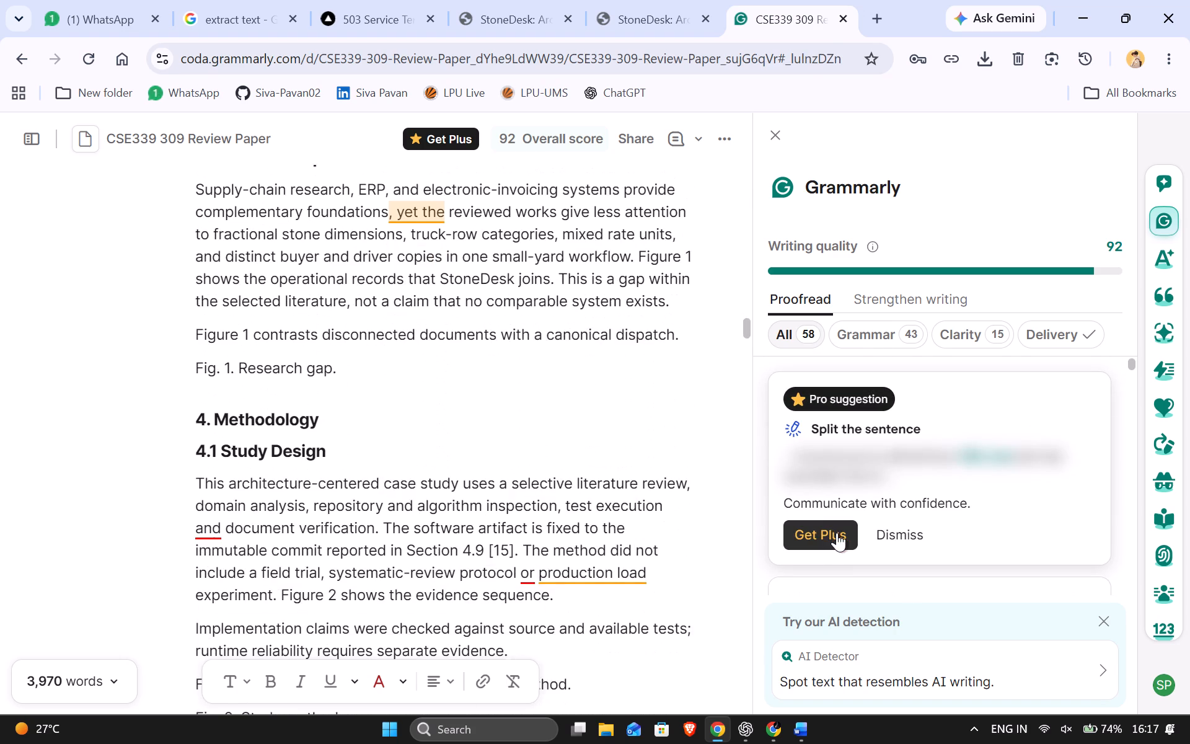
pyautogui.click(886, 526)
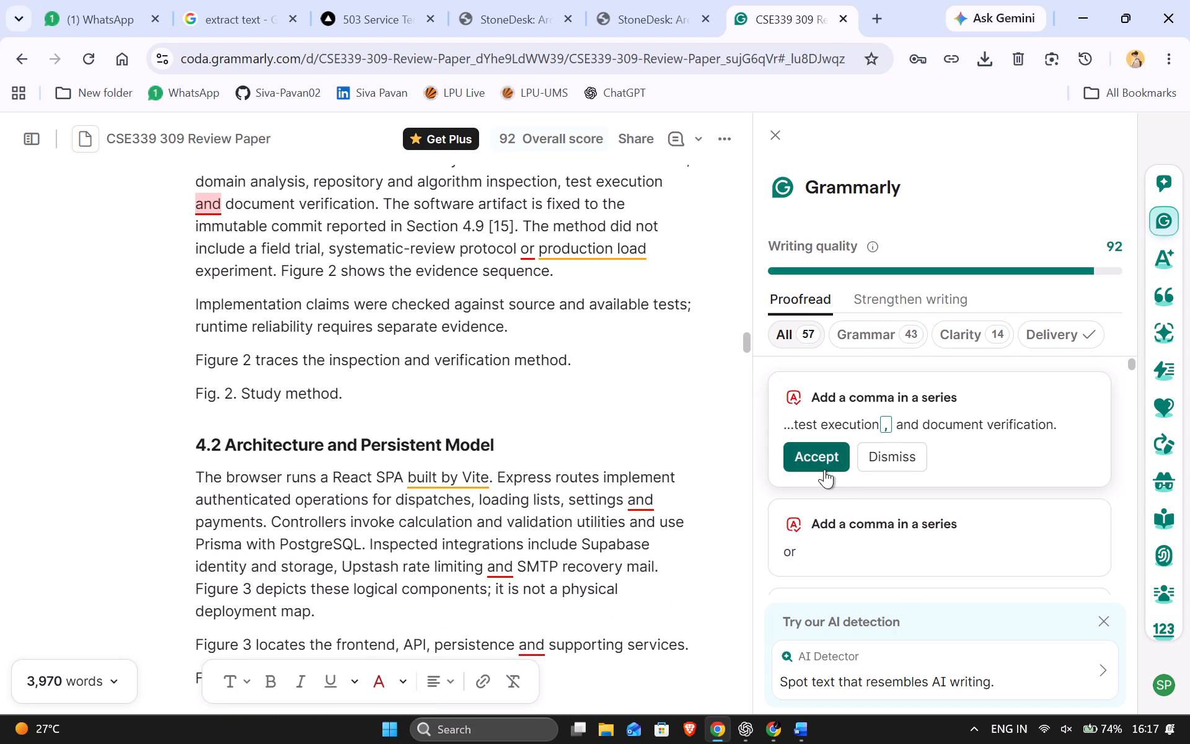
# Under Study Design, accept the series commas after "test execution" and "systematic-review protocol" and dismiss the Pro suggestion on the "production load experiment" sentence.
pyautogui.click(824, 469)
pyautogui.click(824, 469)
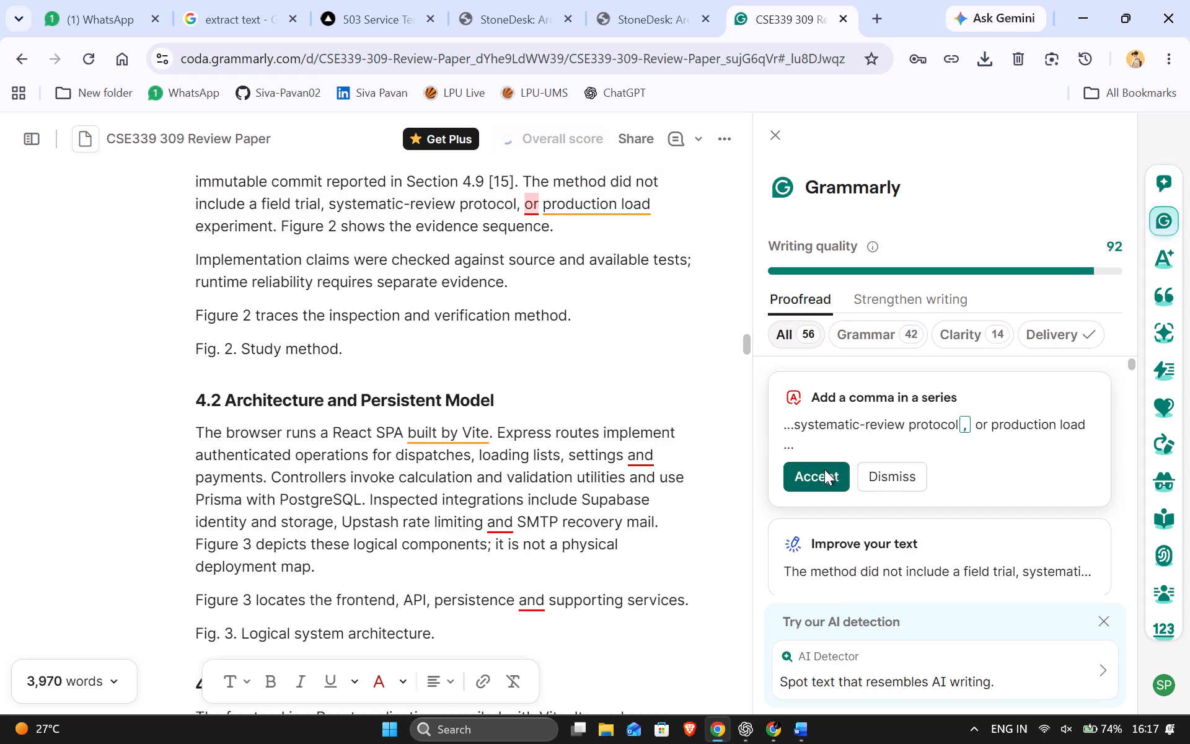
pyautogui.click(914, 559)
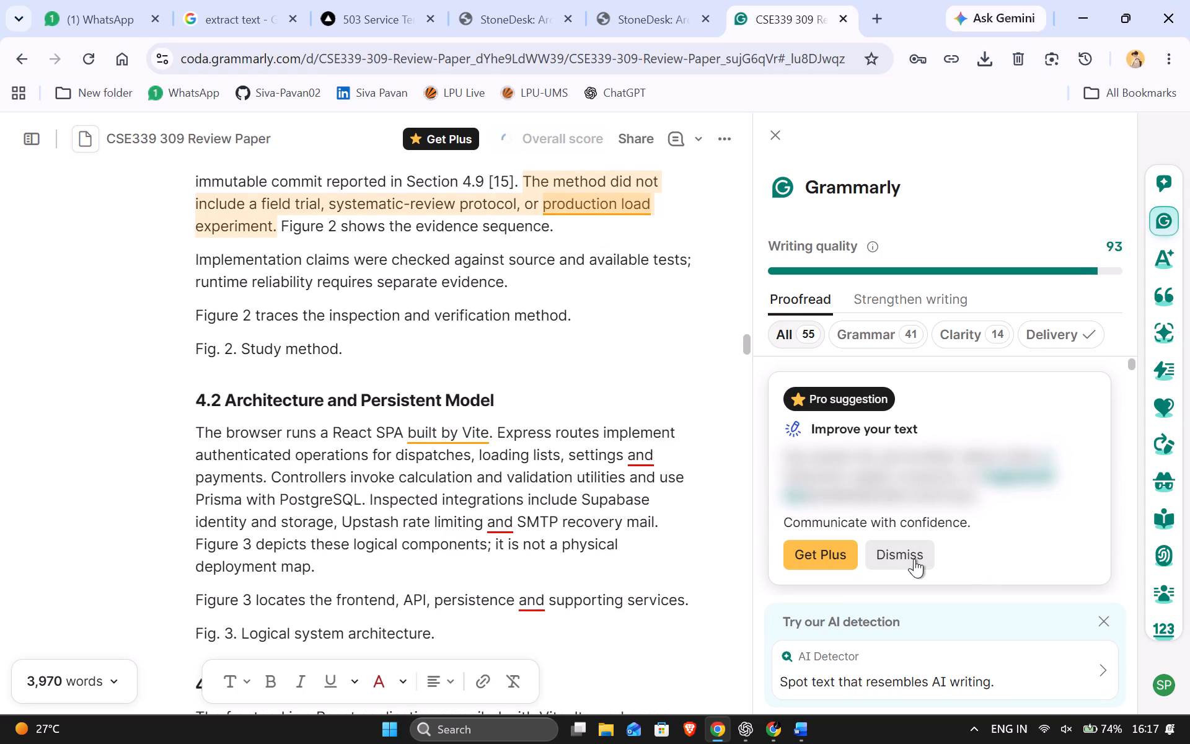
# In sections 4.2 and 4.2.1, dismiss the "built by Vite" rewrite and accept commas after "settings", "rate limiting", "persistence" and "invoices".
pyautogui.click(888, 537)
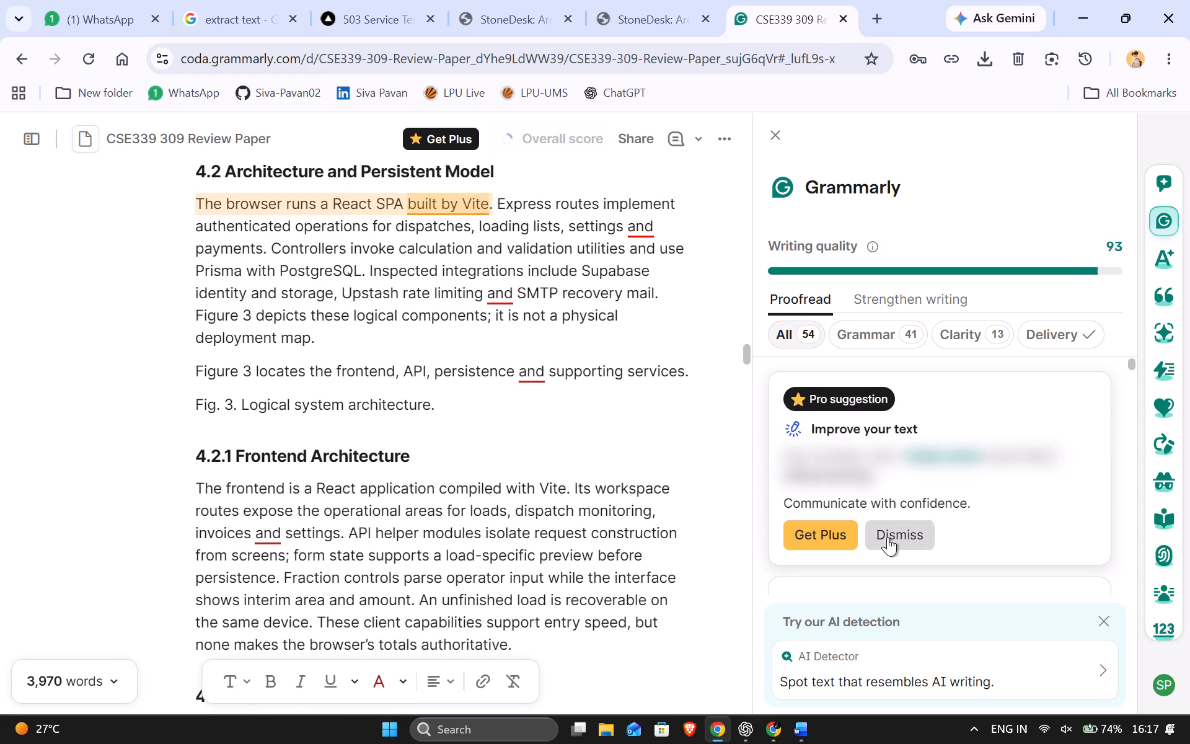
pyautogui.scroll(-1, 888, 537)
pyautogui.click(800, 384)
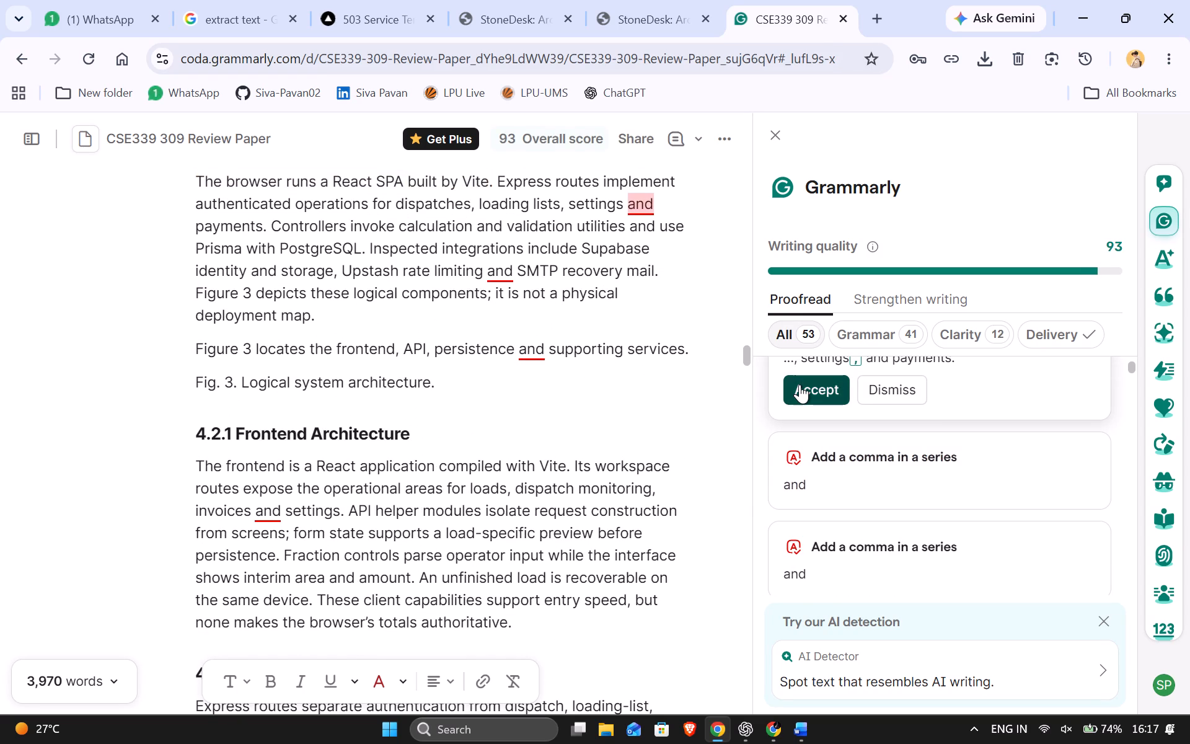
pyautogui.click(831, 451)
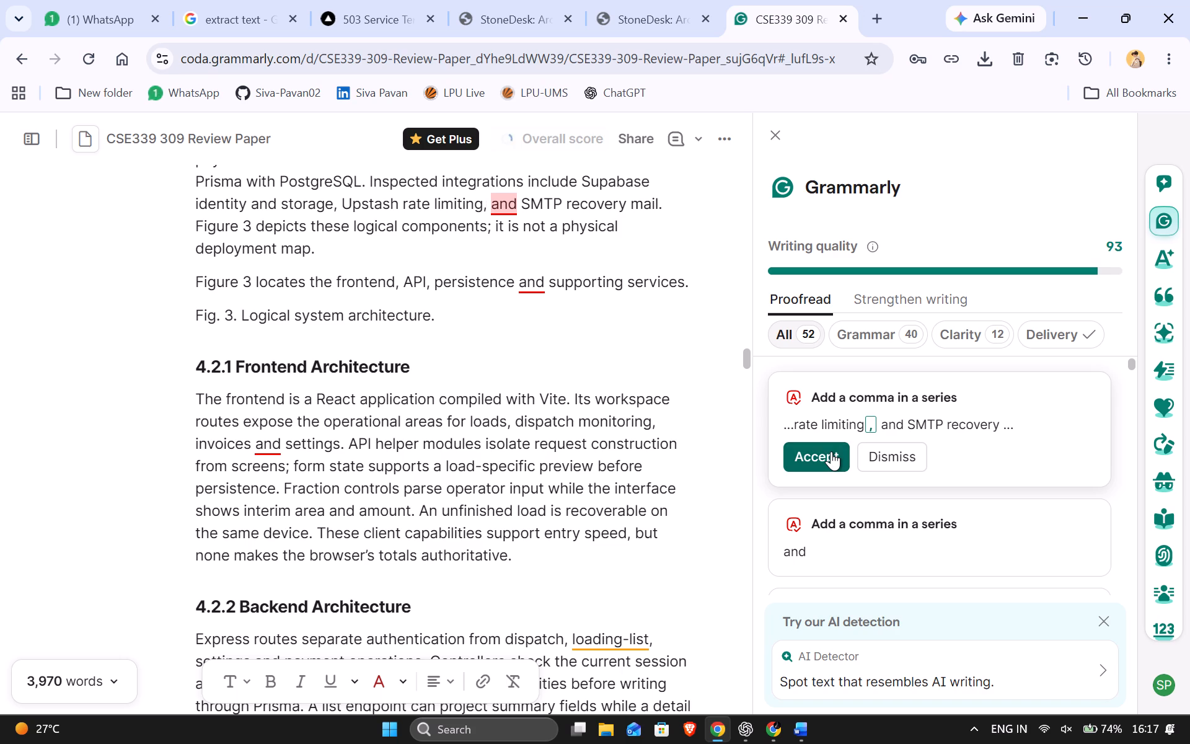
pyautogui.click(825, 469)
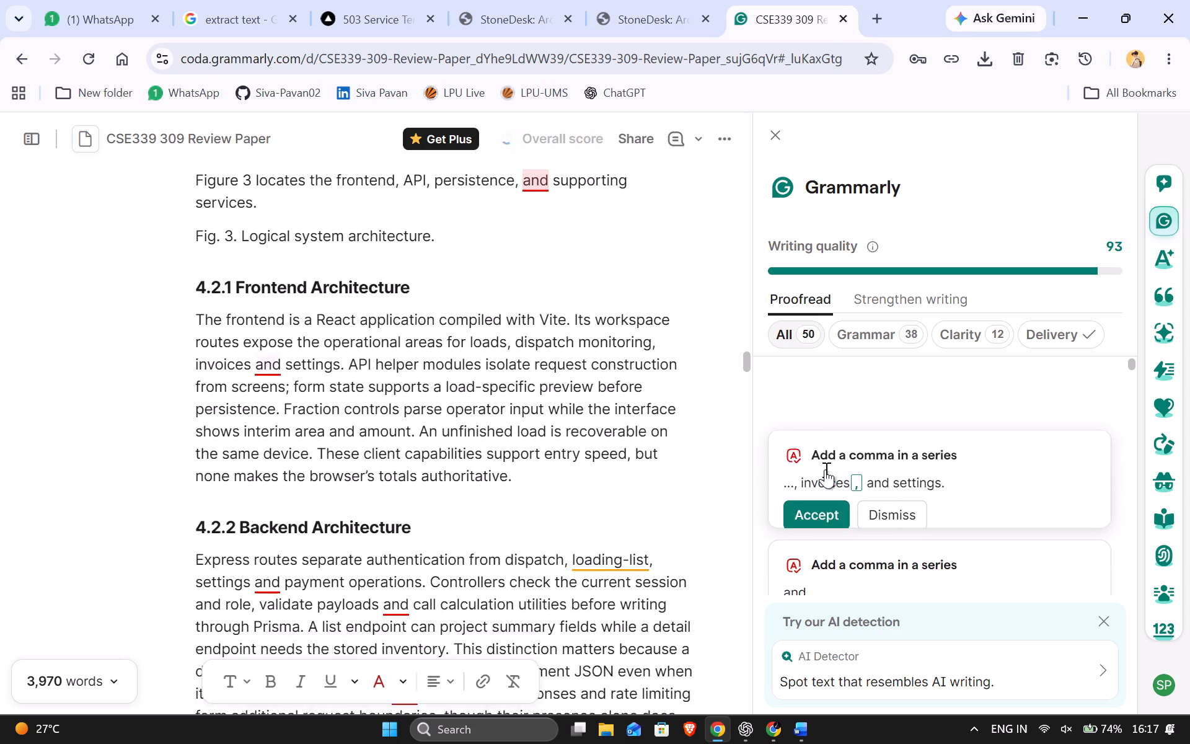
pyautogui.click(823, 458)
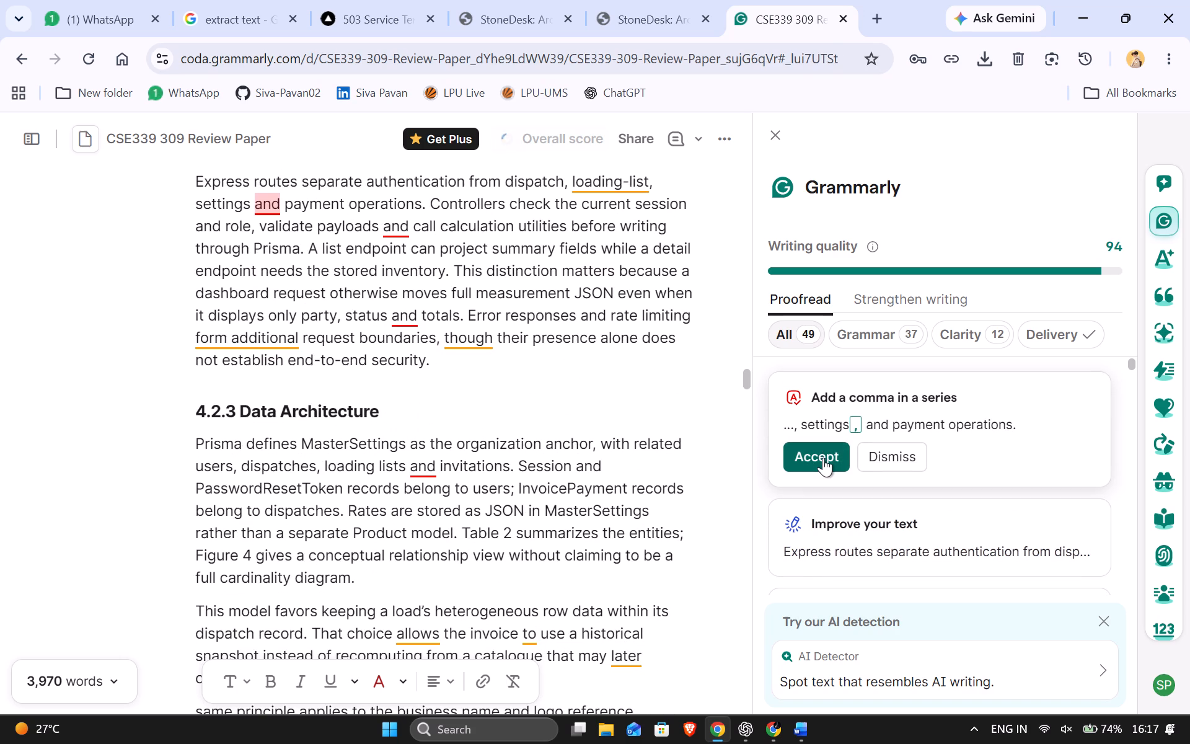
# Under Backend Architecture, accept commas after "settings", "validate payloads" and "status", and dismiss the Pro rewrites of the "loading-list" and "Error responses" sentences.
pyautogui.click(823, 458)
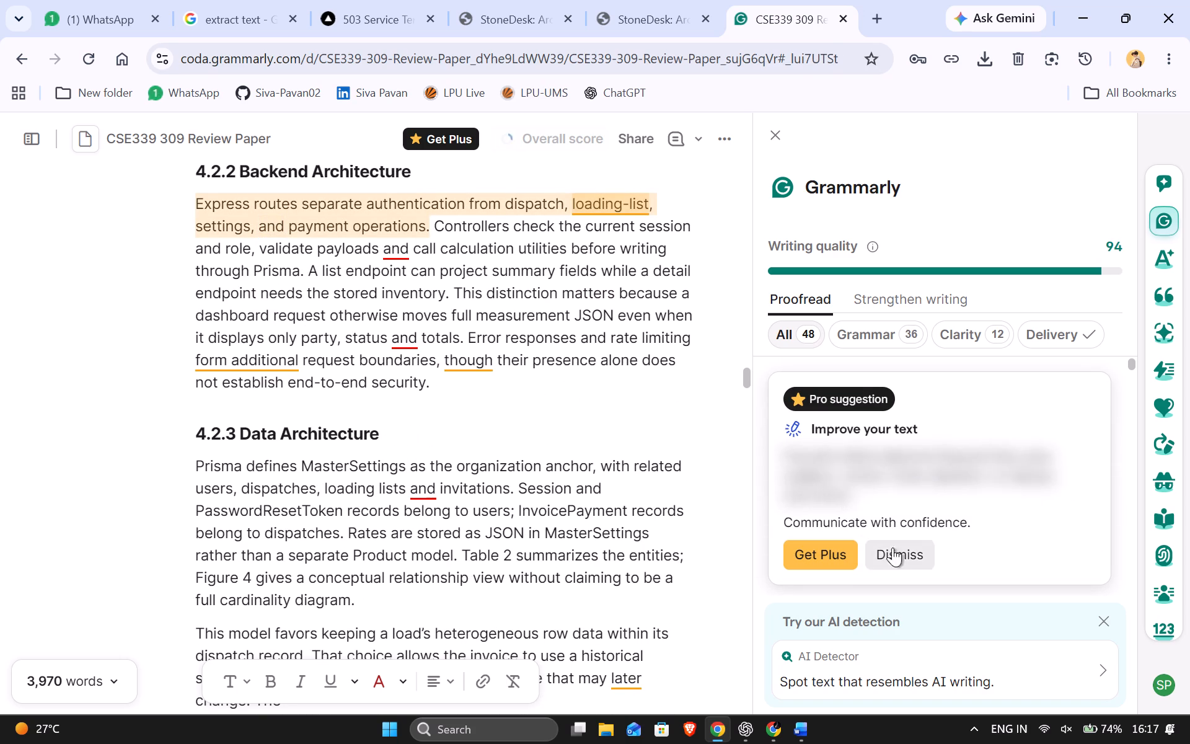
pyautogui.click(892, 547)
pyautogui.click(819, 433)
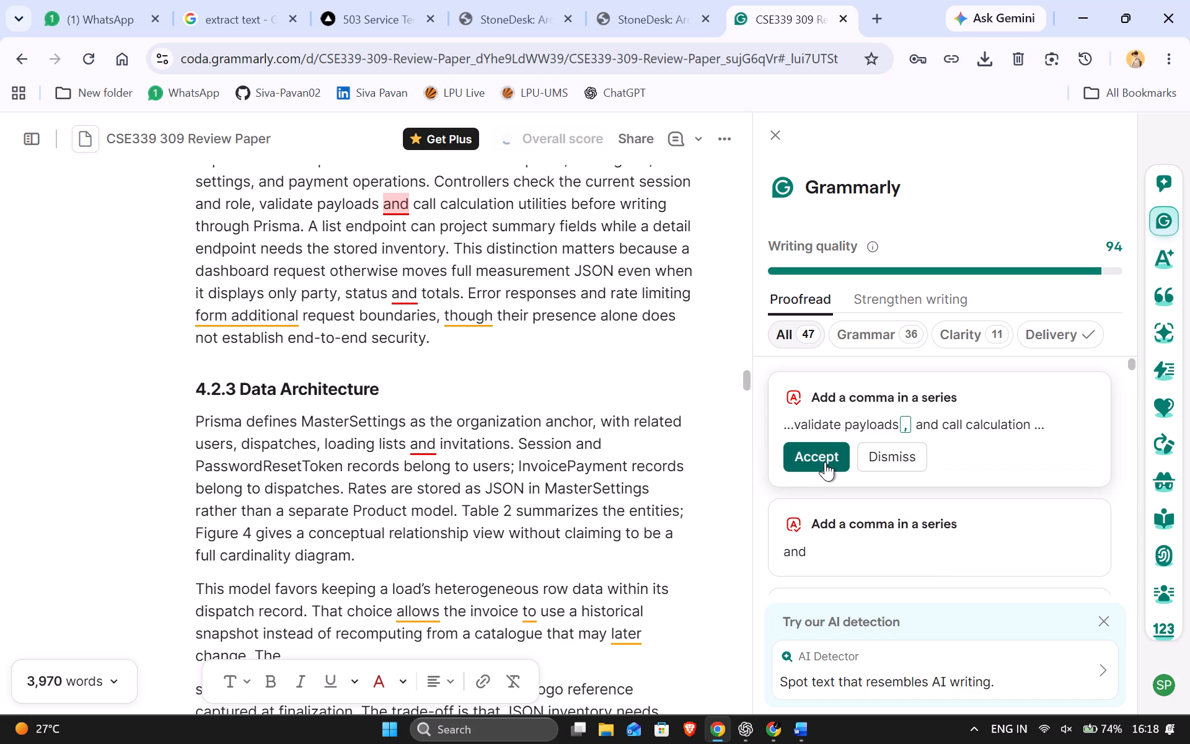
pyautogui.click(825, 462)
pyautogui.click(825, 462)
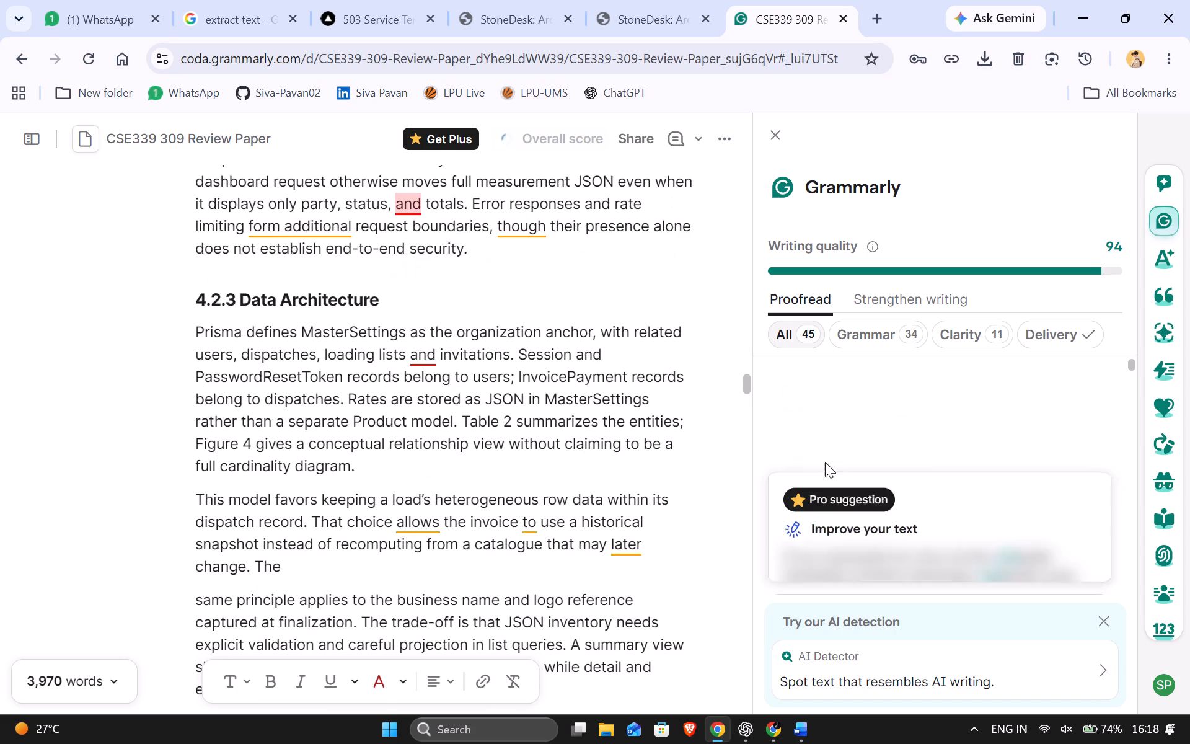
pyautogui.click(915, 573)
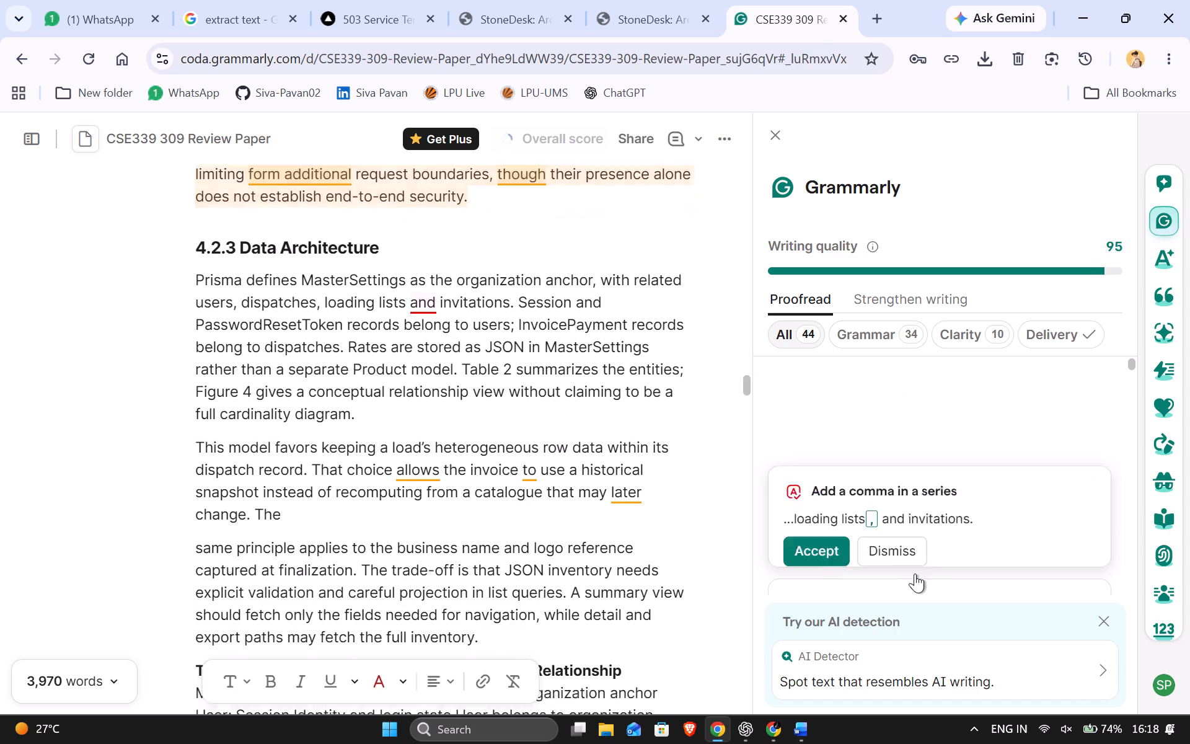
# Under Data Architecture, accept the comma after "loading lists", colon after "persistent entities" and period after "identifiers", and dismiss the "That choice allows" rewrite.
pyautogui.click(822, 458)
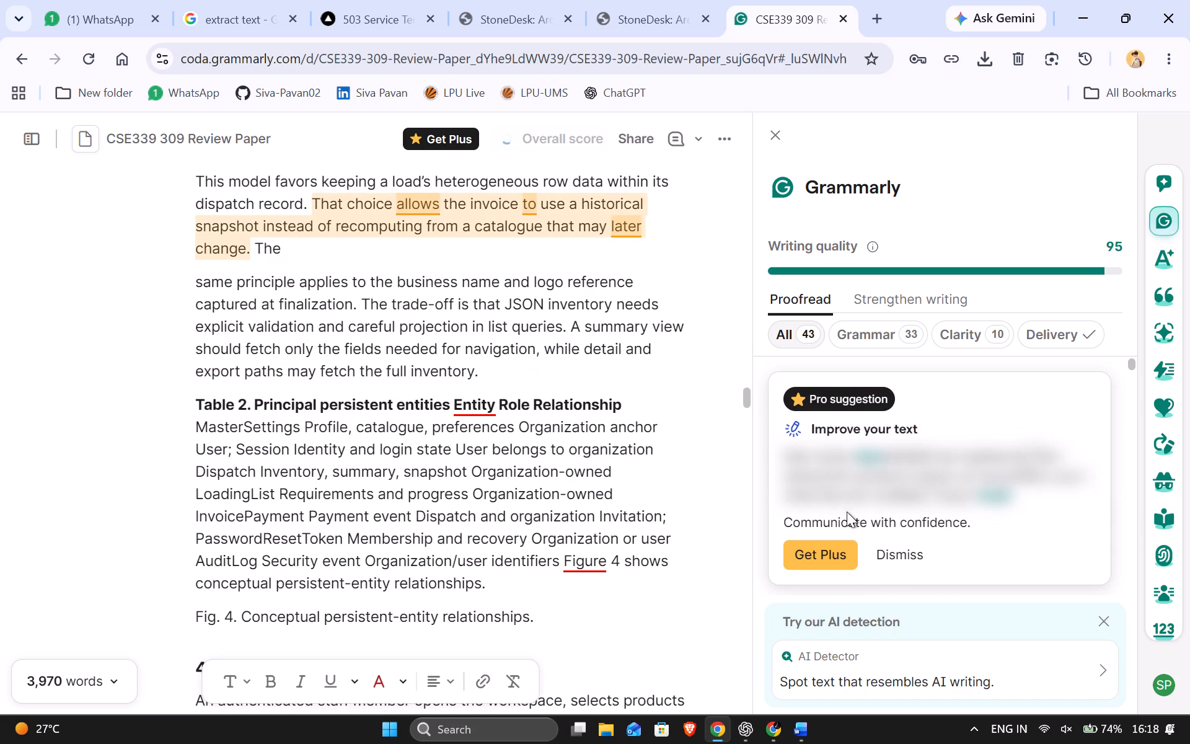
pyautogui.click(888, 548)
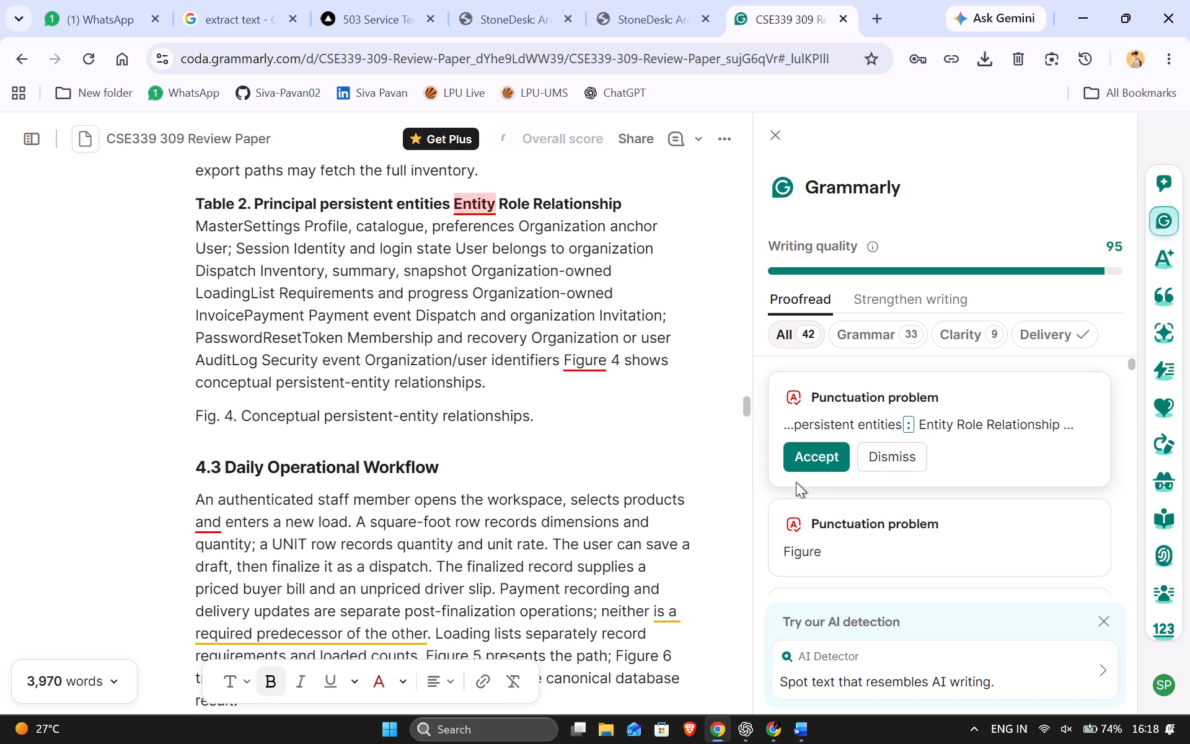
pyautogui.click(806, 465)
pyautogui.click(806, 465)
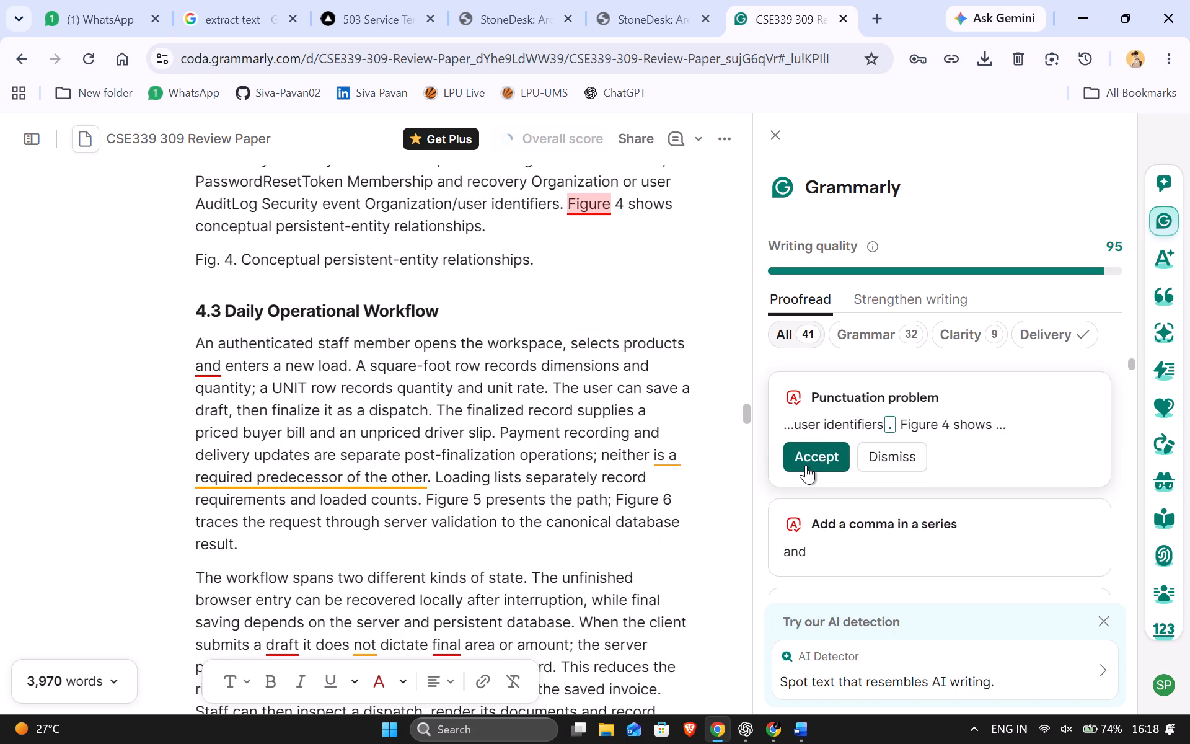
# Under Daily Operational Workflow, accept the commas after "products", "draft" and "documents" and the article before "final area", dismissing the three Pro suggestions.
pyautogui.click(806, 465)
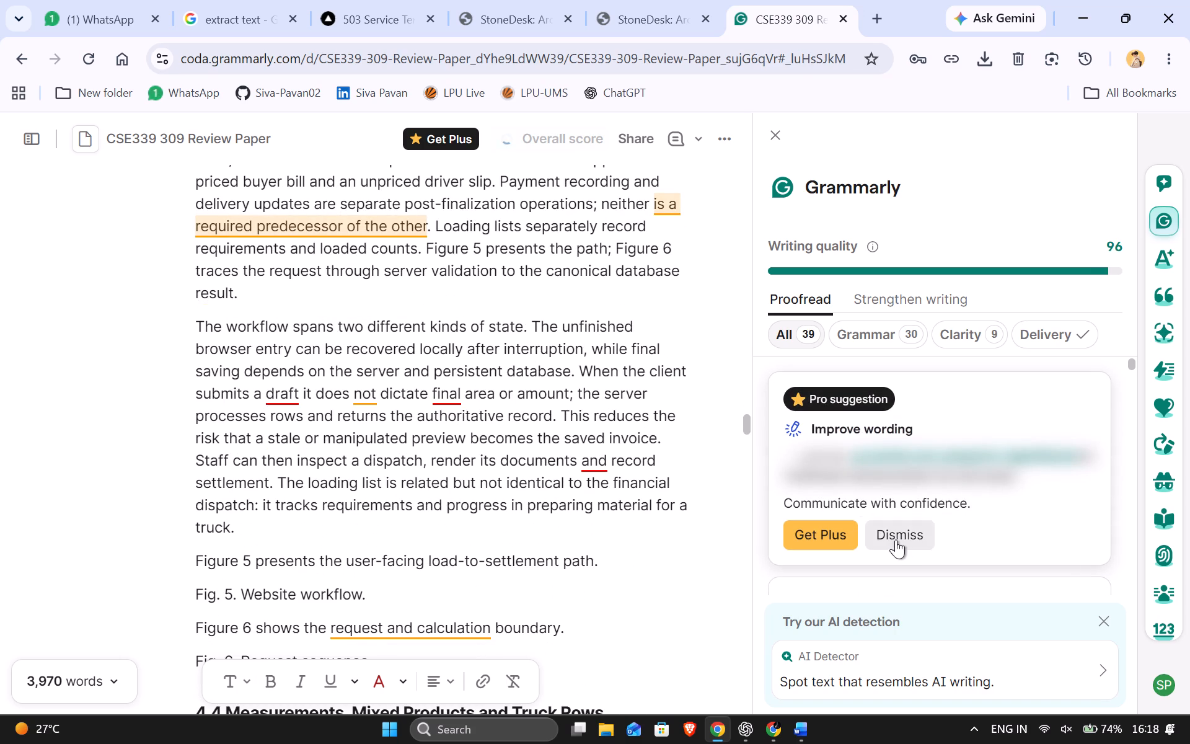
pyautogui.click(901, 541)
pyautogui.click(834, 453)
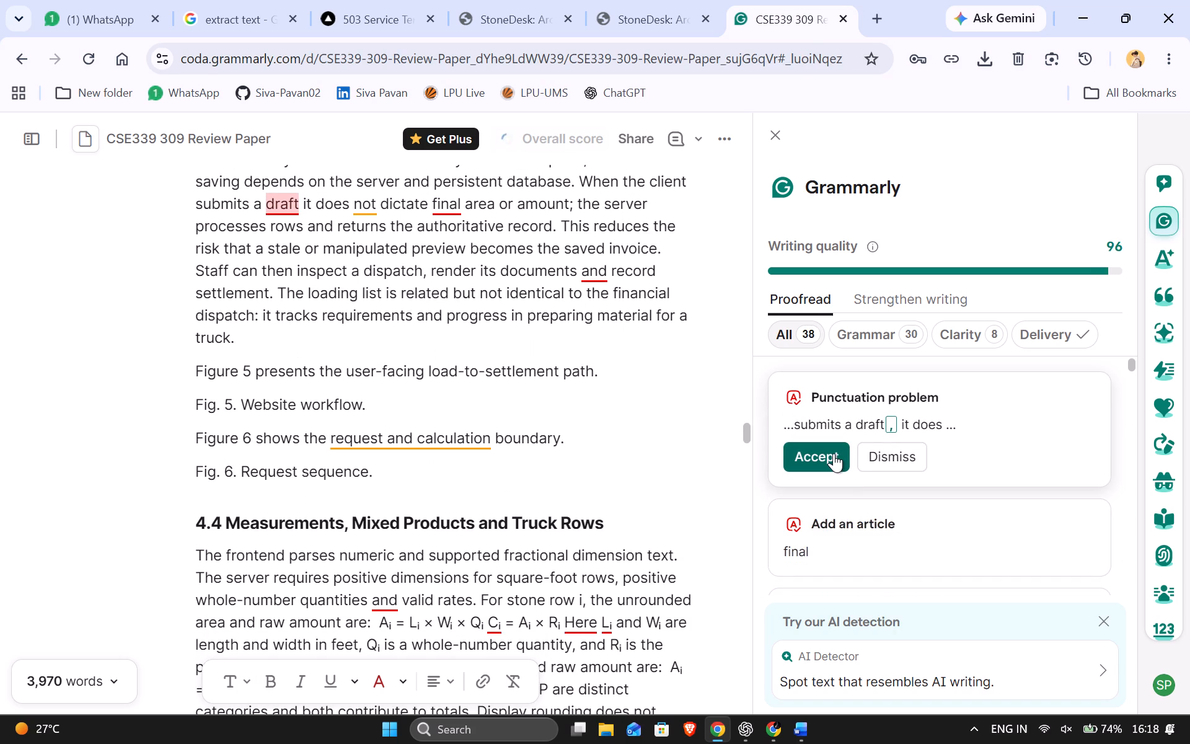
pyautogui.click(834, 453)
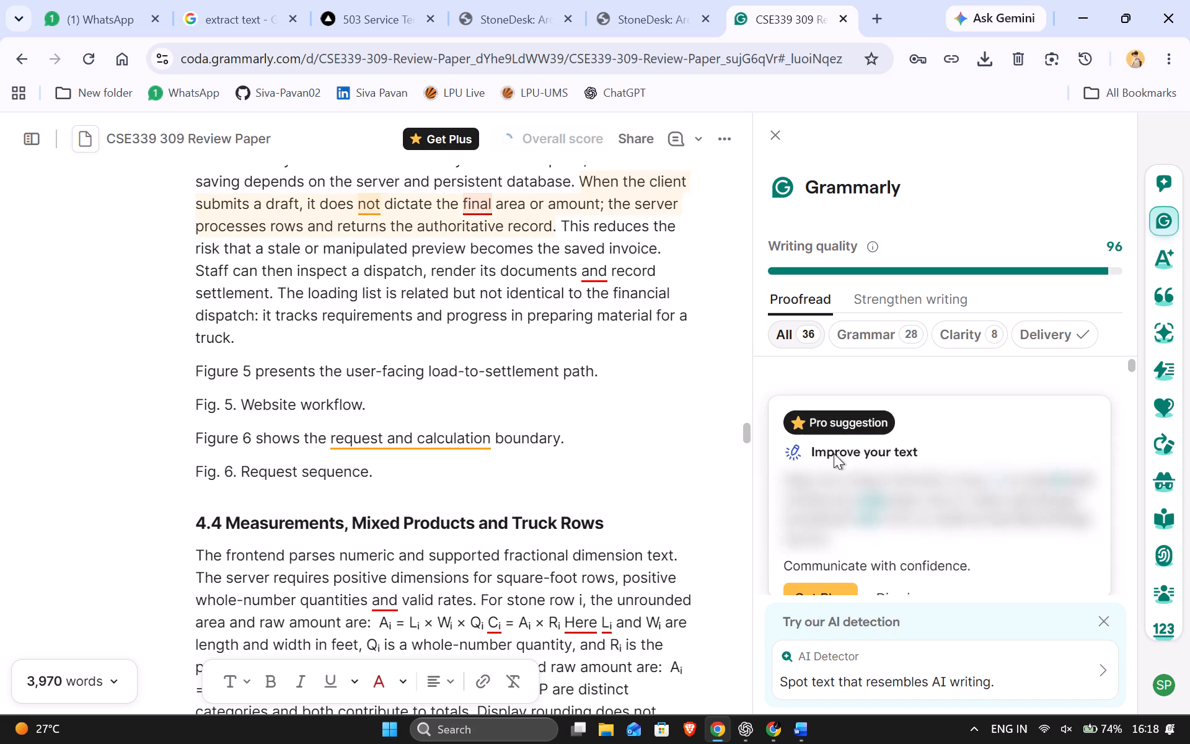
pyautogui.click(908, 560)
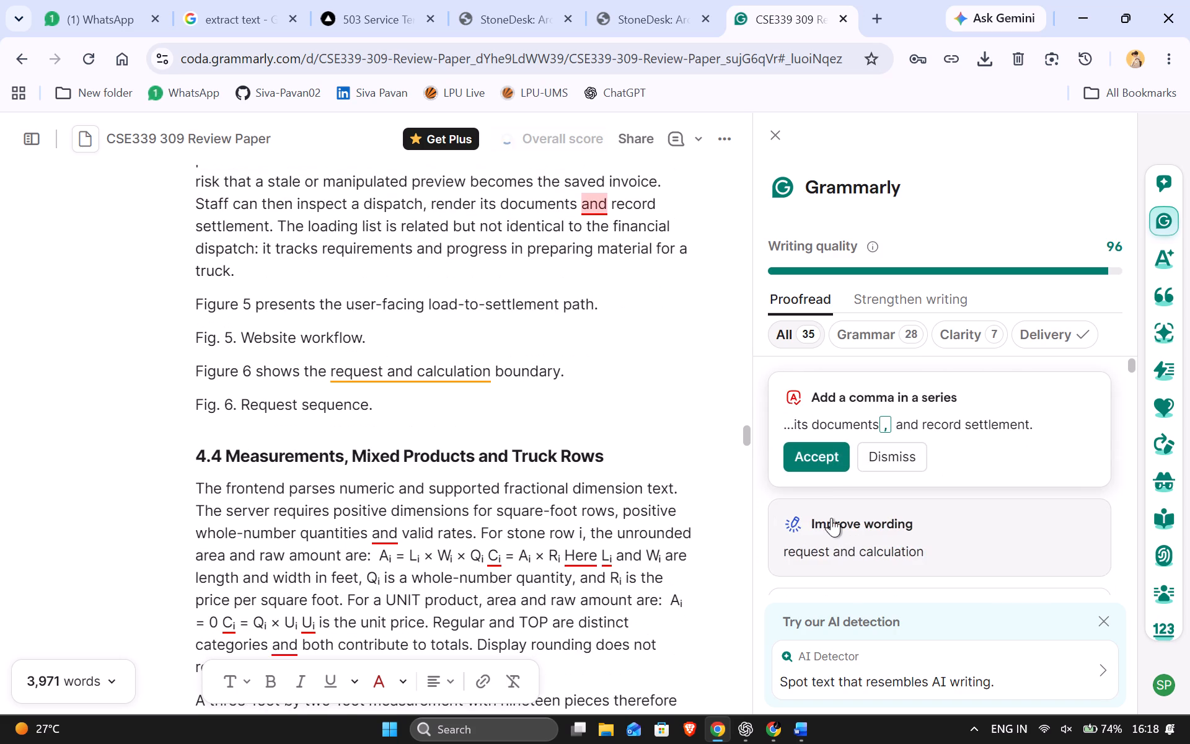
pyautogui.click(831, 453)
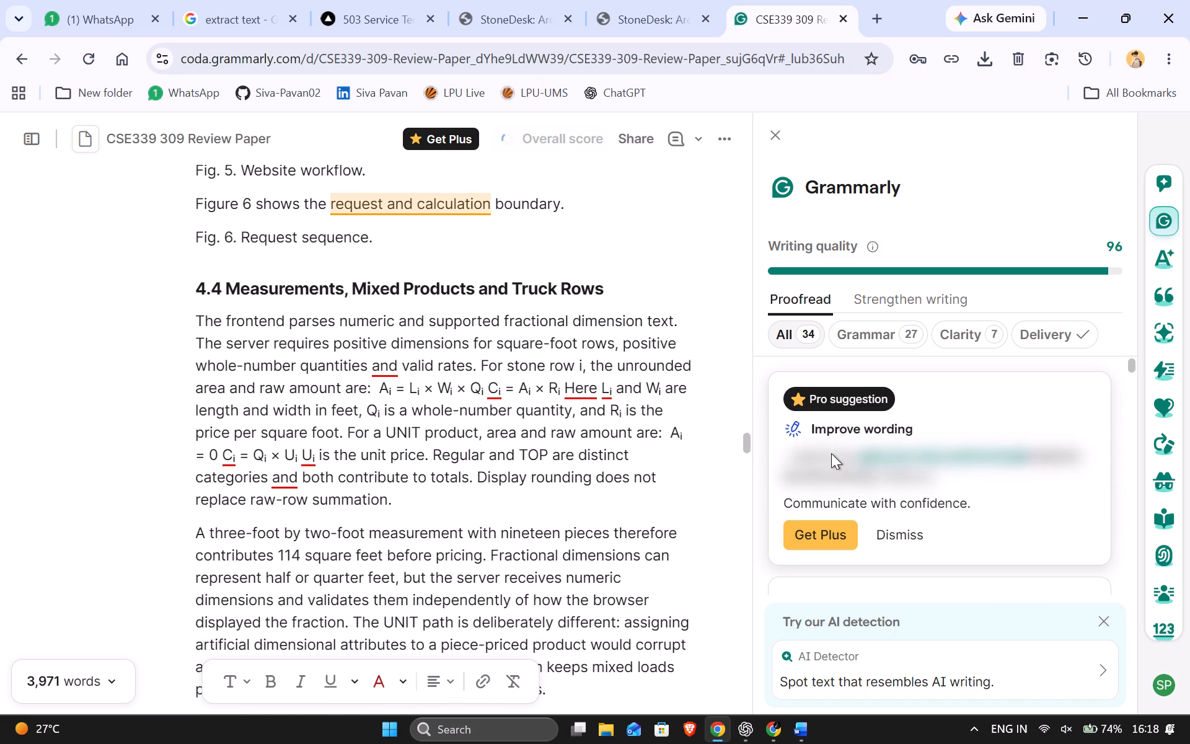
pyautogui.click(897, 529)
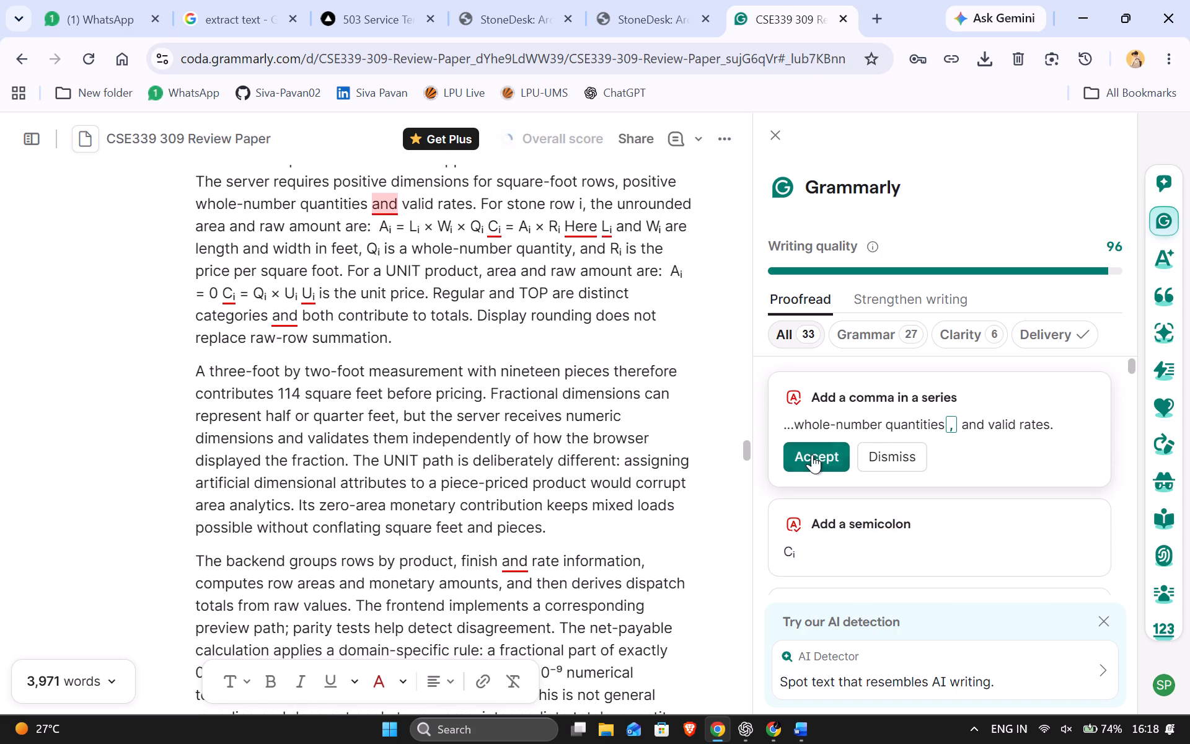
# In section 4.4's first paragraph, accept the comma after "whole-number quantities", semicolons between formulas, and punctuation fixes around "Here", "Uᵢ" and "distinct categories and".
pyautogui.click(812, 454)
pyautogui.click(821, 465)
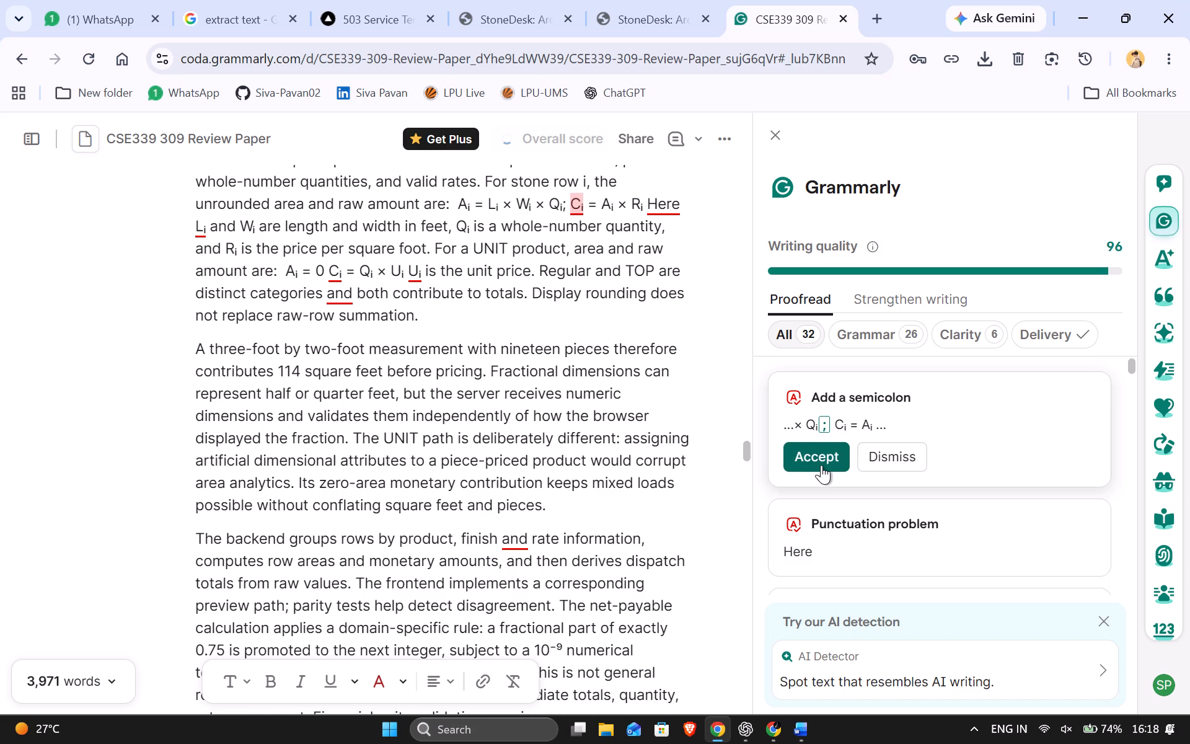
pyautogui.click(821, 465)
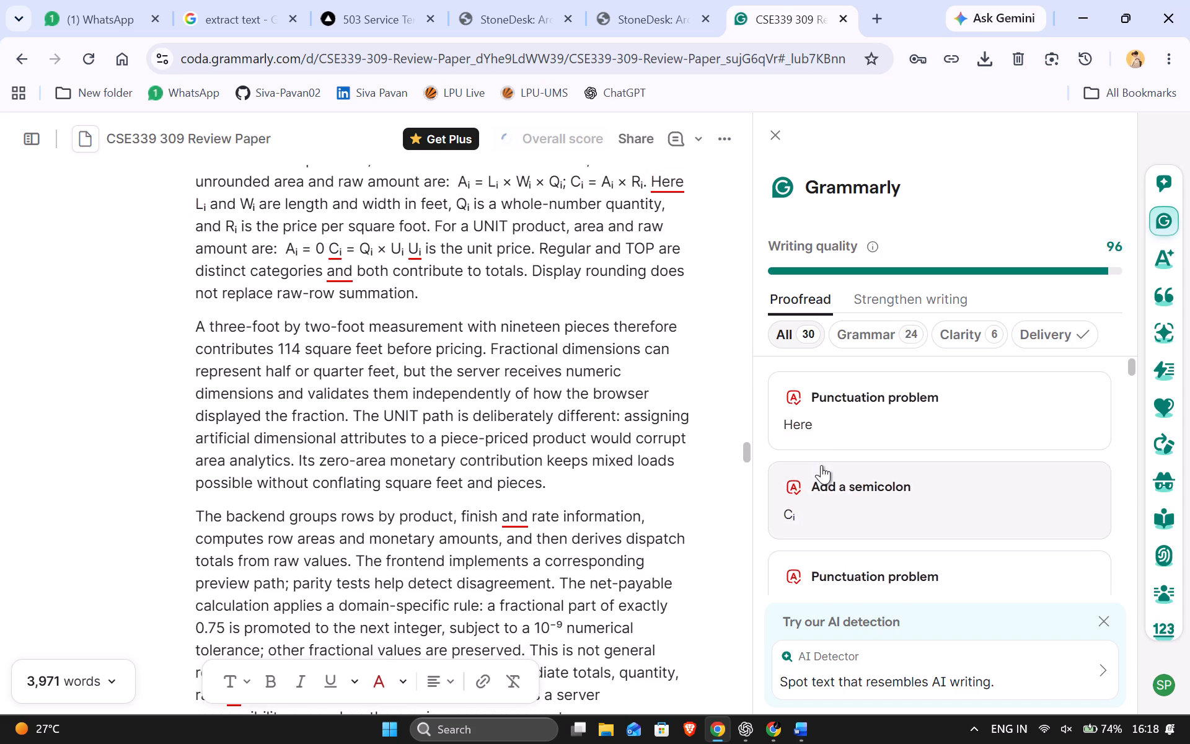
pyautogui.click(844, 435)
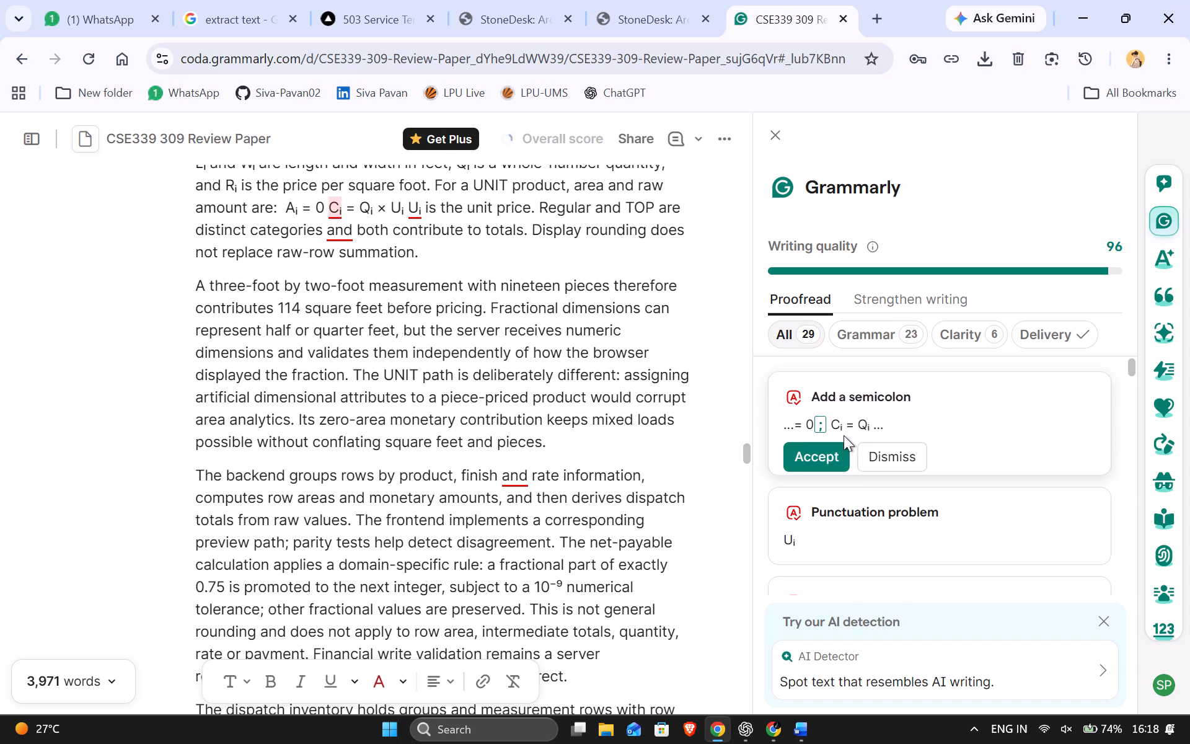
pyautogui.click(822, 452)
pyautogui.click(822, 452)
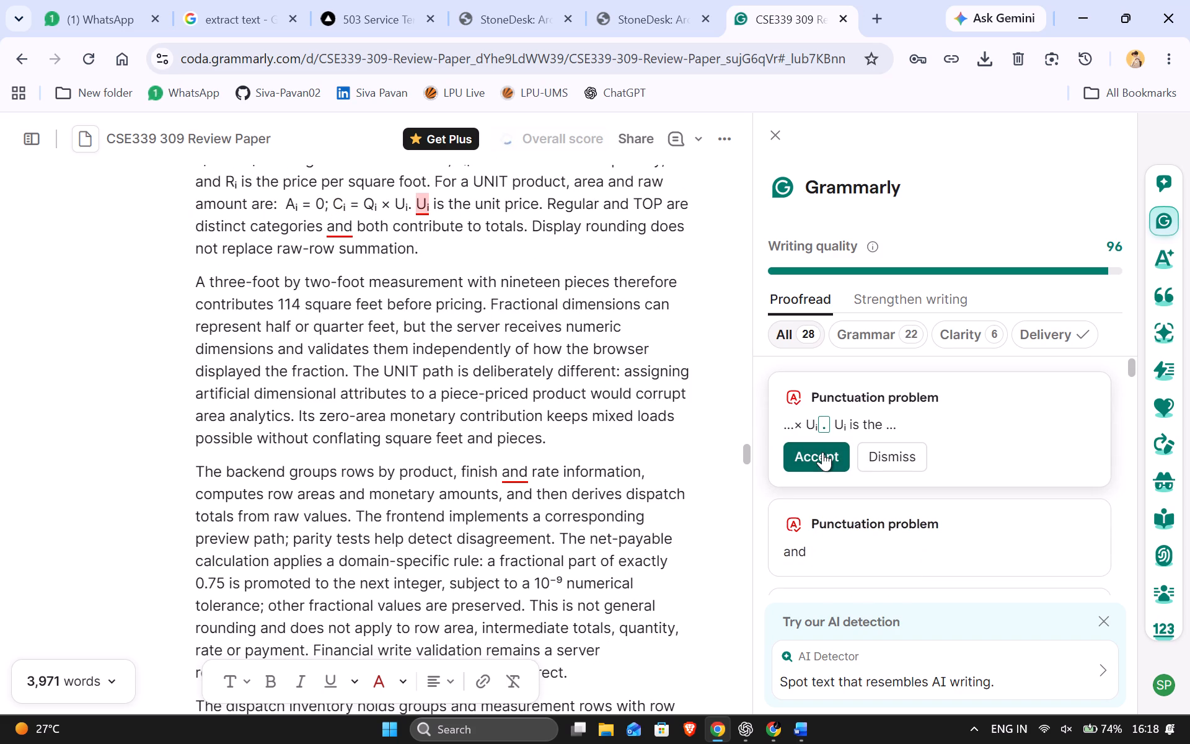
pyautogui.click(822, 452)
# In the rest of section 4.4, accept the series commas after "finish", "rate" and "quantity".
pyautogui.click(822, 452)
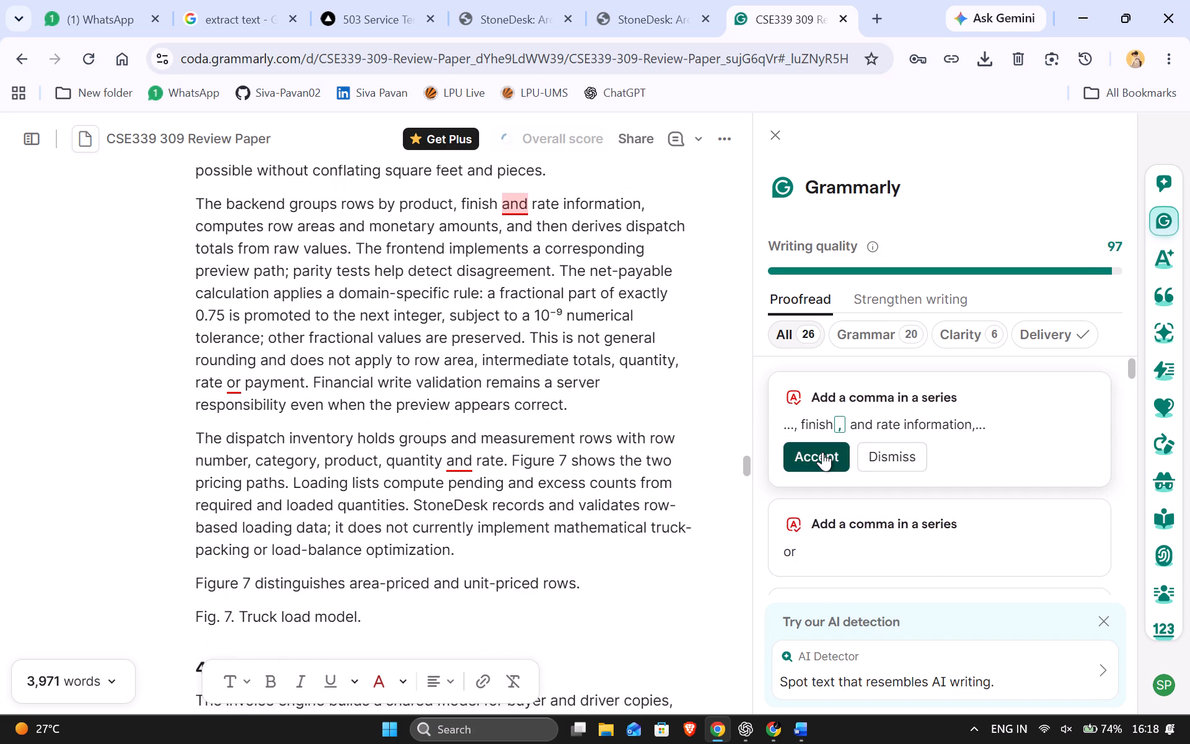
pyautogui.click(822, 452)
pyautogui.click(822, 452)
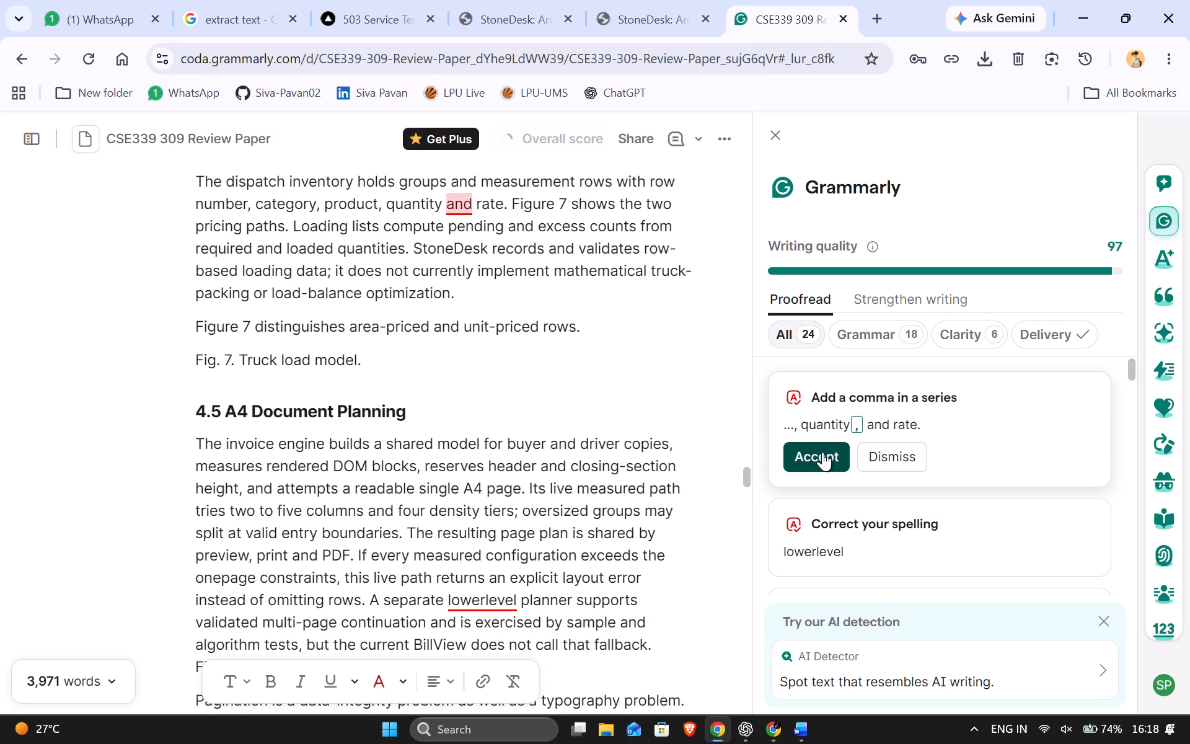
pyautogui.click(822, 452)
# In section 4.5, accept "lower-level" and the commas after "closing summary" and "measurement rows", and dismiss the "Browser/PDF parity" Pro suggestion.
pyautogui.click(814, 476)
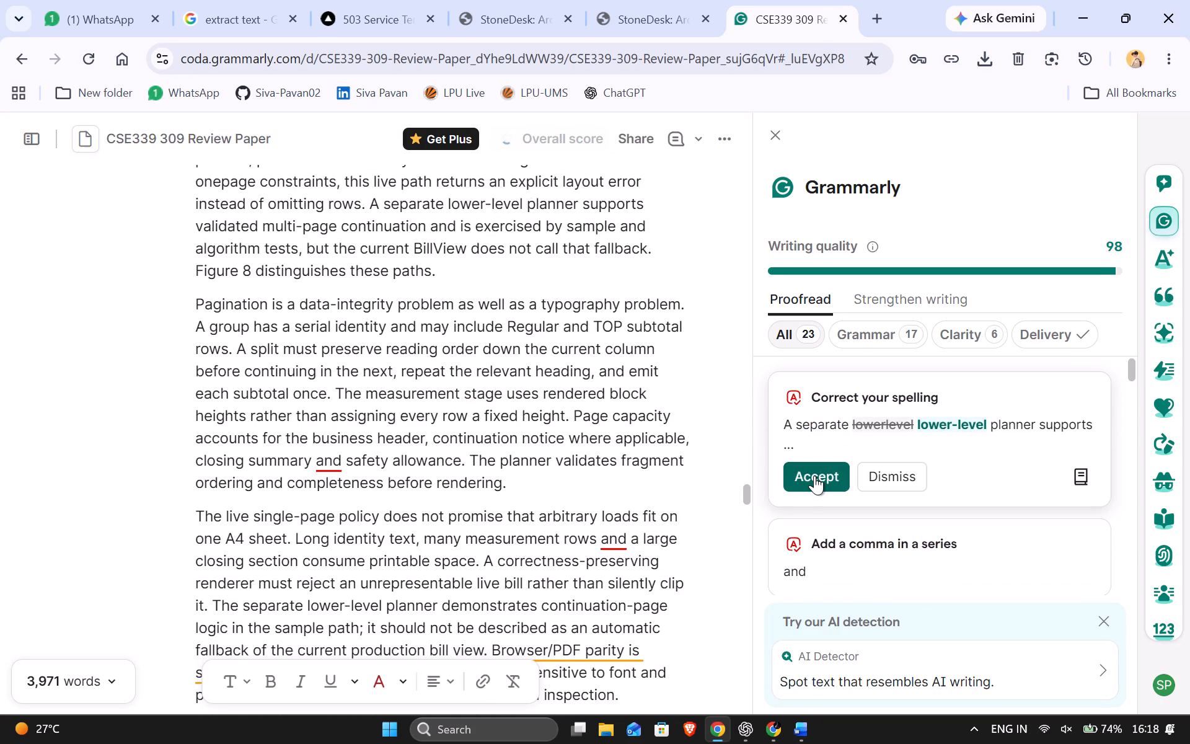
pyautogui.click(814, 476)
pyautogui.click(816, 466)
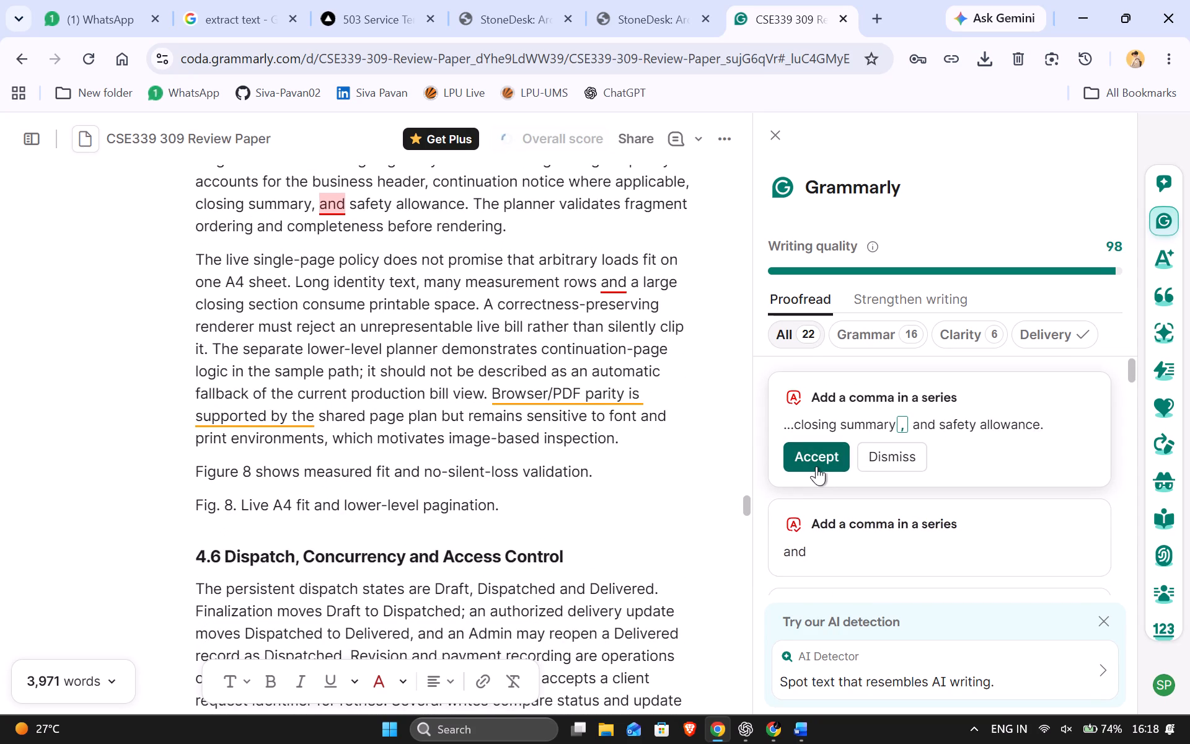
pyautogui.click(816, 466)
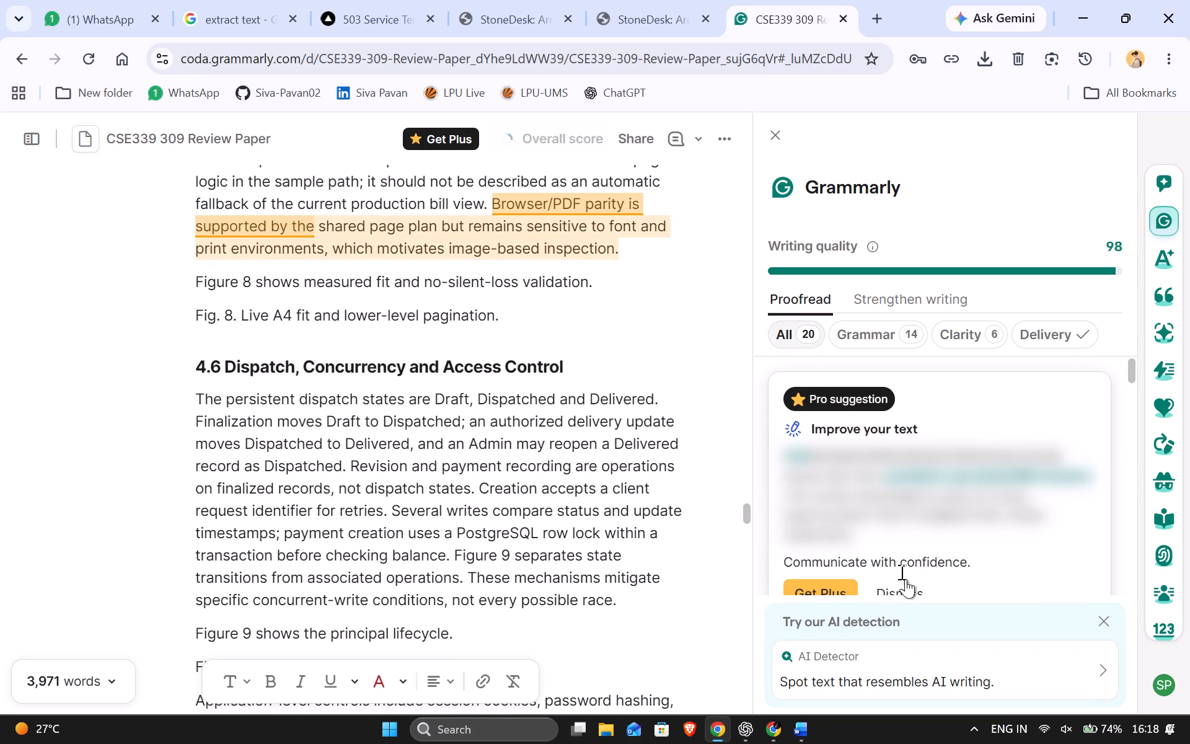
pyautogui.click(911, 587)
# In section 4.6, accept the comma after "upload validation" and dismiss the Pro suggestions on the "duplicate submission" and "Two payment requests" sentences.
pyautogui.click(807, 459)
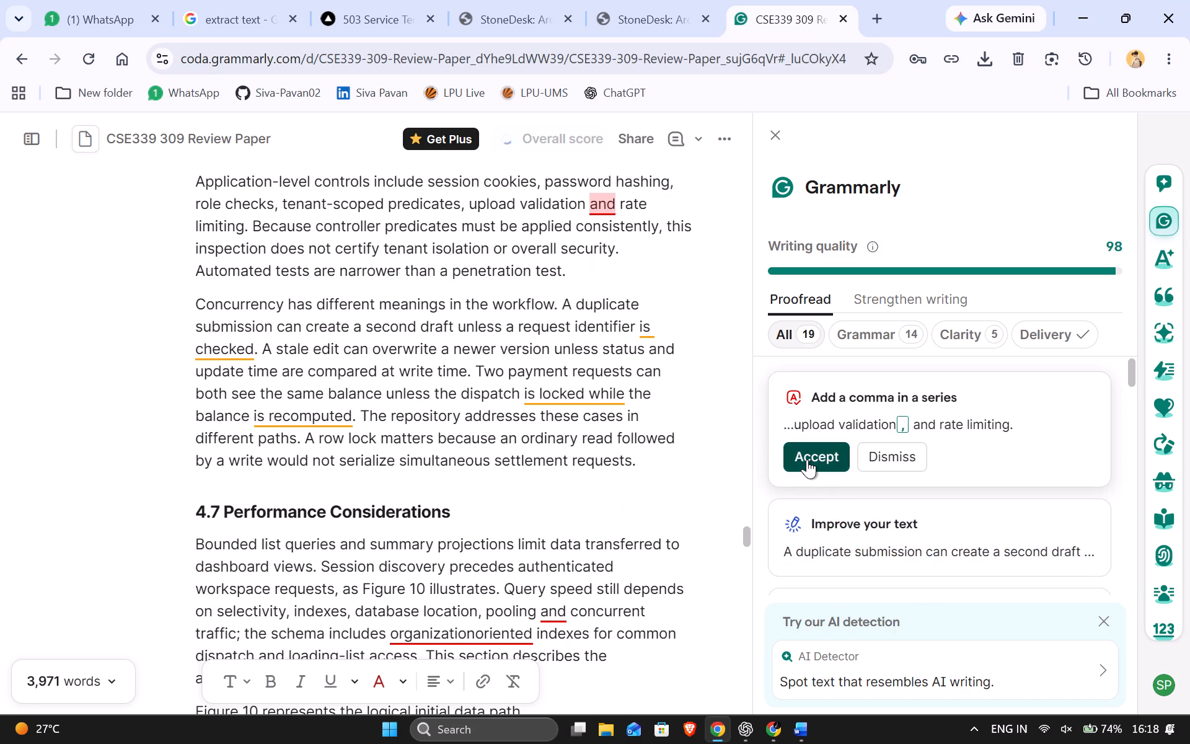
pyautogui.click(892, 548)
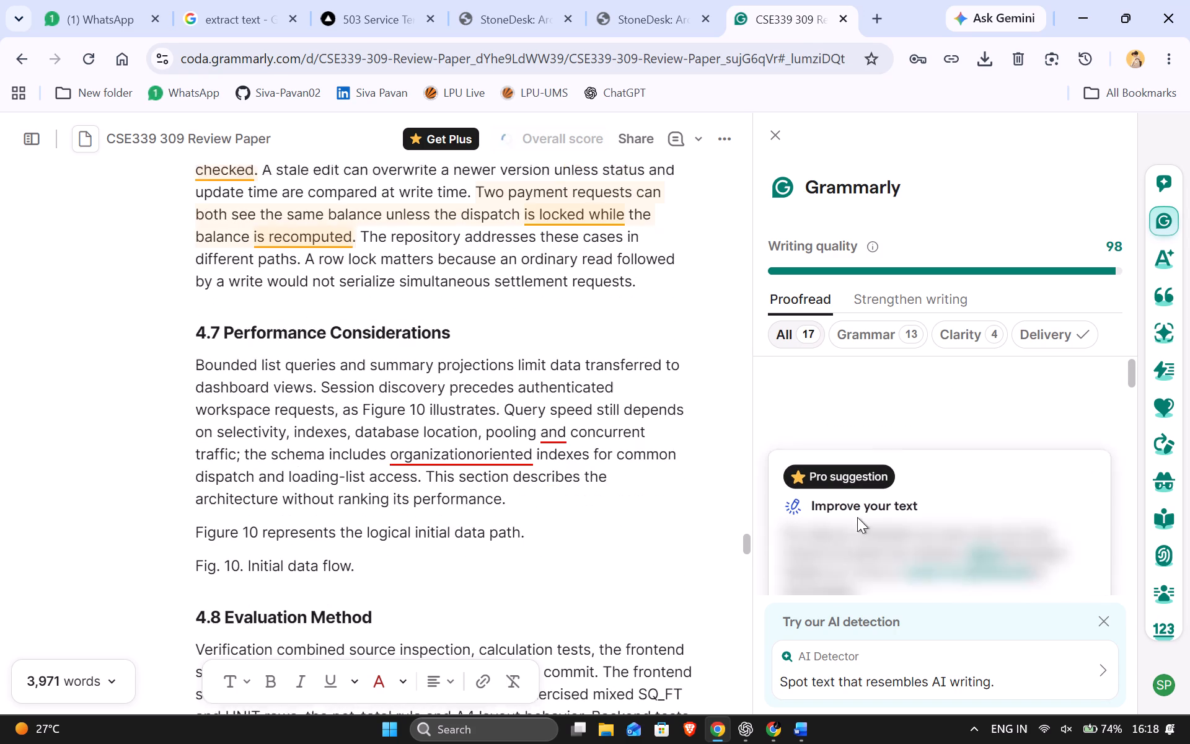
pyautogui.click(909, 575)
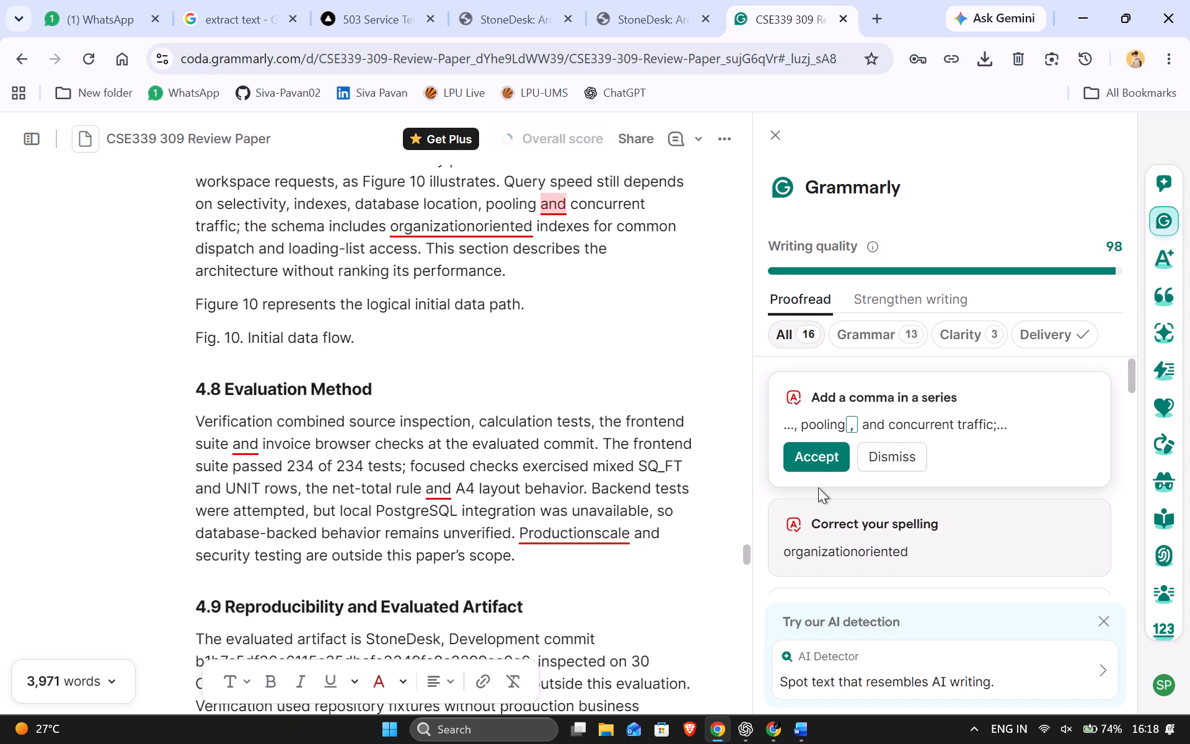
# In sections 4.7 and 4.8, accept "organization-oriented", "Production-scale" and the series commas after "pooling", "suite" and "net-total rule".
pyautogui.click(805, 458)
pyautogui.click(816, 469)
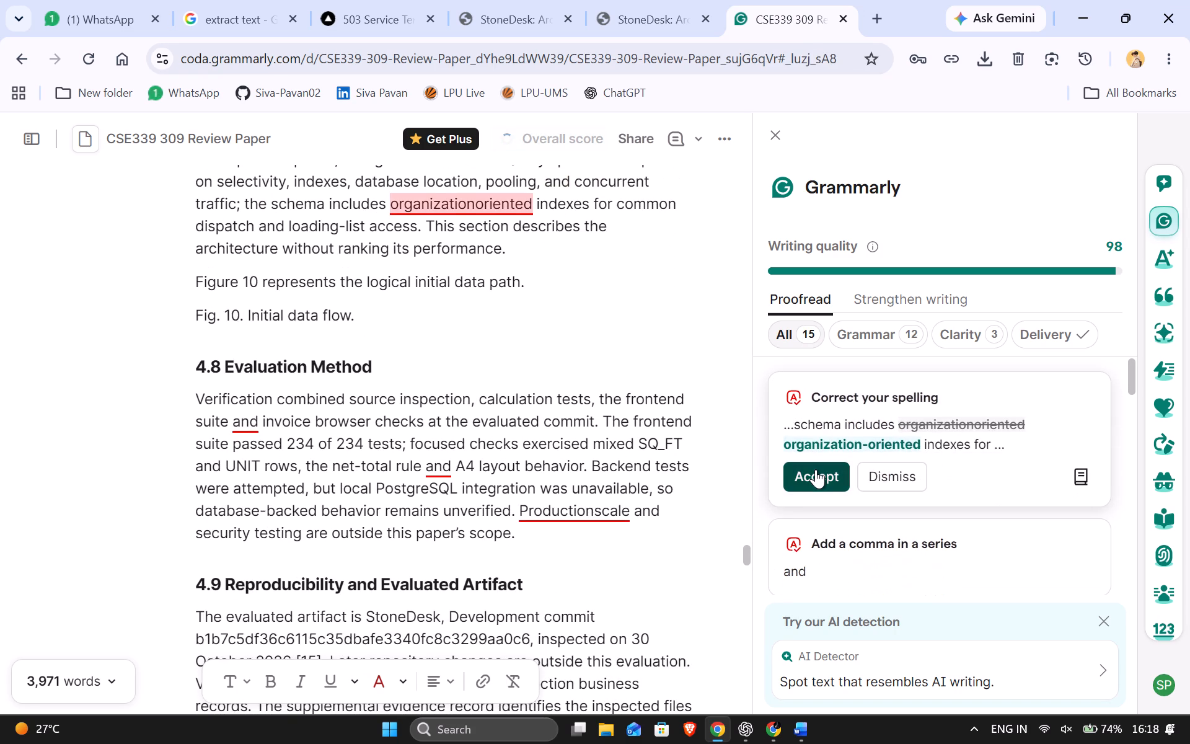
pyautogui.click(818, 465)
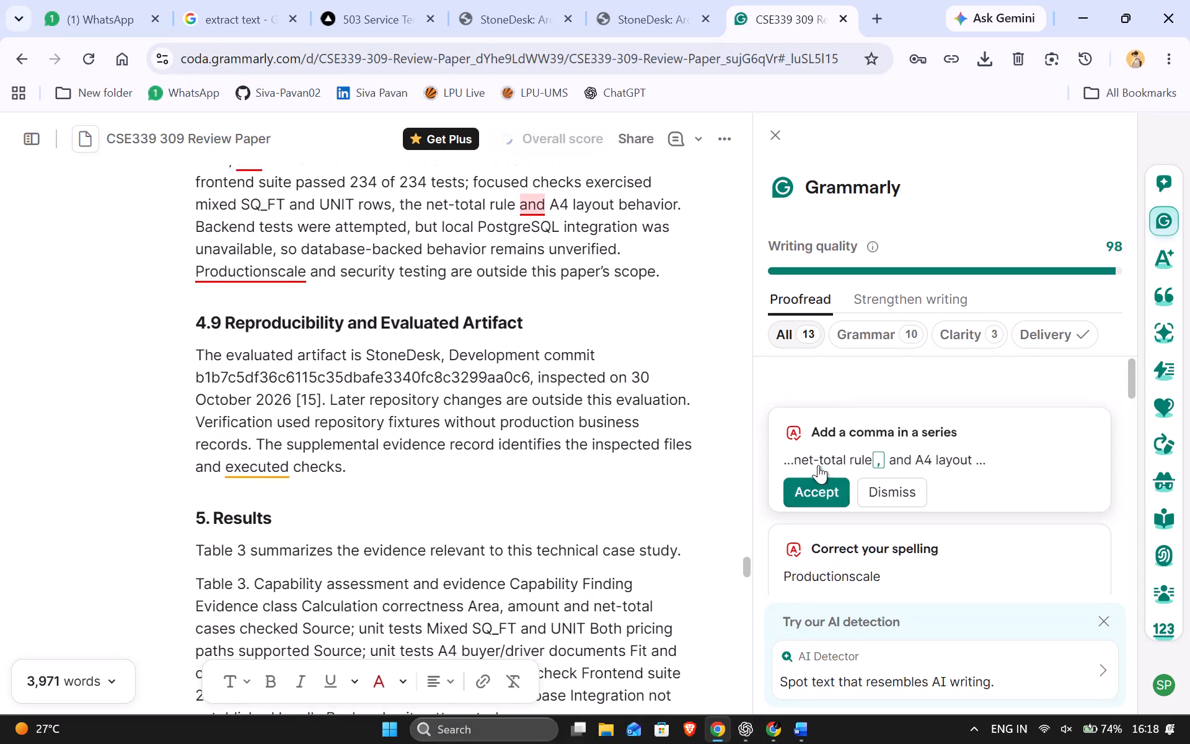
pyautogui.click(818, 465)
pyautogui.click(818, 465)
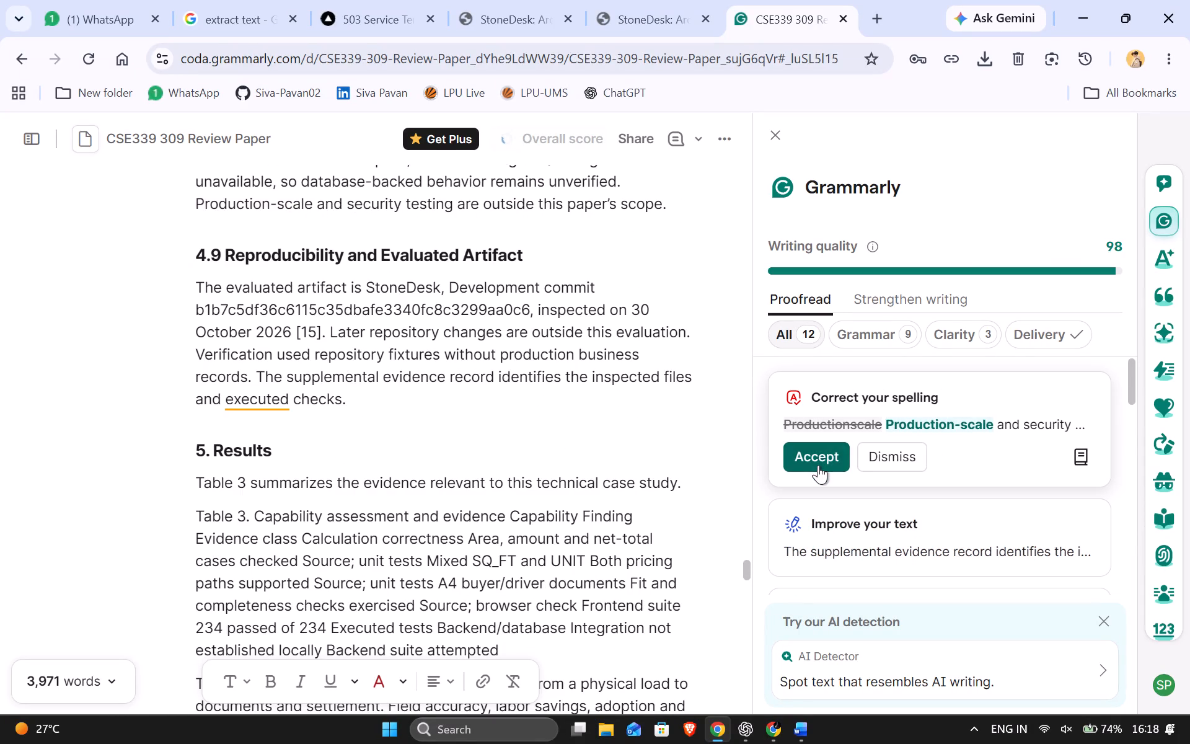
# Dismiss the Pro suggestion on section 4.9's sentence about the supplemental evidence record.
pyautogui.click(893, 538)
pyautogui.click(896, 550)
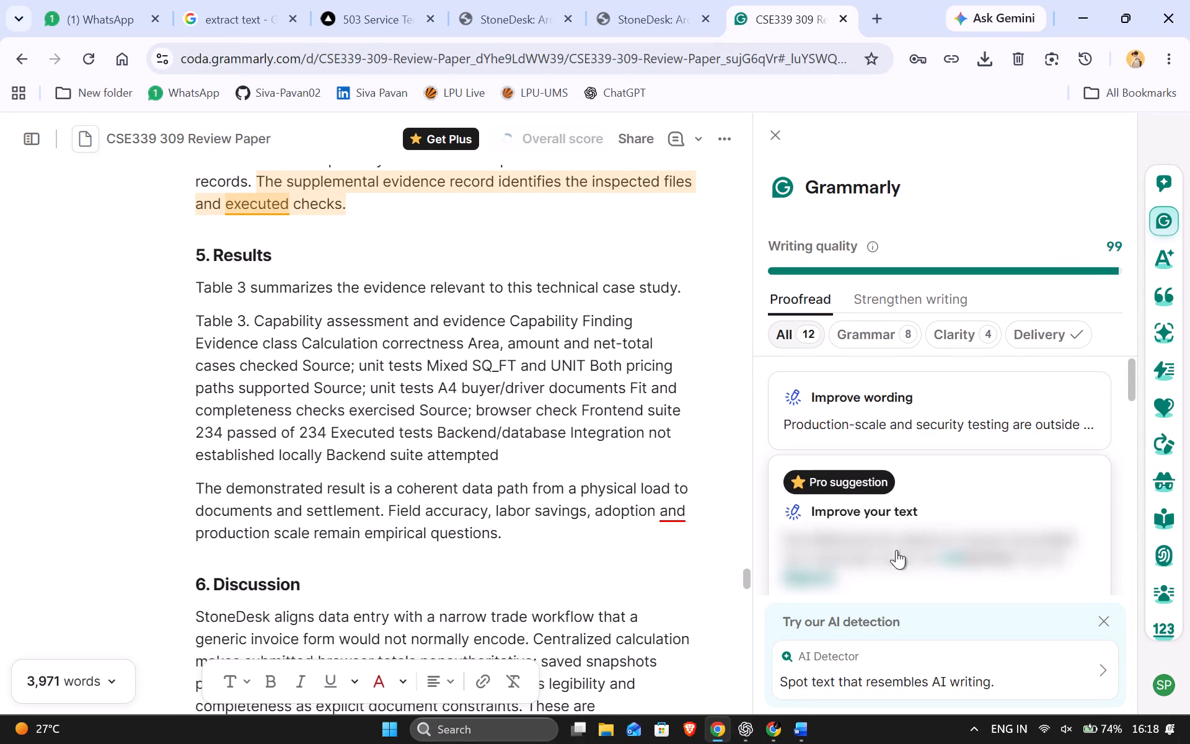
pyautogui.scroll(-1, 900, 559)
pyautogui.scroll(-1, 891, 484)
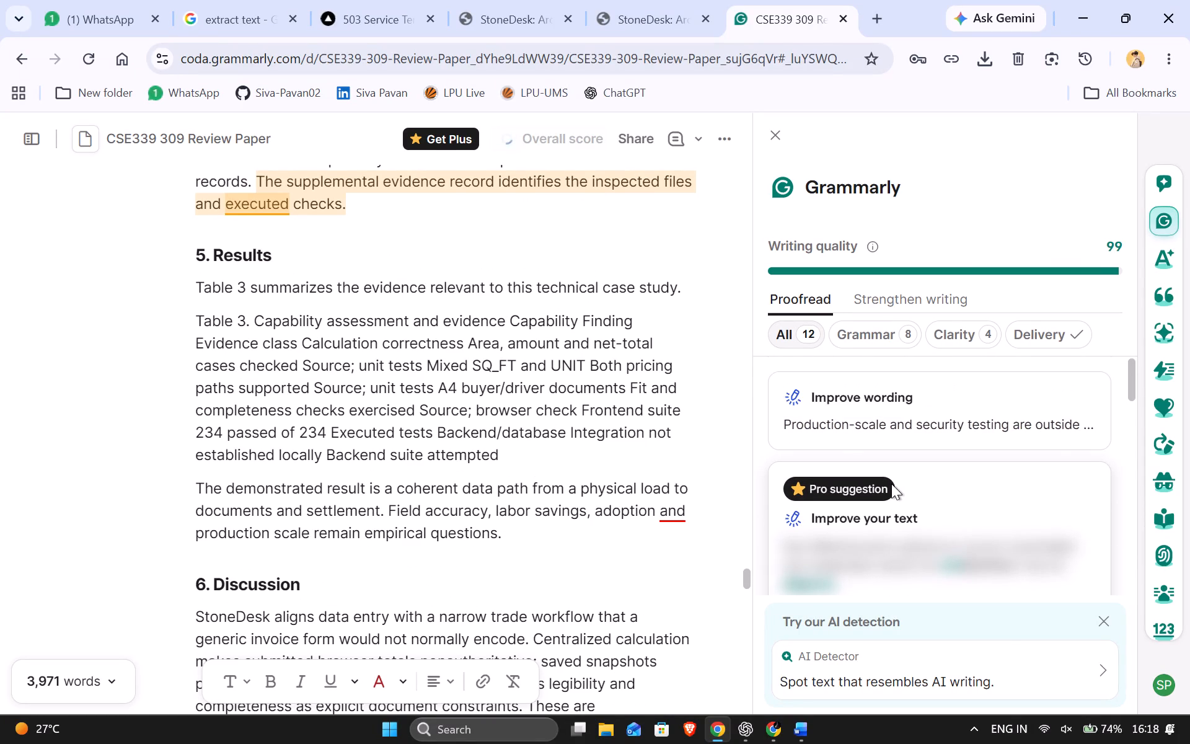
pyautogui.scroll(-1, 891, 484)
pyautogui.click(886, 439)
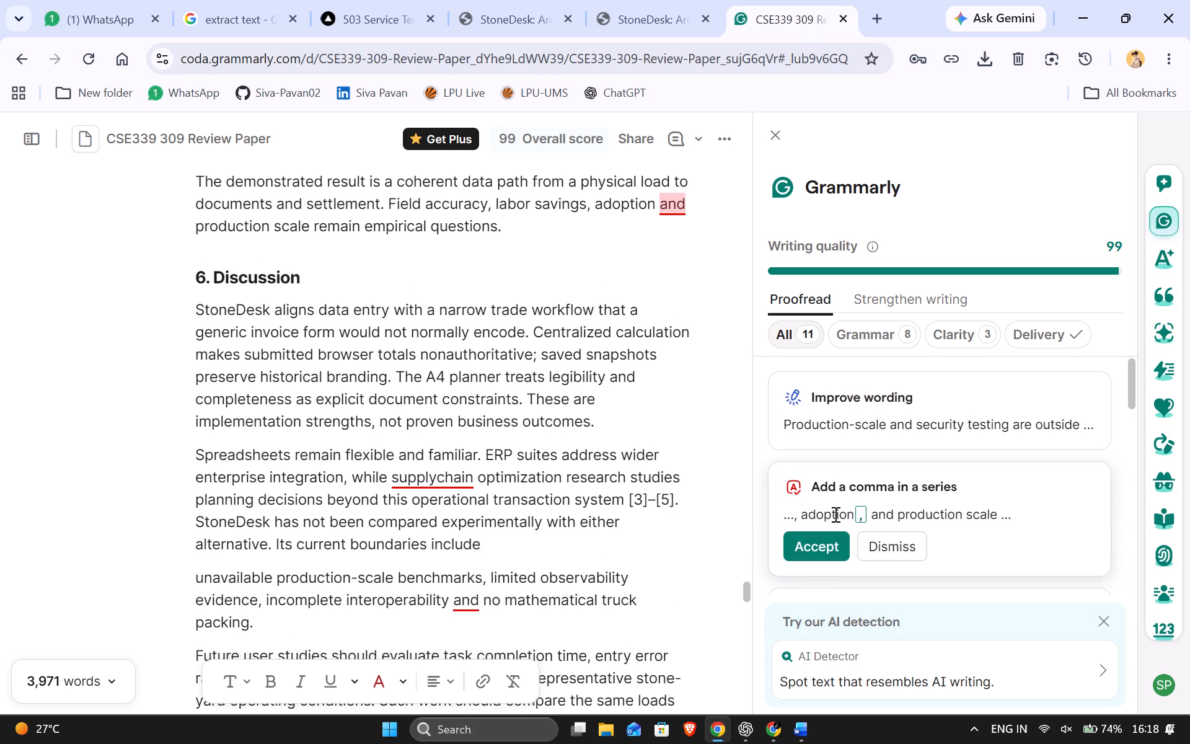
# In sections 5 to 6.1, accept "supply chain", the comma after "interoperability" and the commas after both instances of "adoption".
pyautogui.click(835, 534)
pyautogui.click(835, 534)
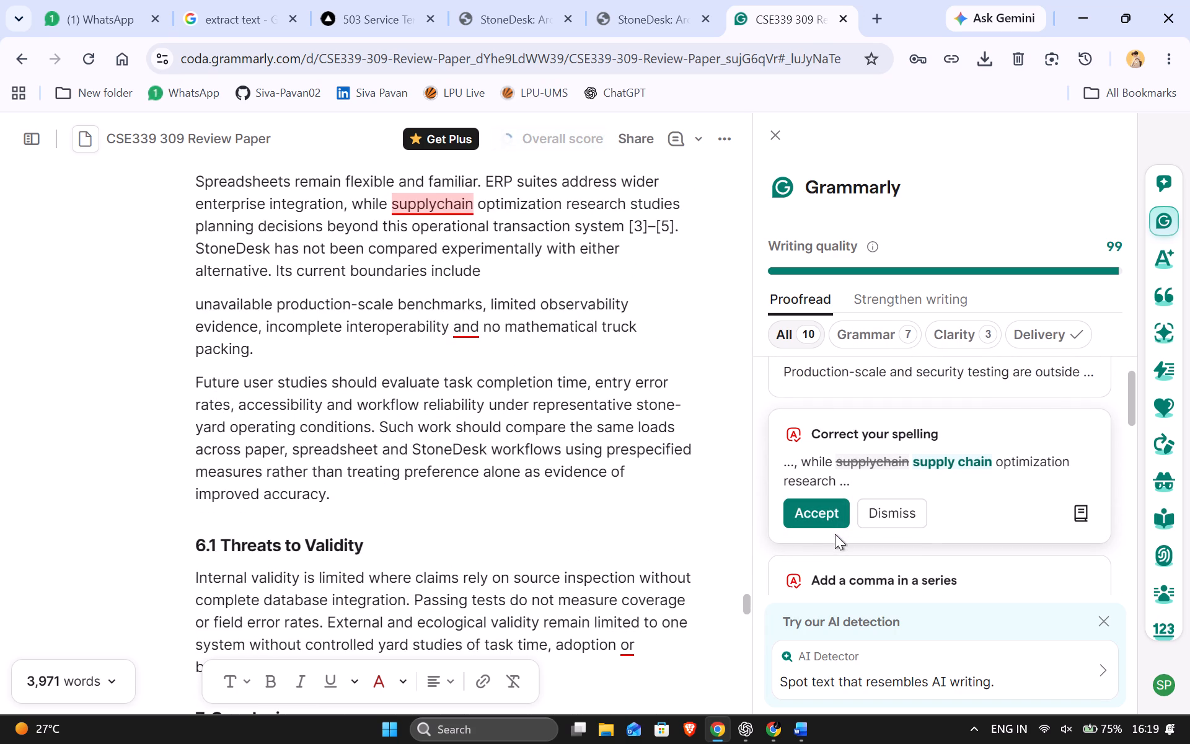
pyautogui.click(818, 518)
pyautogui.click(818, 518)
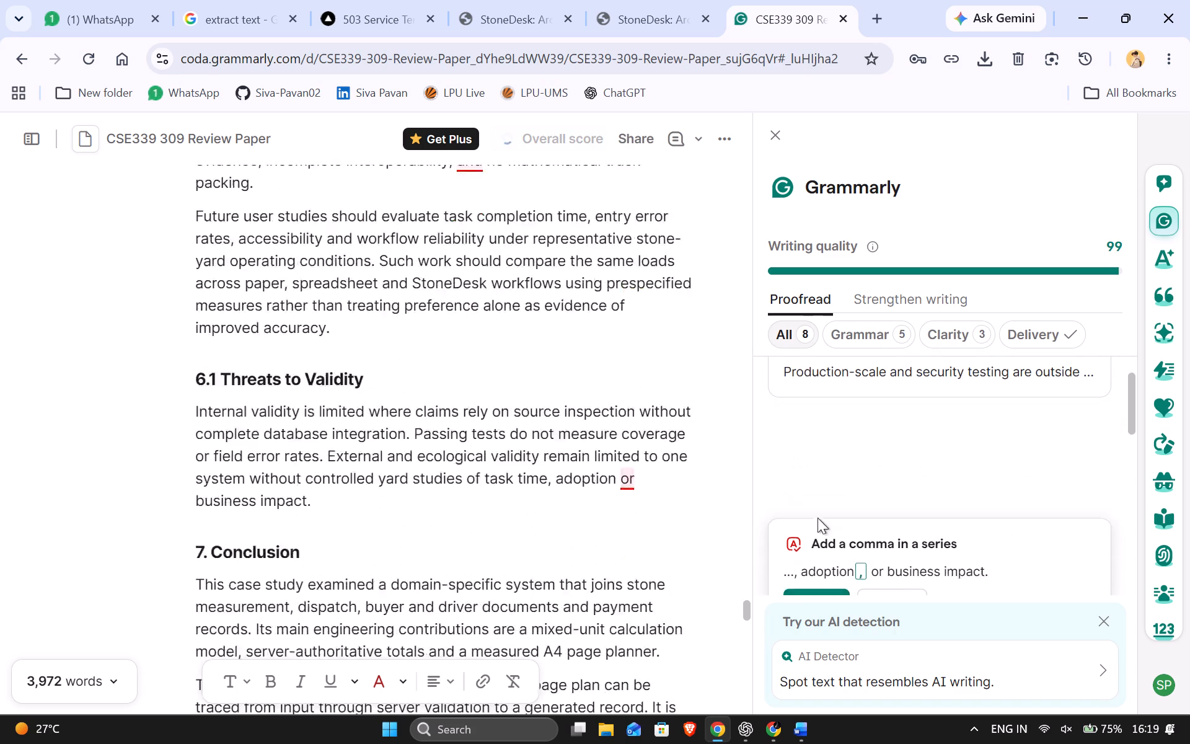
pyautogui.click(818, 518)
pyautogui.click(822, 504)
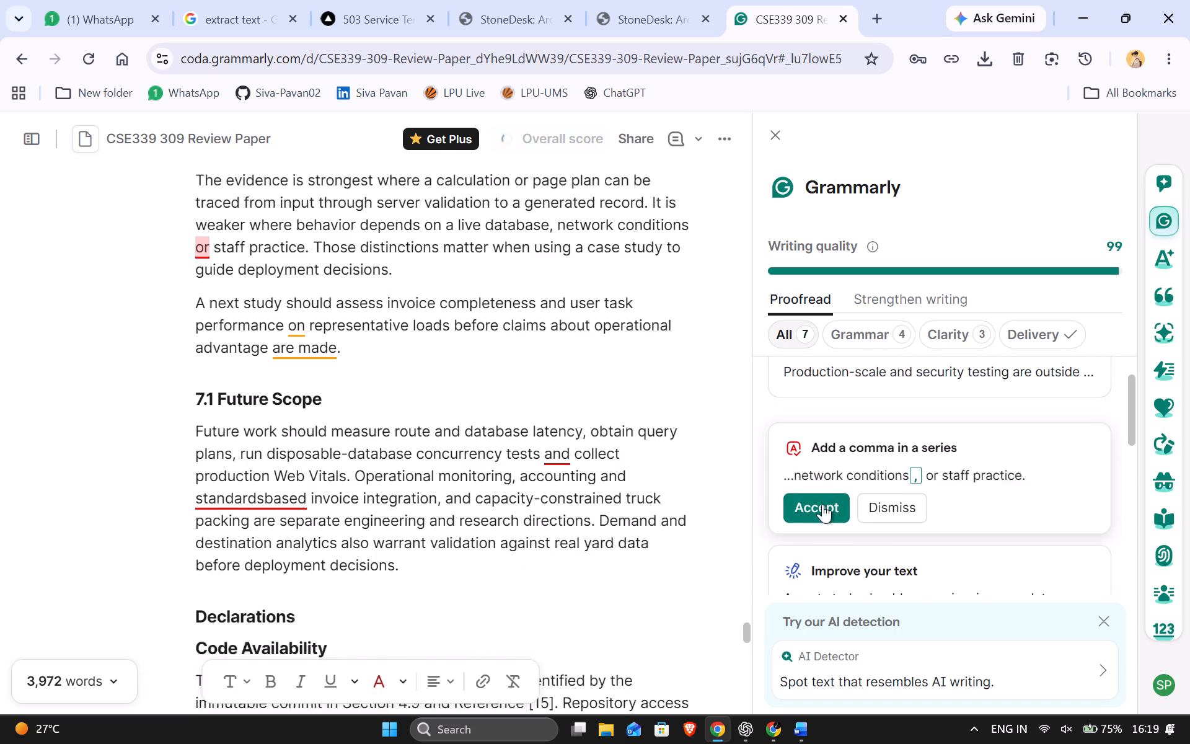
# In sections 7 and 7.1, accept "standards-based" and the commas after "network conditions" and "concurrency tests", and dismiss the "A next study" Pro suggestion.
pyautogui.click(822, 504)
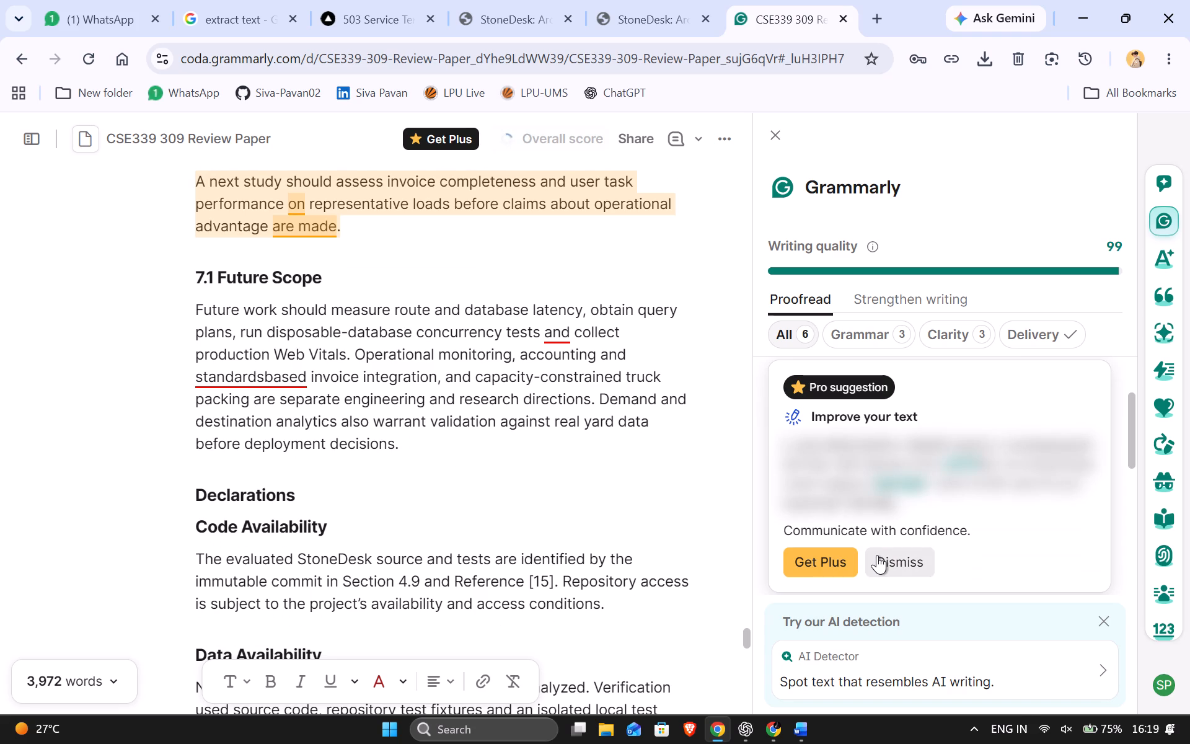
pyautogui.click(877, 555)
pyautogui.click(818, 488)
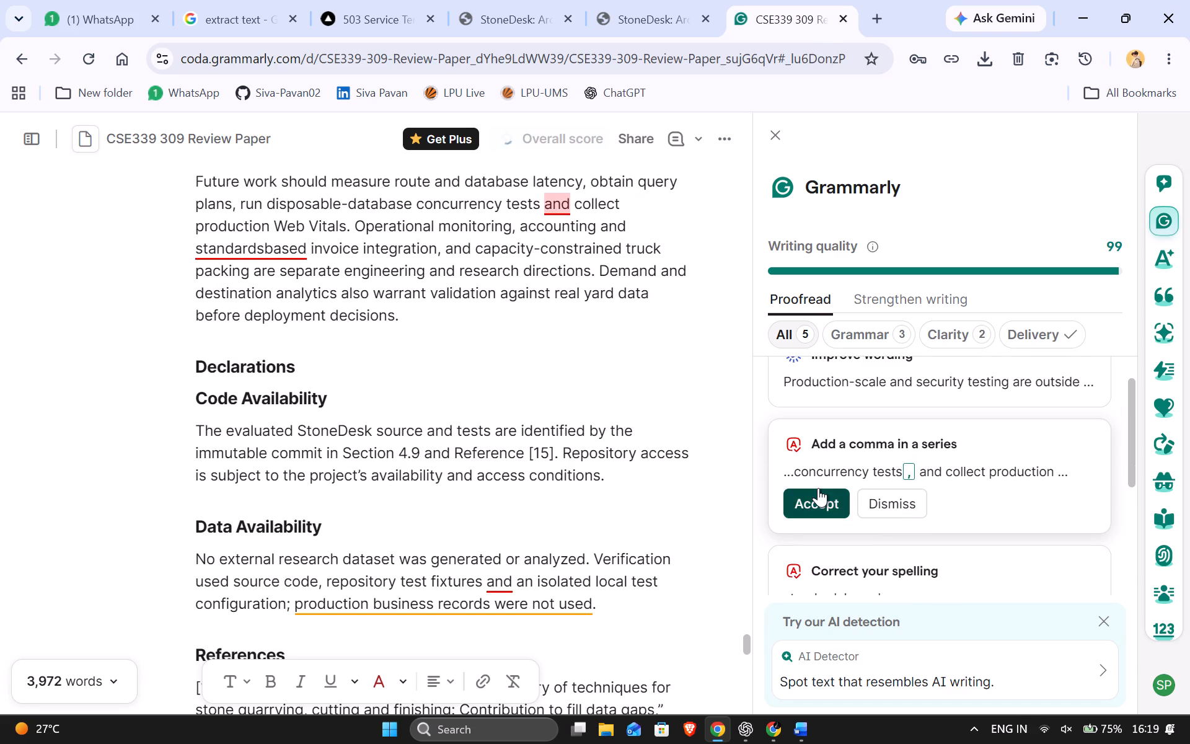
pyautogui.click(836, 527)
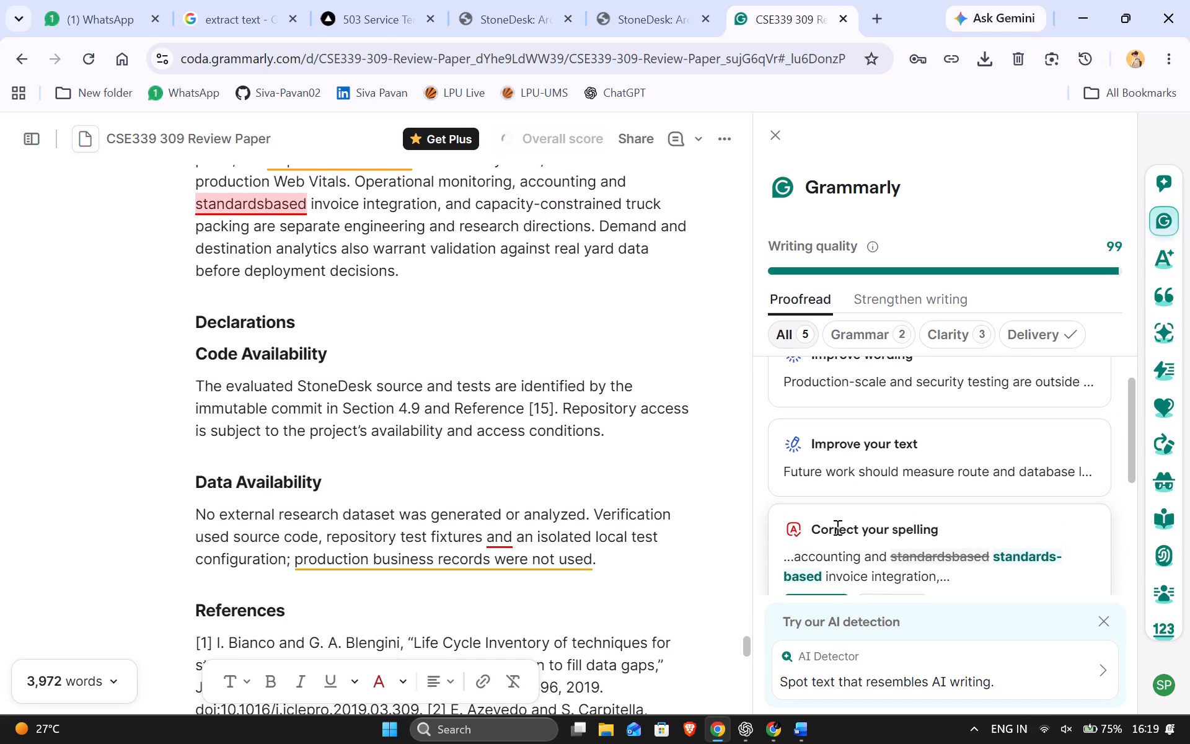
pyautogui.scroll(-1, 847, 546)
pyautogui.click(813, 544)
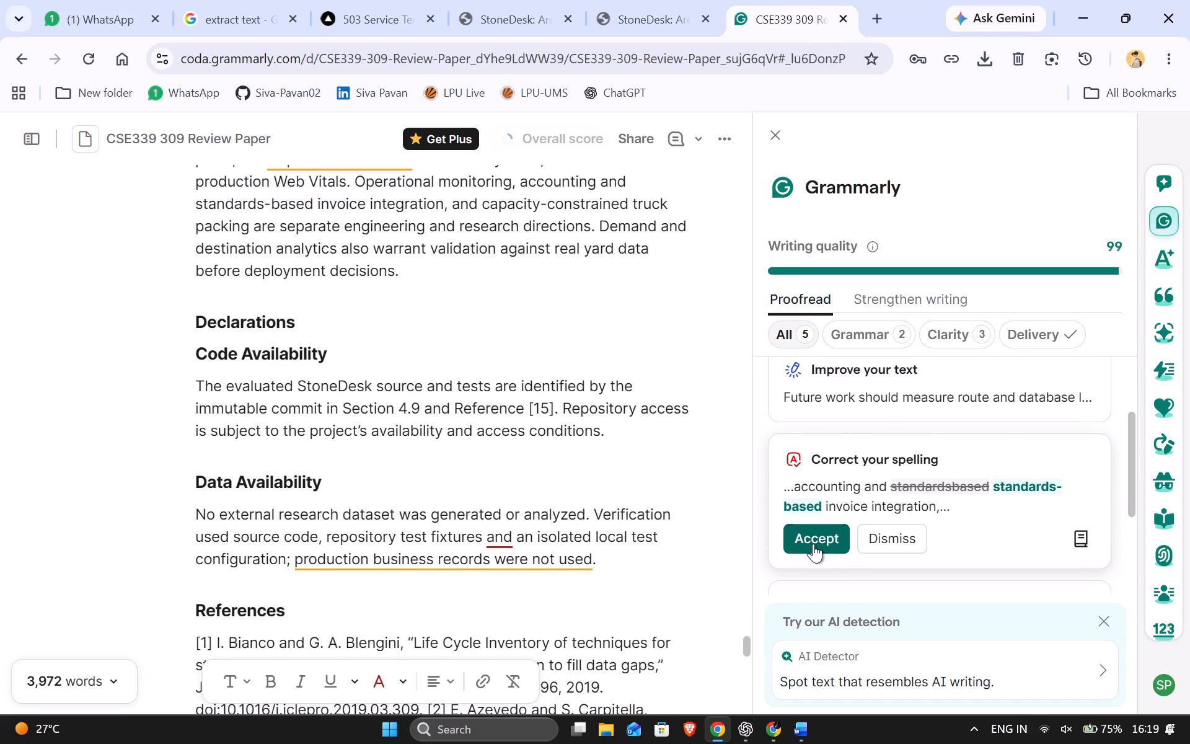
# Under Data Availability, accept the comma after "repository test fixtures" and dismiss the Pro suggestion on "production business records were not used".
pyautogui.scroll(-1, 813, 544)
pyautogui.click(825, 476)
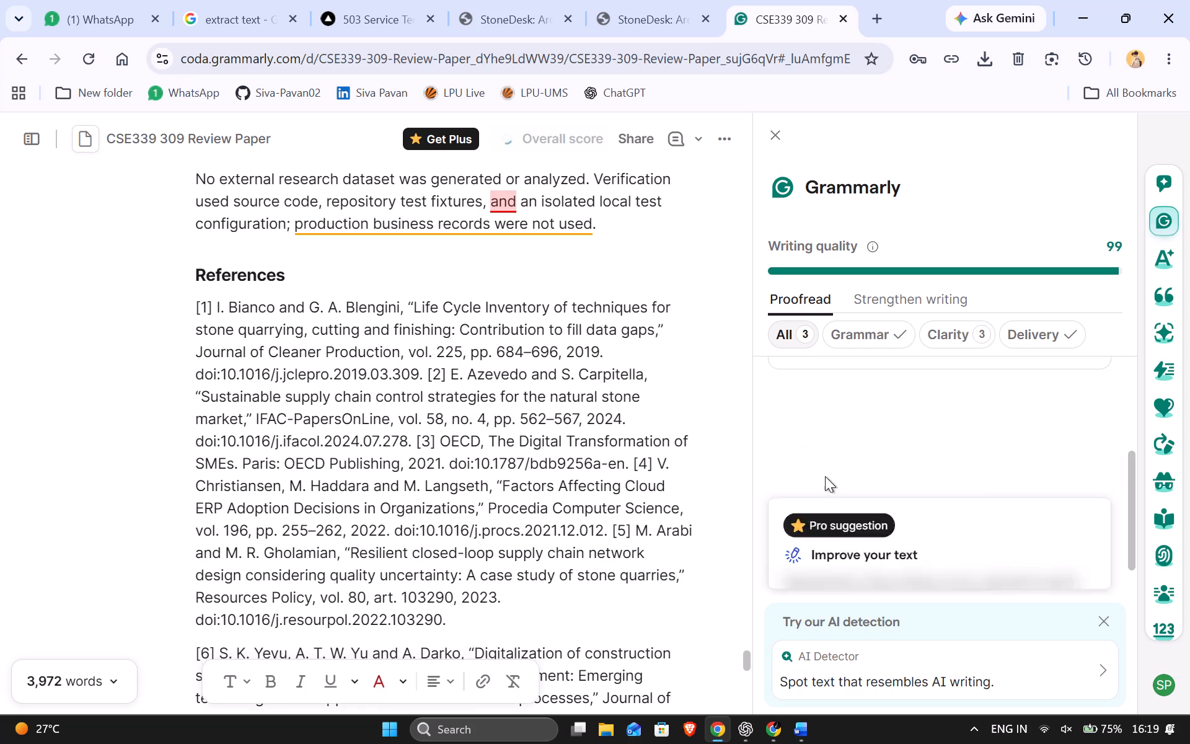
pyautogui.scroll(-1, 861, 506)
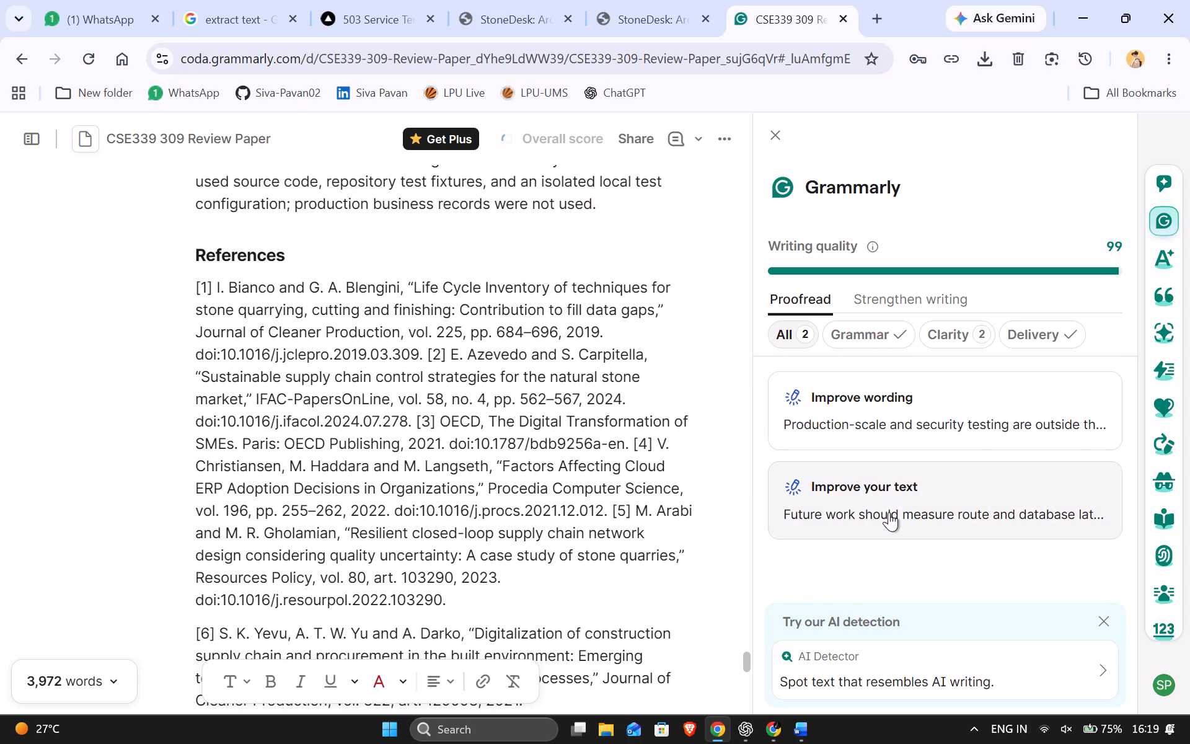
# Filter to Clarity and dismiss the remaining suggestions on the "Production-scale" and "Future work should measure" sentences.
pyautogui.scroll(-2, 889, 512)
pyautogui.scroll(2, 889, 512)
pyautogui.click(964, 345)
pyautogui.click(912, 557)
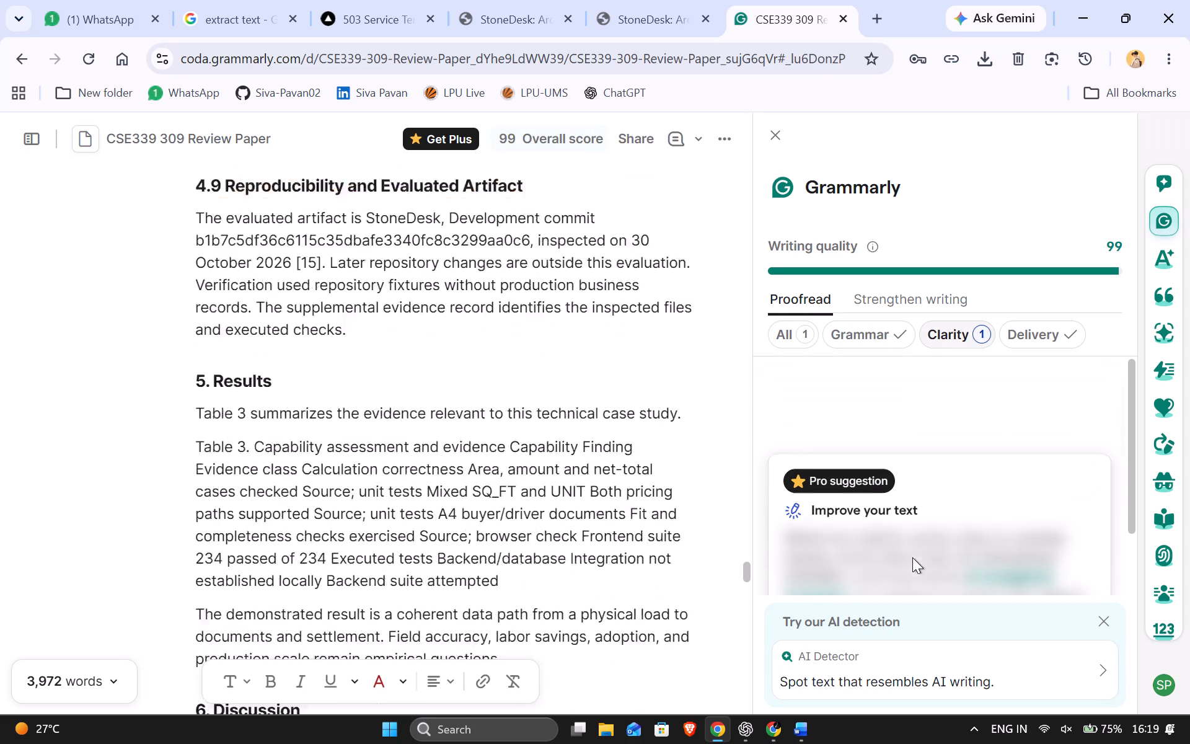
pyautogui.scroll(-2, 974, 457)
pyautogui.click(887, 544)
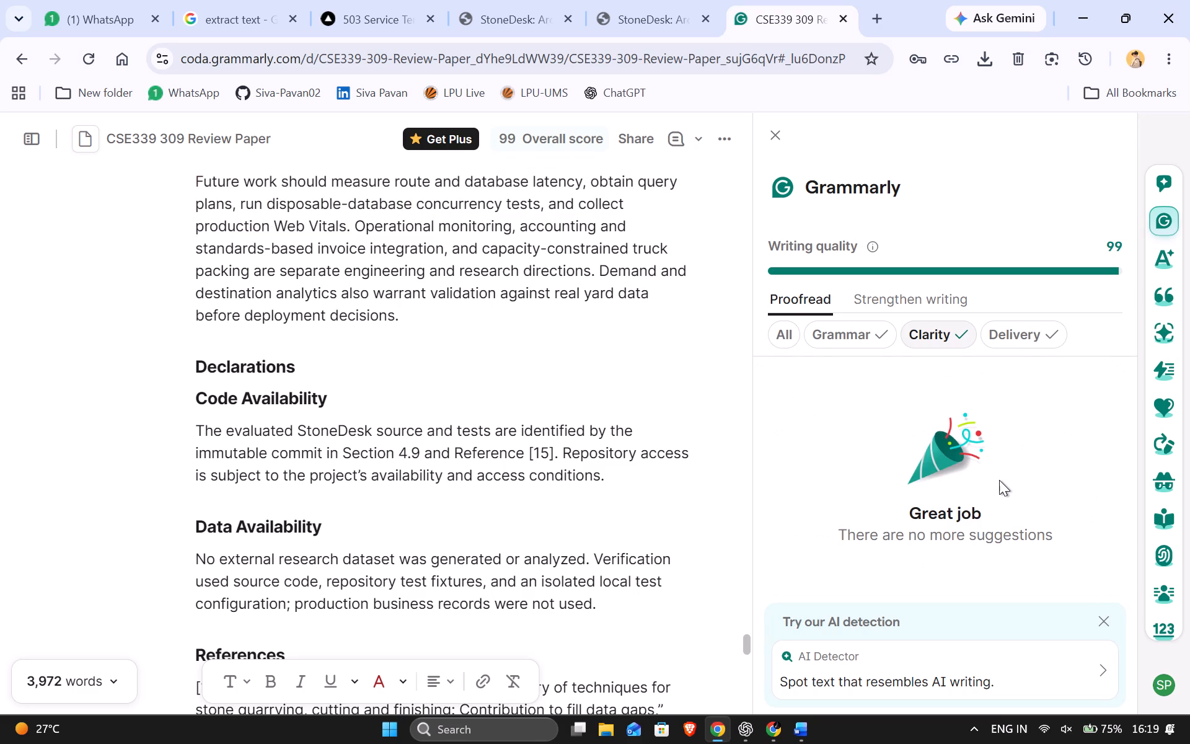
# Skim the proofread paper from the Declarations back up to its title.
pyautogui.scroll(-1, 999, 480)
pyautogui.scroll(1, 878, 486)
pyautogui.scroll(17, 545, 352)
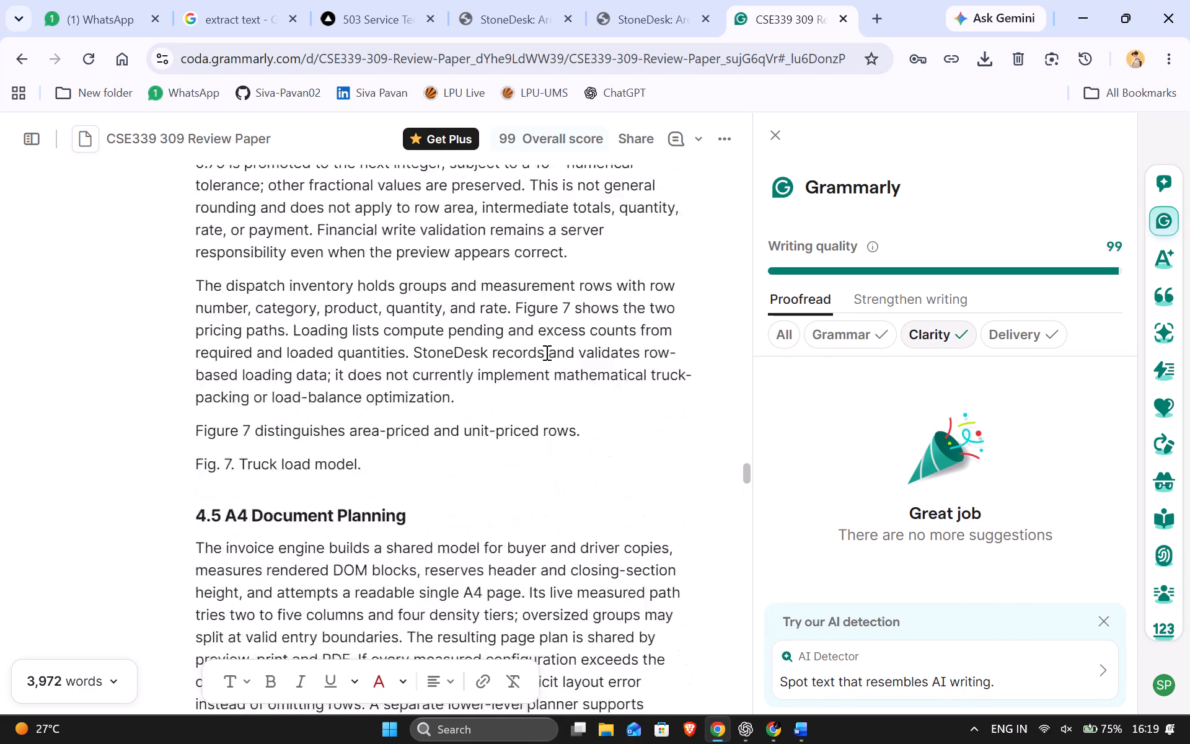
pyautogui.scroll(19, 545, 352)
pyautogui.hscroll(3, 545, 352)
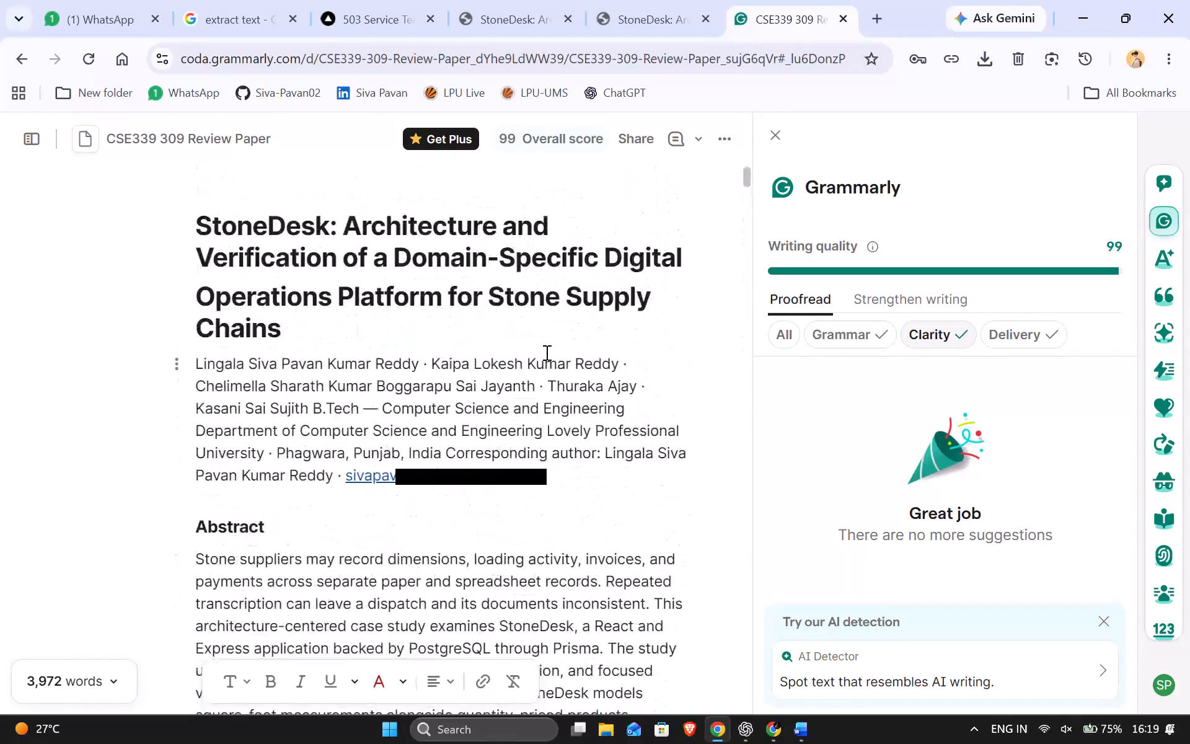
pyautogui.hscroll(4, 545, 352)
pyautogui.scroll(-1, 578, 451)
pyautogui.scroll(2, 578, 451)
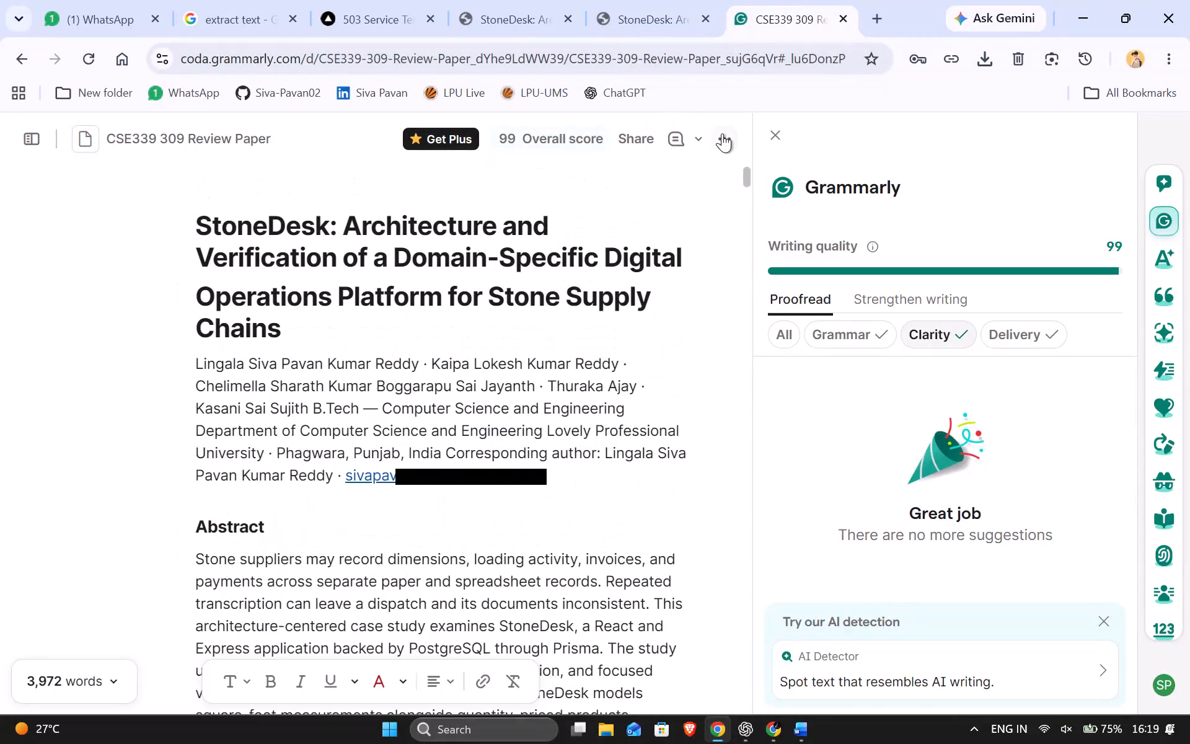
# Export this page of the review paper as the portrait PDF CSE339-309_Review_Paper.
pyautogui.click(722, 133)
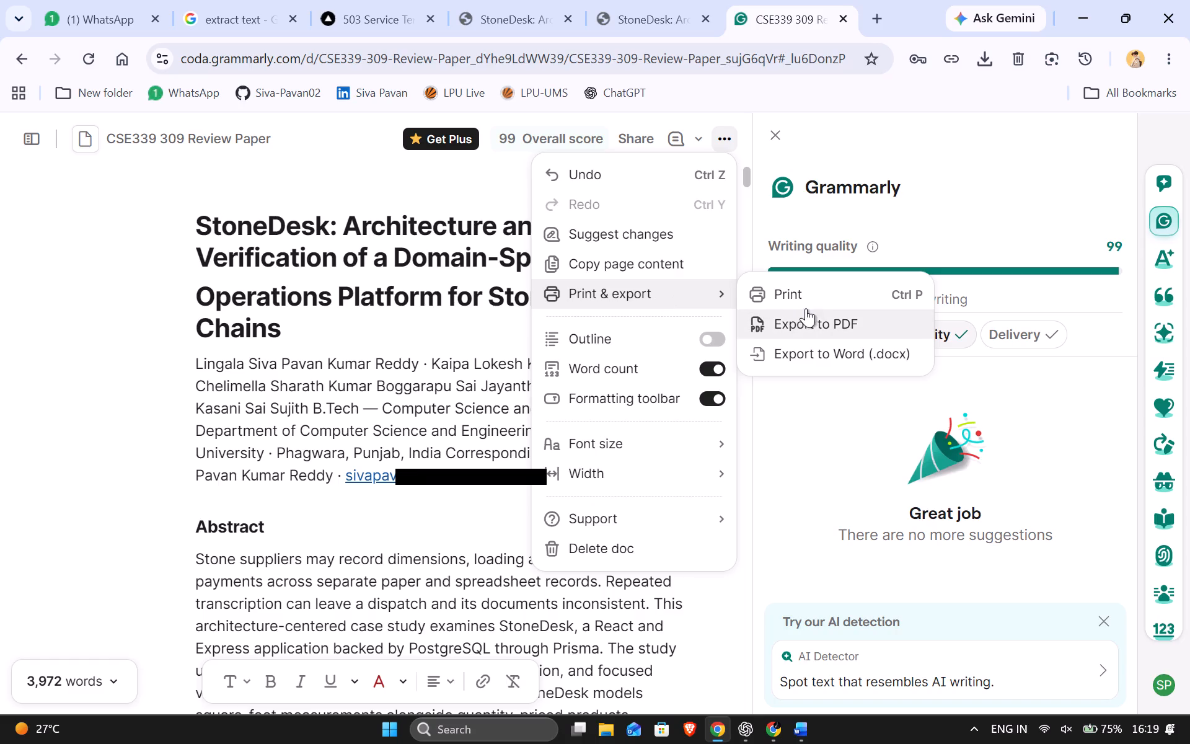
pyautogui.click(811, 317)
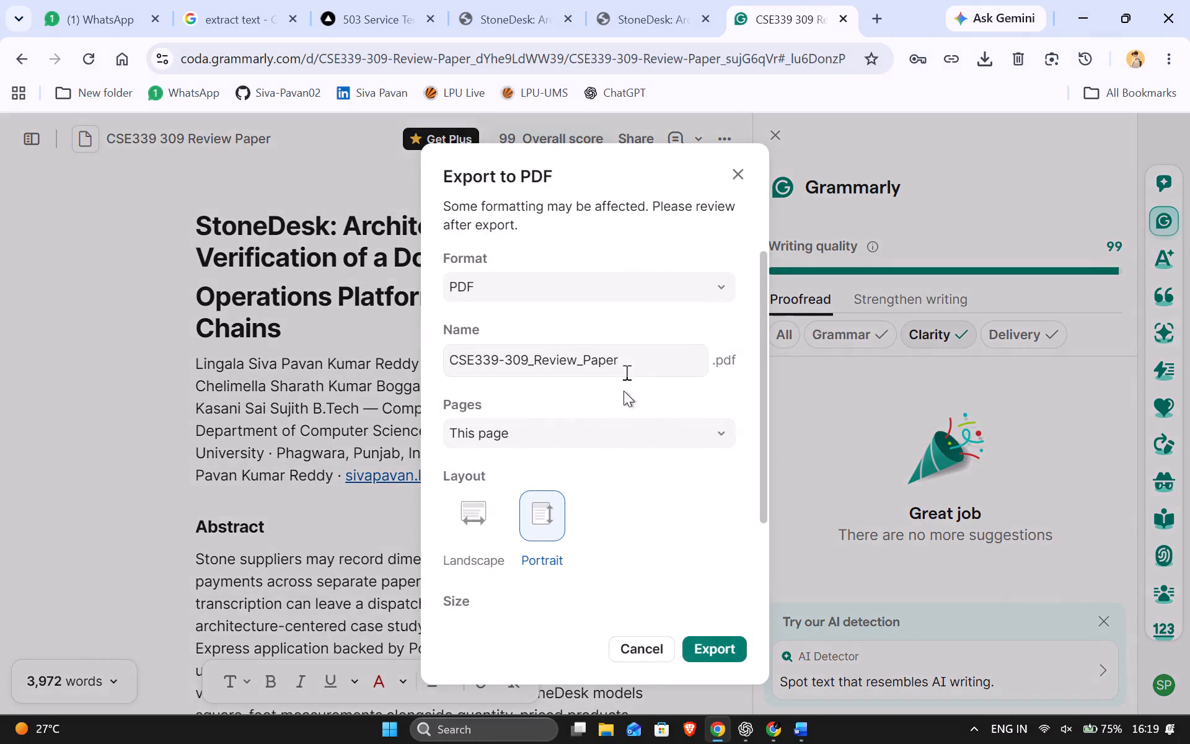
pyautogui.click(722, 653)
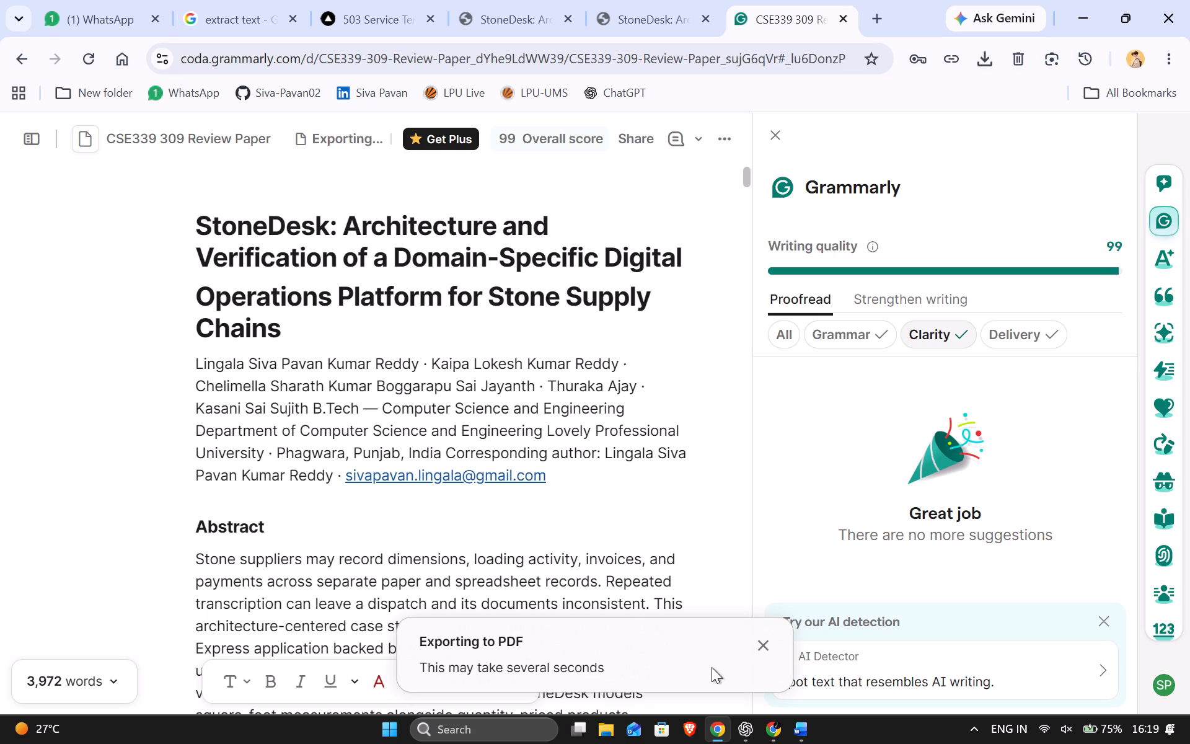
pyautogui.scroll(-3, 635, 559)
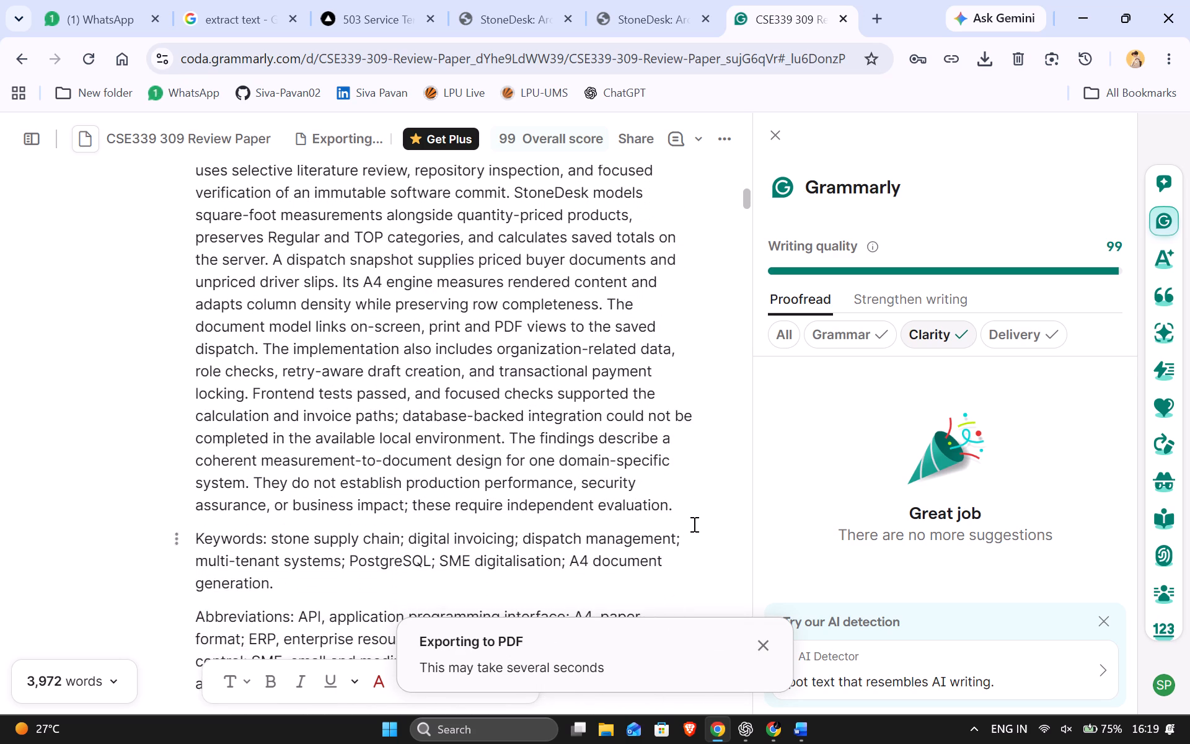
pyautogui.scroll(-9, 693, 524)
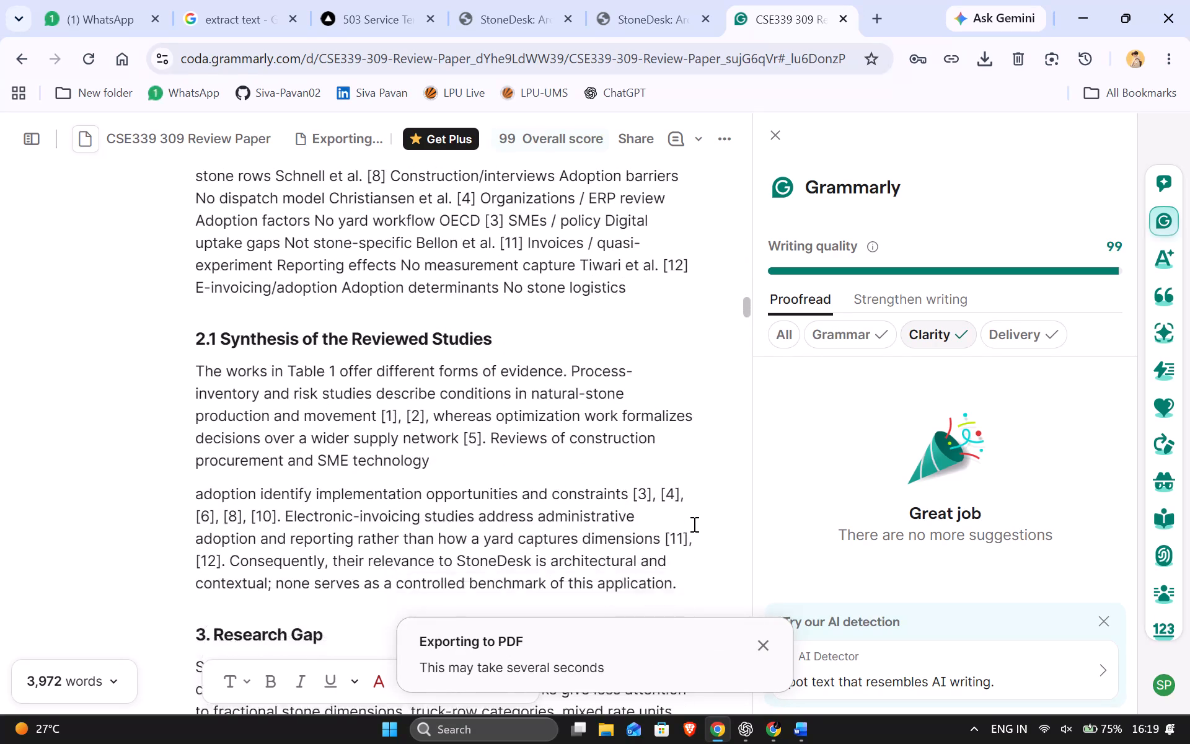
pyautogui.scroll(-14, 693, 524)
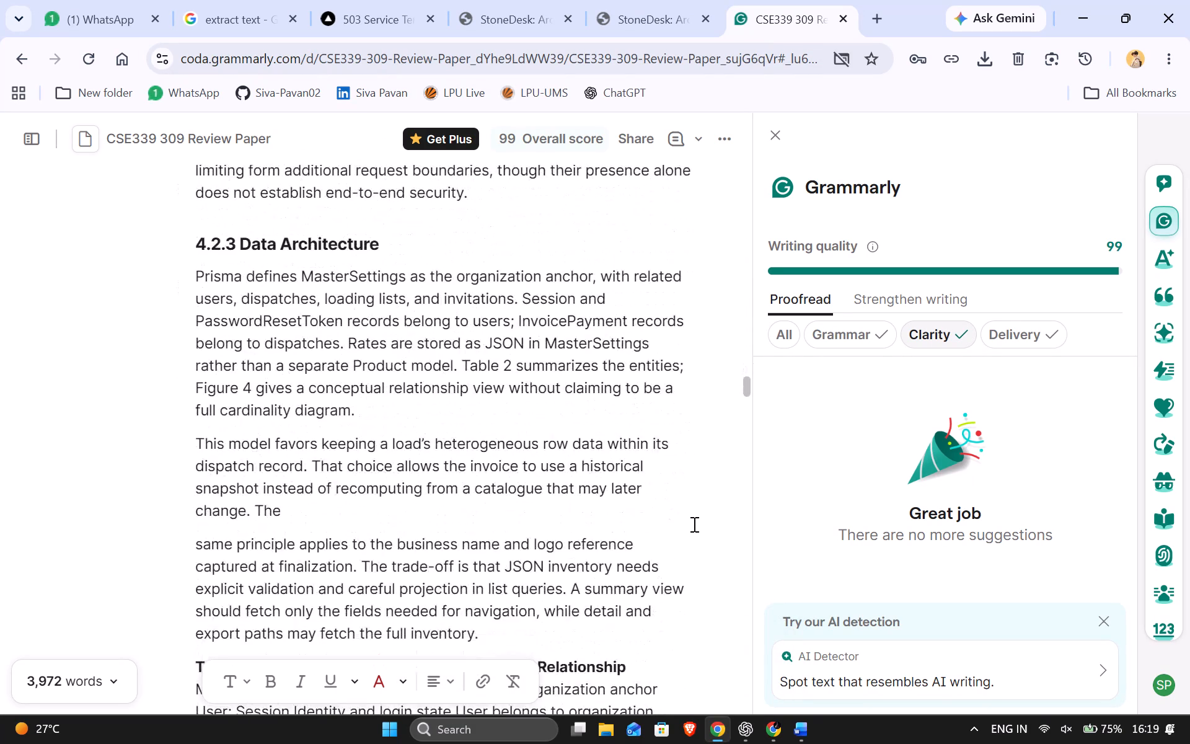
# Skim the rest of the review paper from 4.2.3 Data Architecture through the Declarations and References to its end.
pyautogui.scroll(-11, 693, 524)
pyautogui.scroll(-10, 693, 524)
pyautogui.scroll(-13, 693, 524)
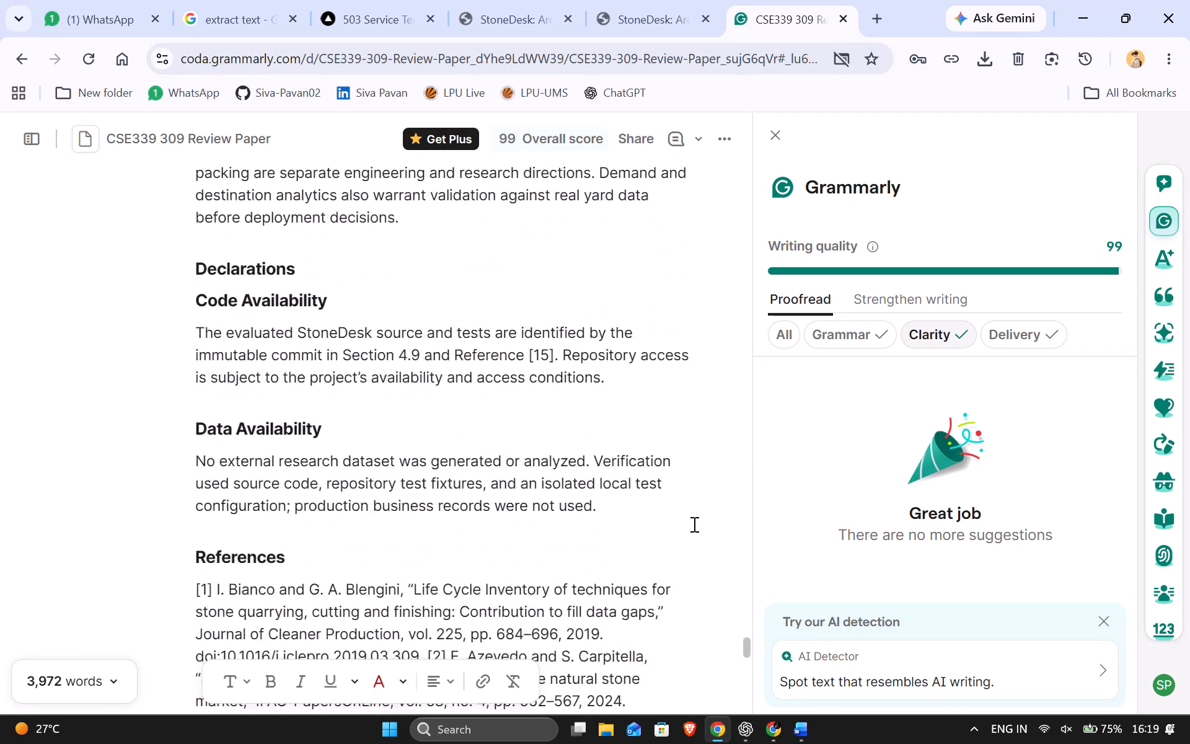
pyautogui.scroll(-9, 693, 524)
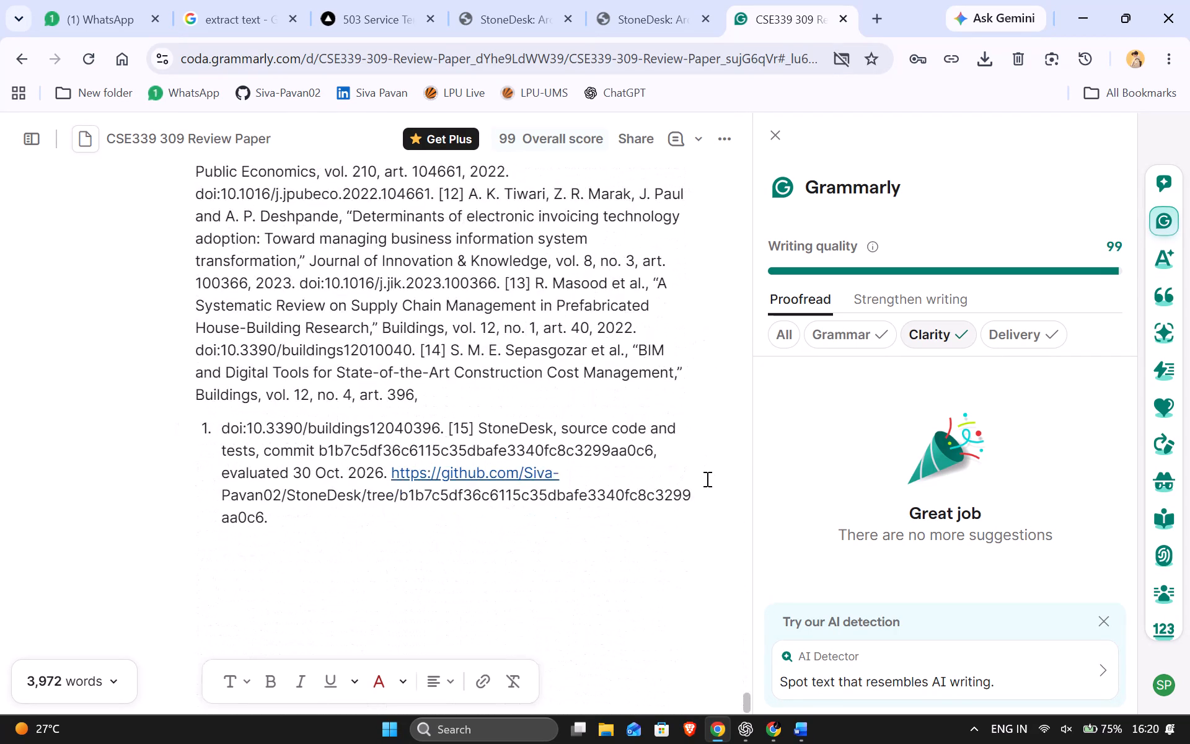
pyautogui.scroll(2, 677, 408)
pyautogui.scroll(-2, 677, 408)
pyautogui.scroll(2, 677, 469)
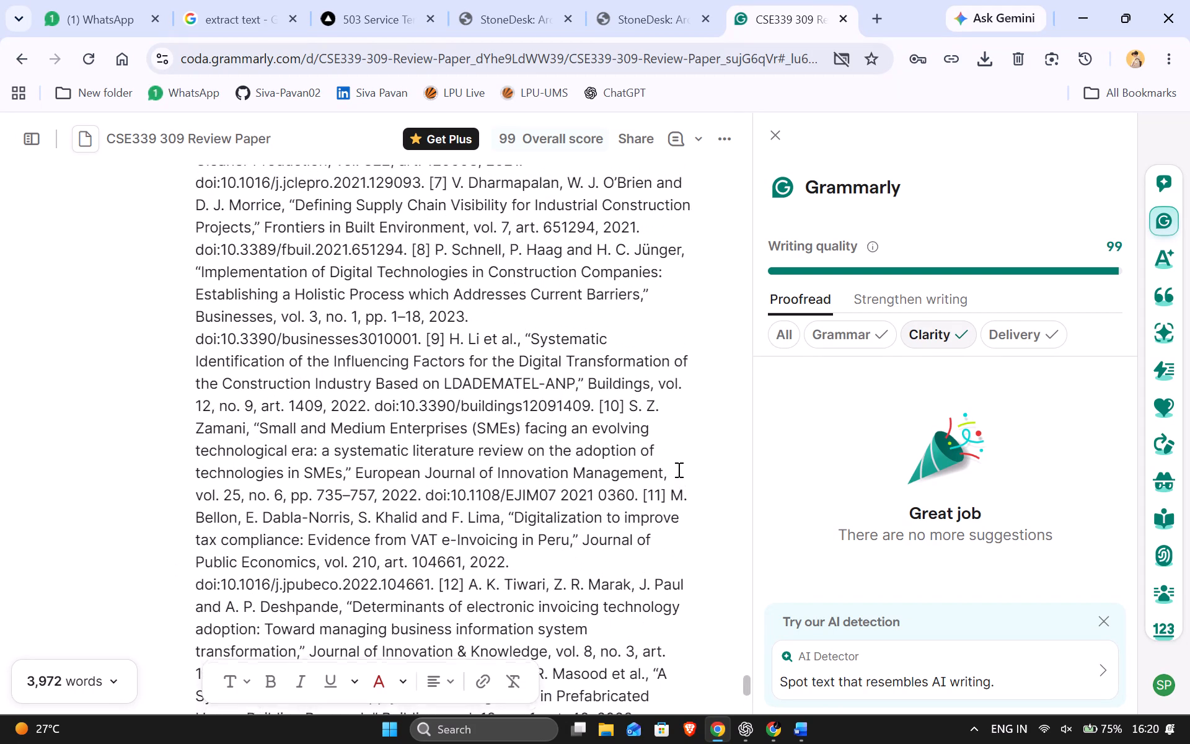
pyautogui.scroll(2, 677, 469)
pyautogui.scroll(-2, 677, 469)
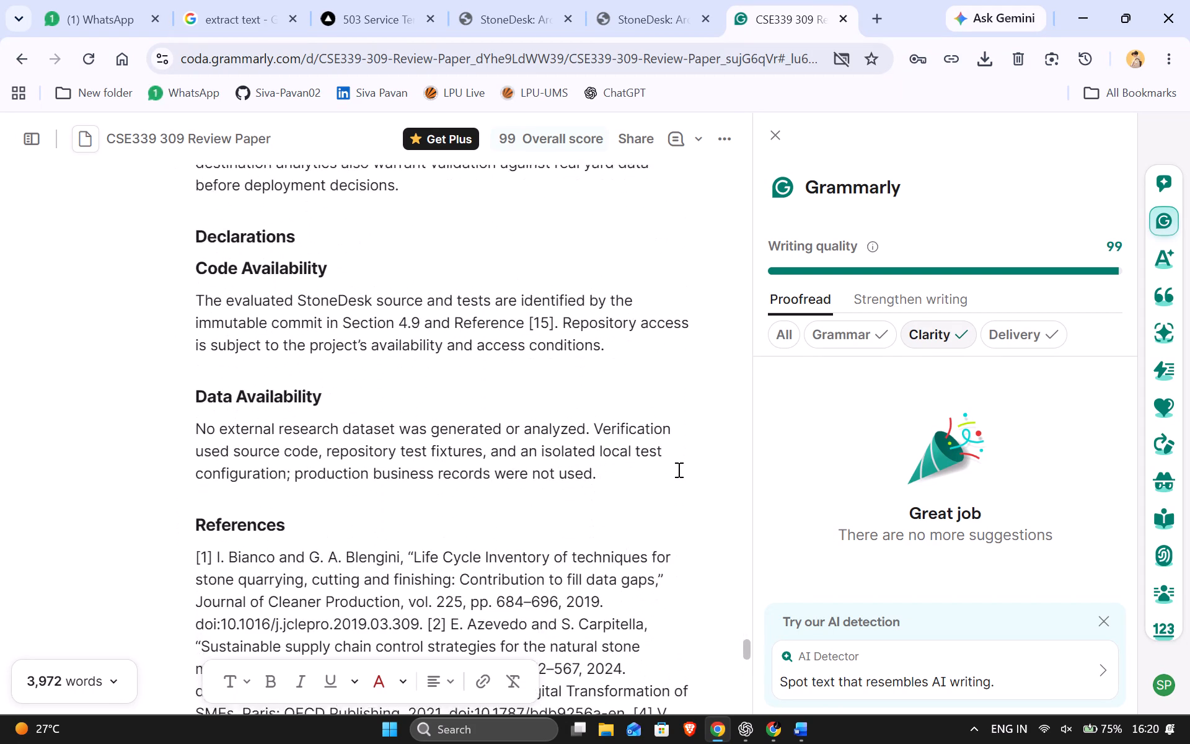
pyautogui.scroll(-7, 695, 556)
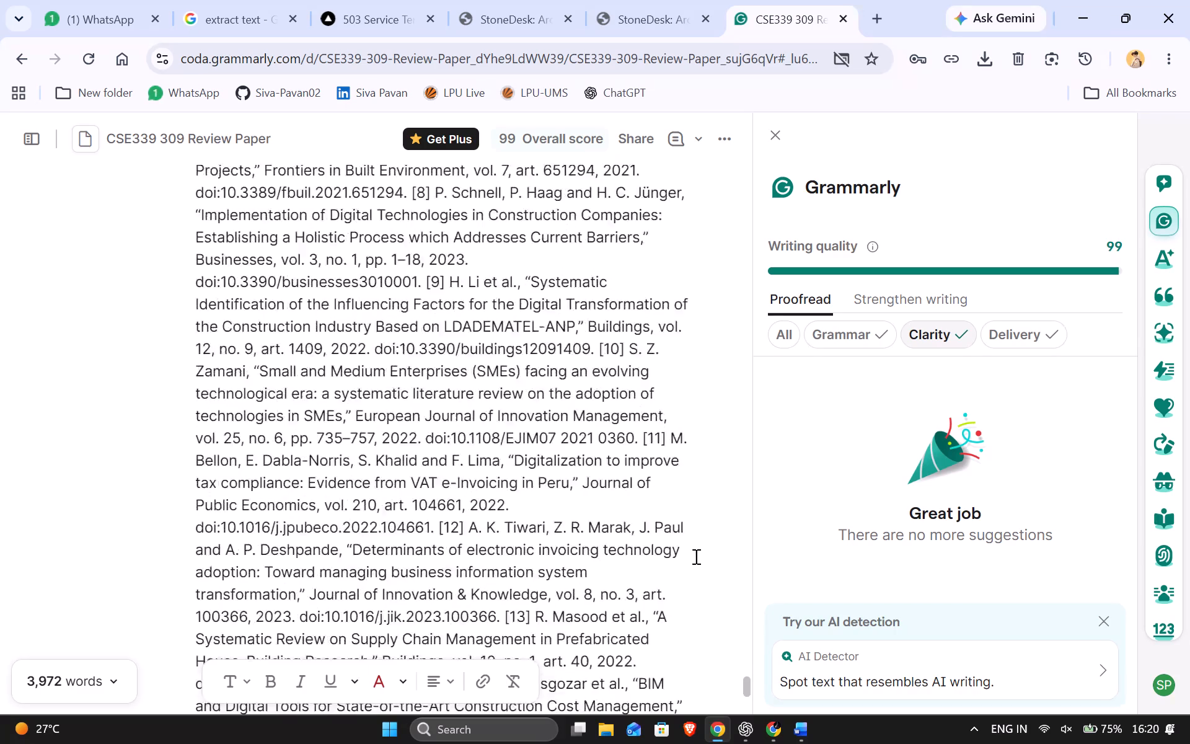
pyautogui.scroll(1, 692, 466)
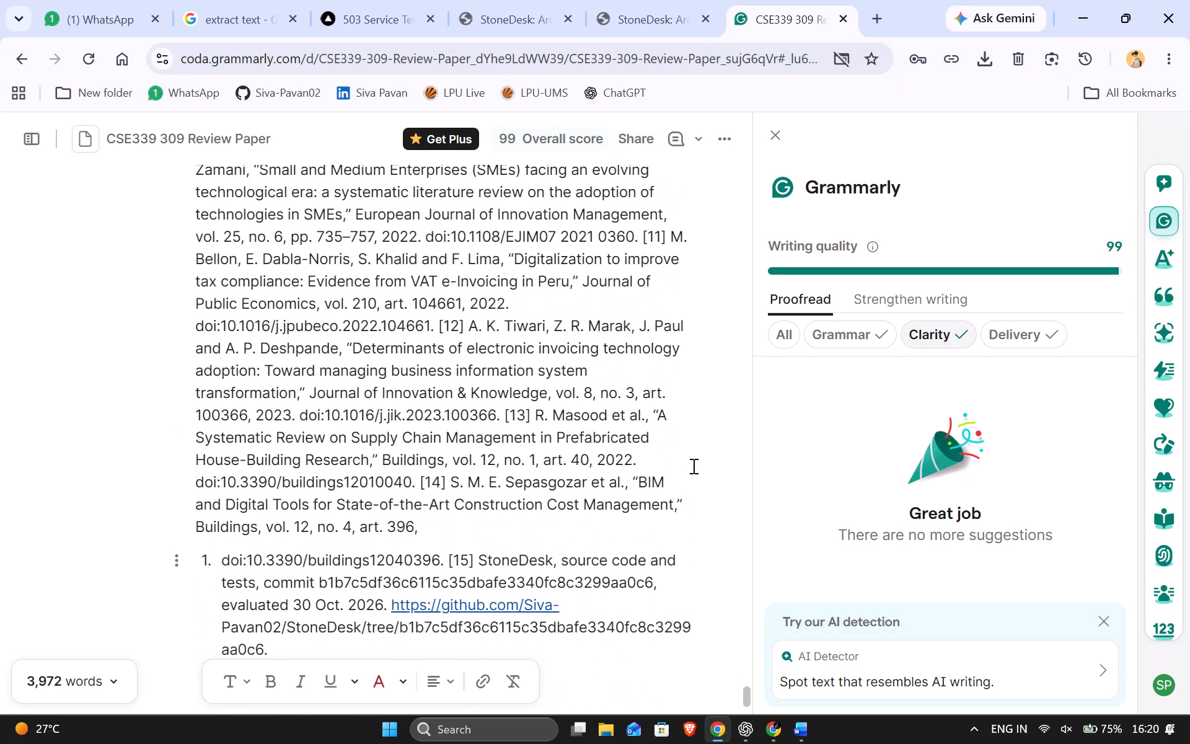
# Check the Strengthen writing suggestions for the paper and return to the Proofread results.
pyautogui.click(914, 290)
pyautogui.click(793, 309)
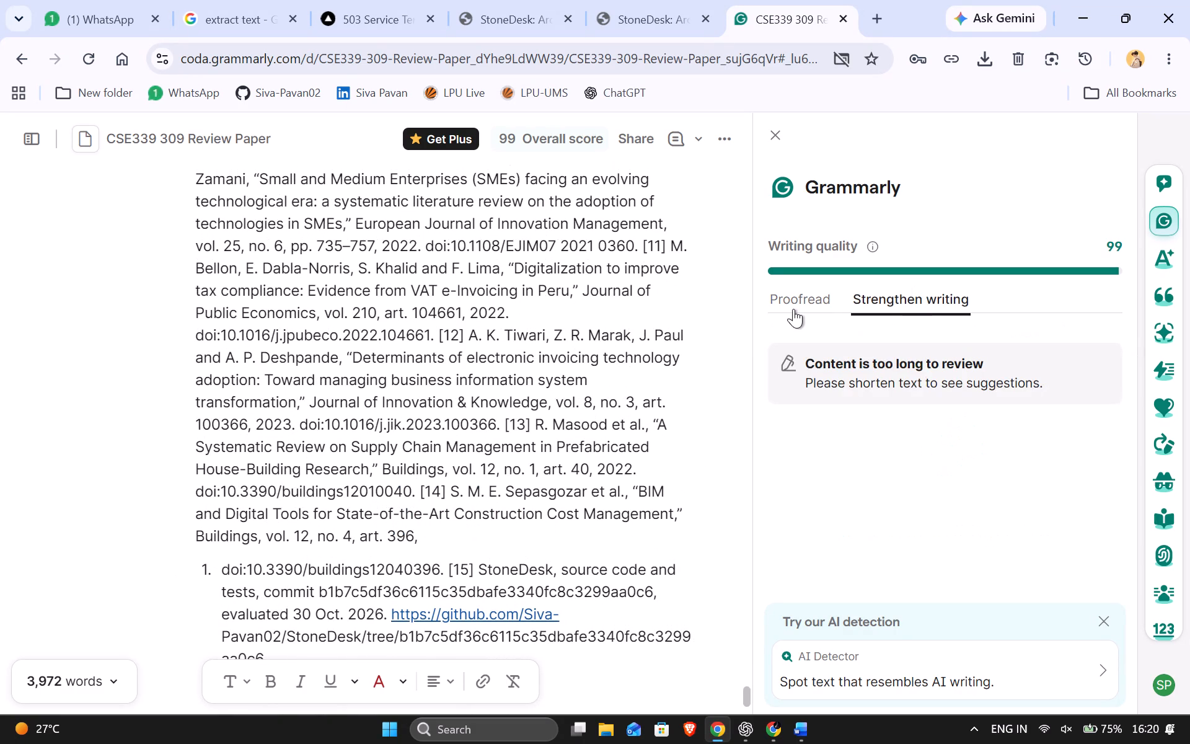
pyautogui.scroll(-2, 1057, 600)
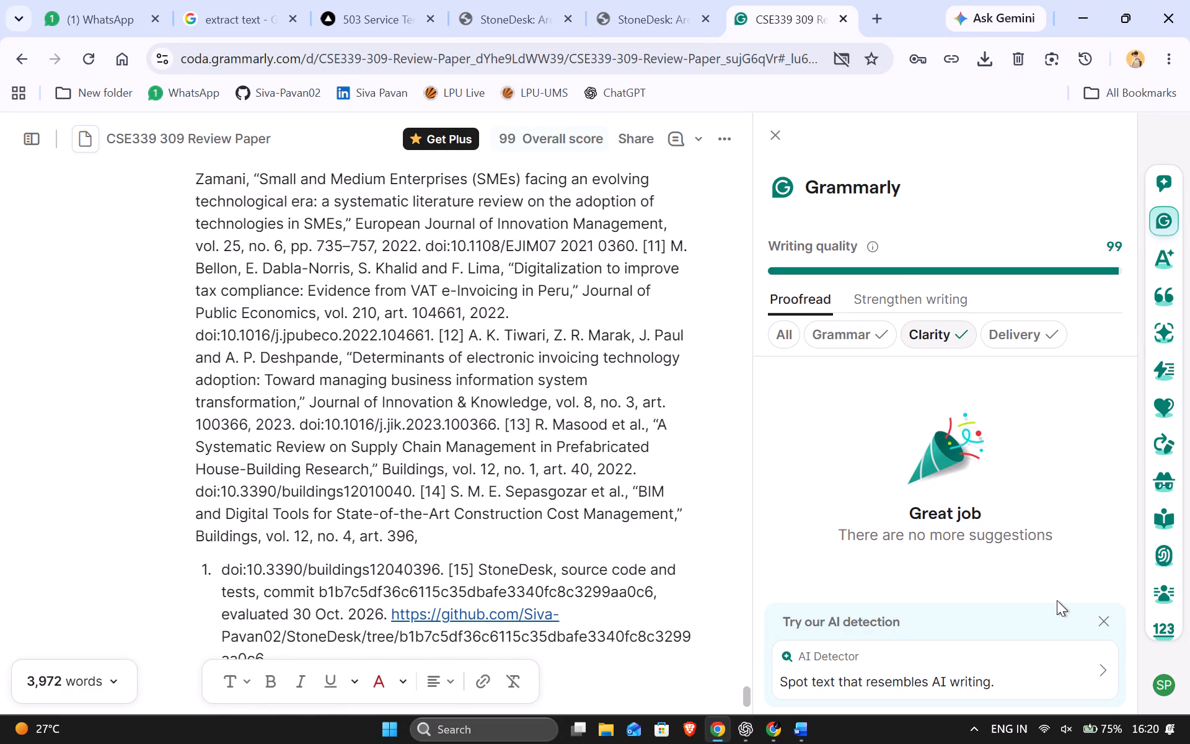
pyautogui.scroll(2, 974, 516)
# Run the AI Detector on the review paper, return to its title, and close the detector.
pyautogui.click(972, 511)
pyautogui.click(963, 680)
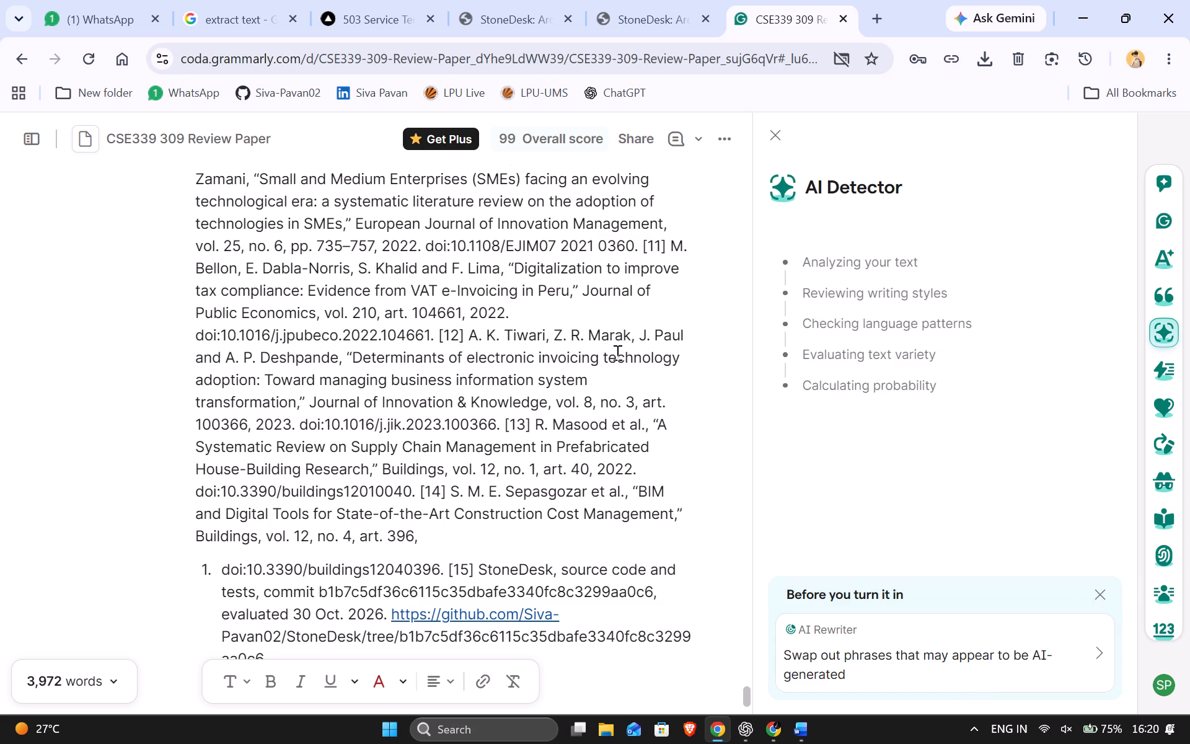
pyautogui.scroll(19, 616, 352)
pyautogui.scroll(8, 616, 352)
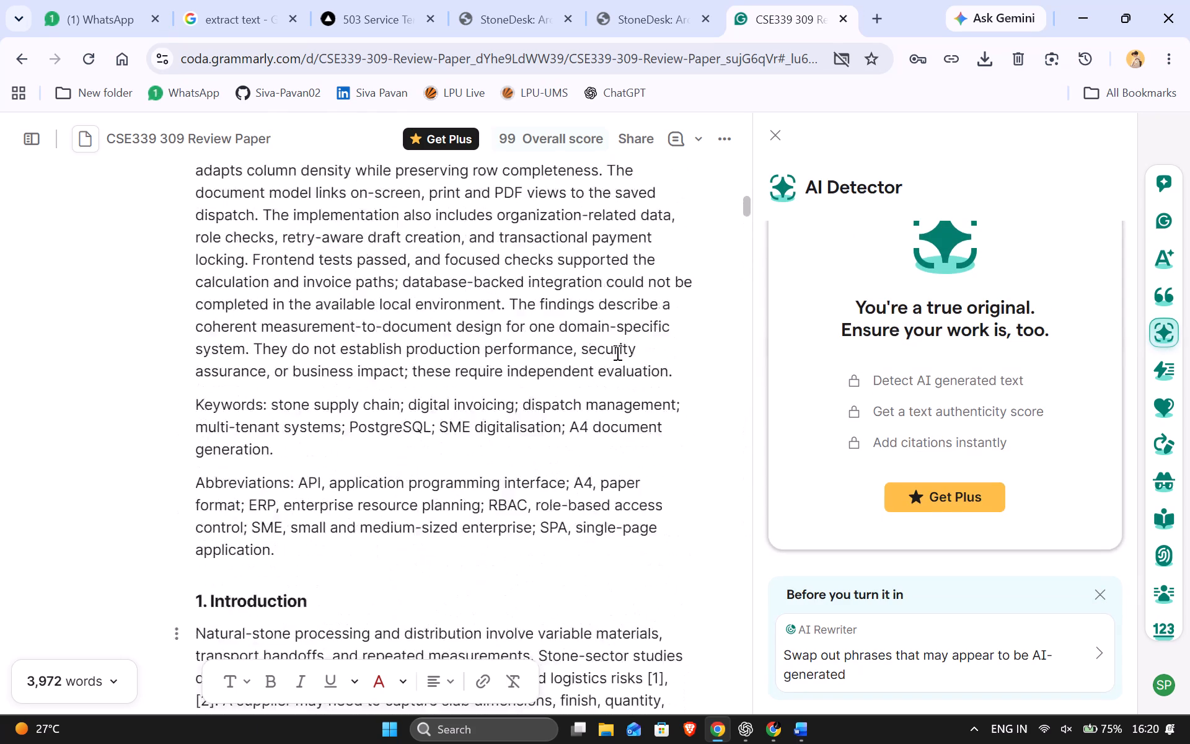
pyautogui.scroll(7, 616, 352)
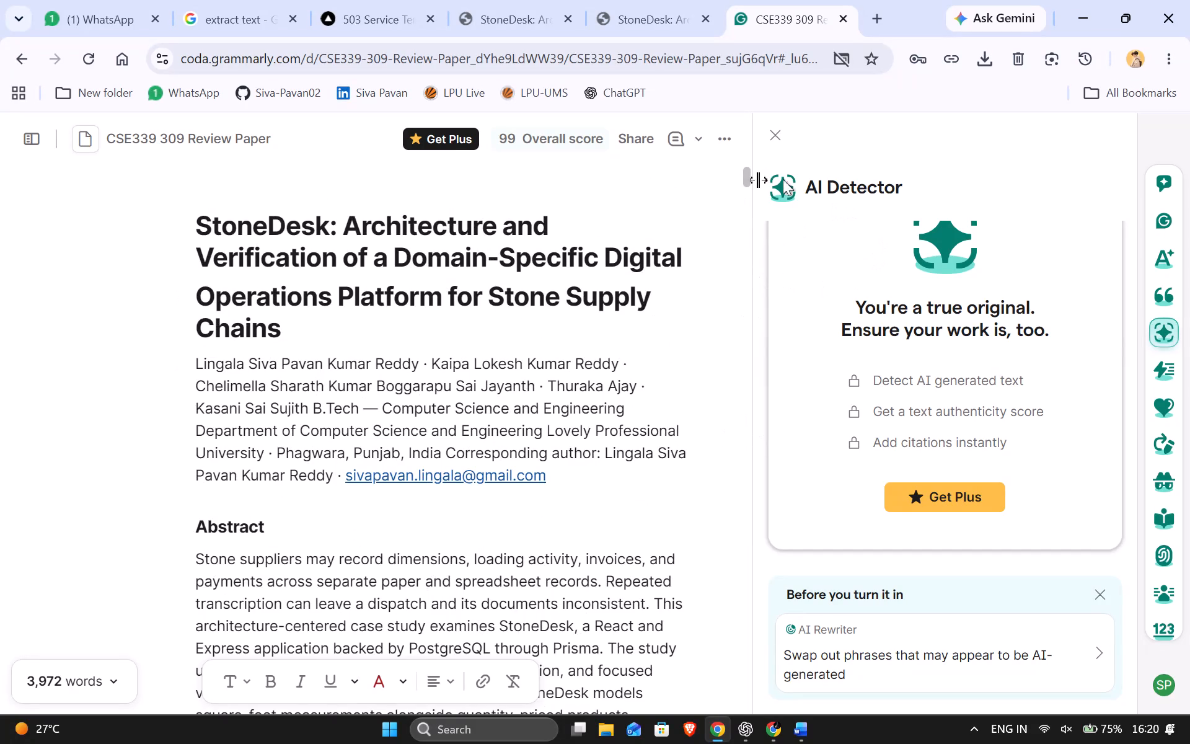
pyautogui.click(780, 145)
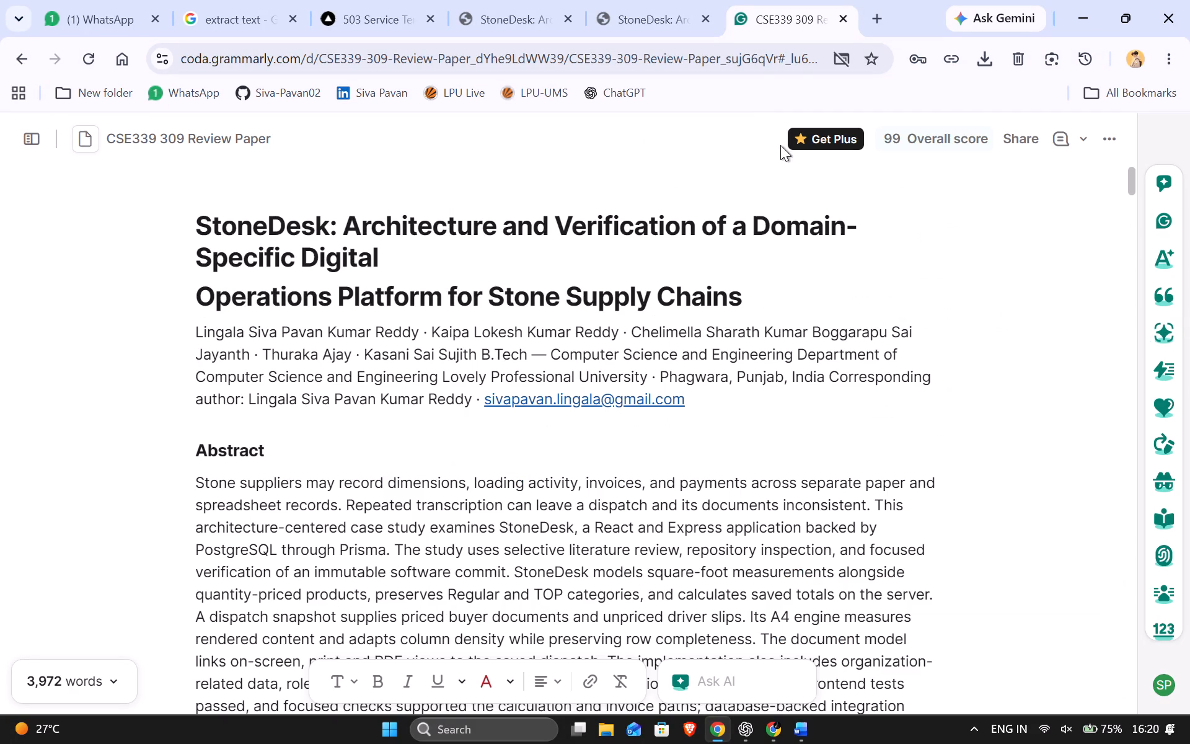
# Review the paper's overall score report, covering word count, readability and vocabulary, and close it.
pyautogui.click(946, 131)
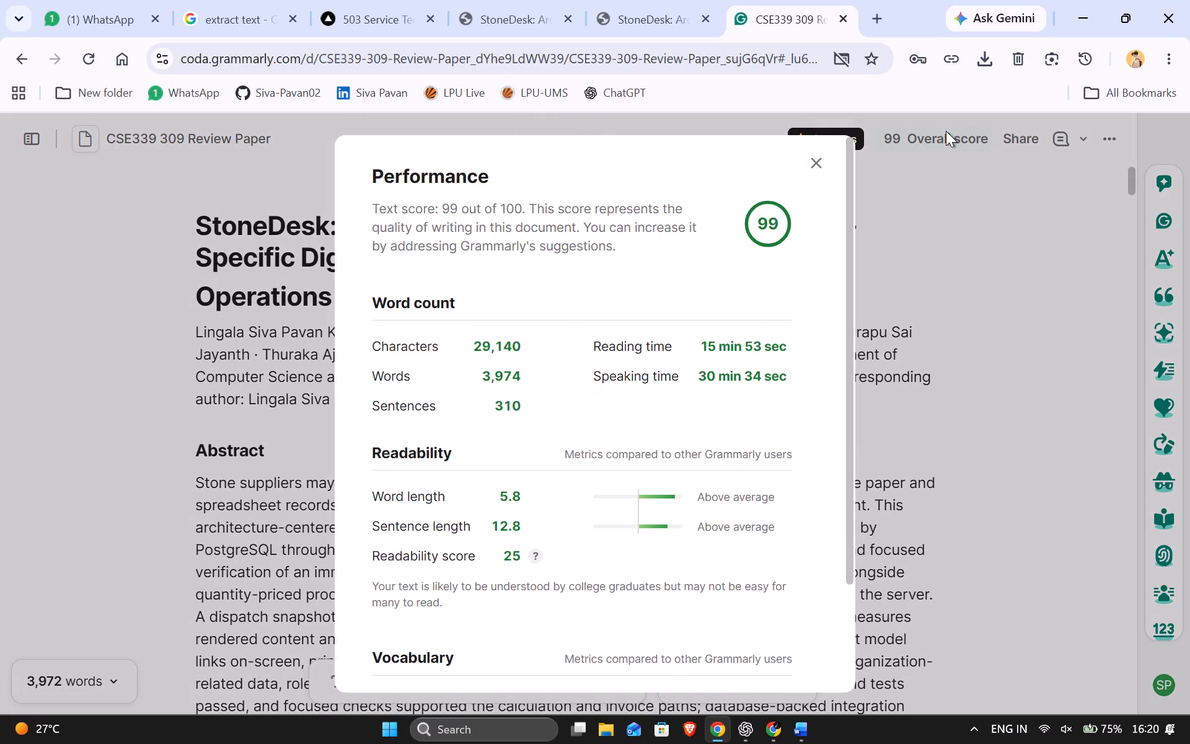
pyautogui.scroll(-1, 697, 521)
pyautogui.scroll(-1, 762, 562)
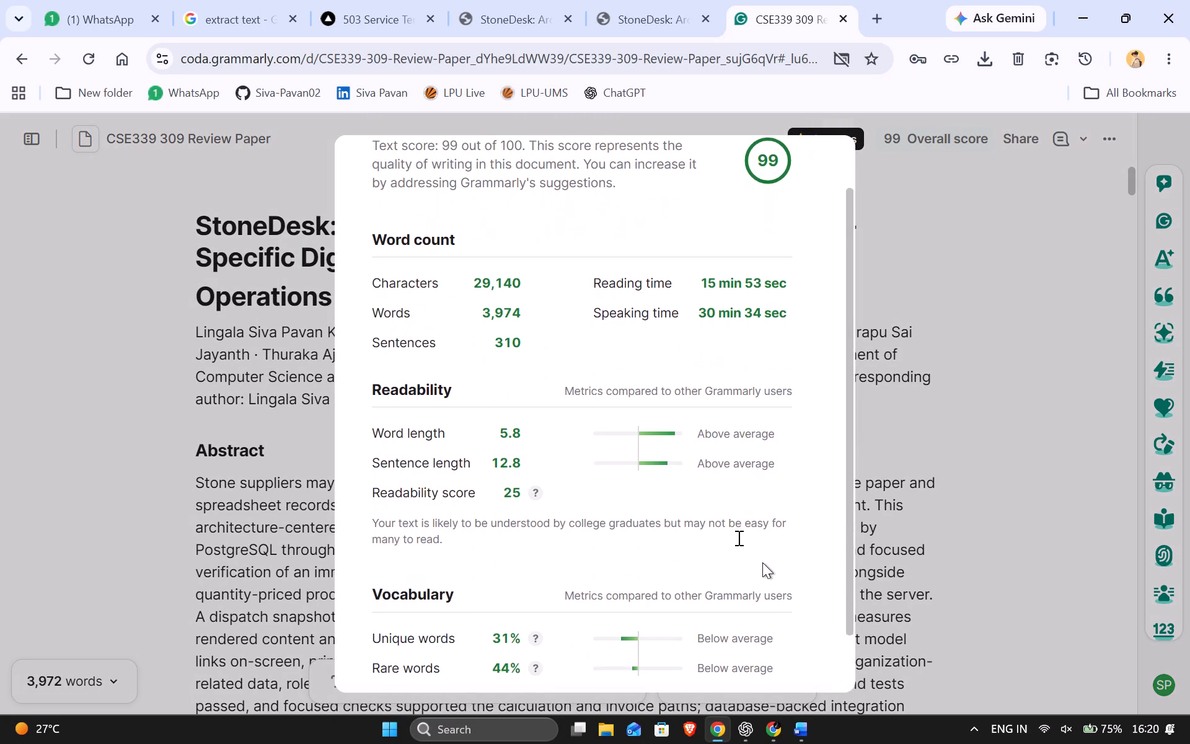
pyautogui.scroll(-1, 762, 562)
pyautogui.scroll(-1, 807, 621)
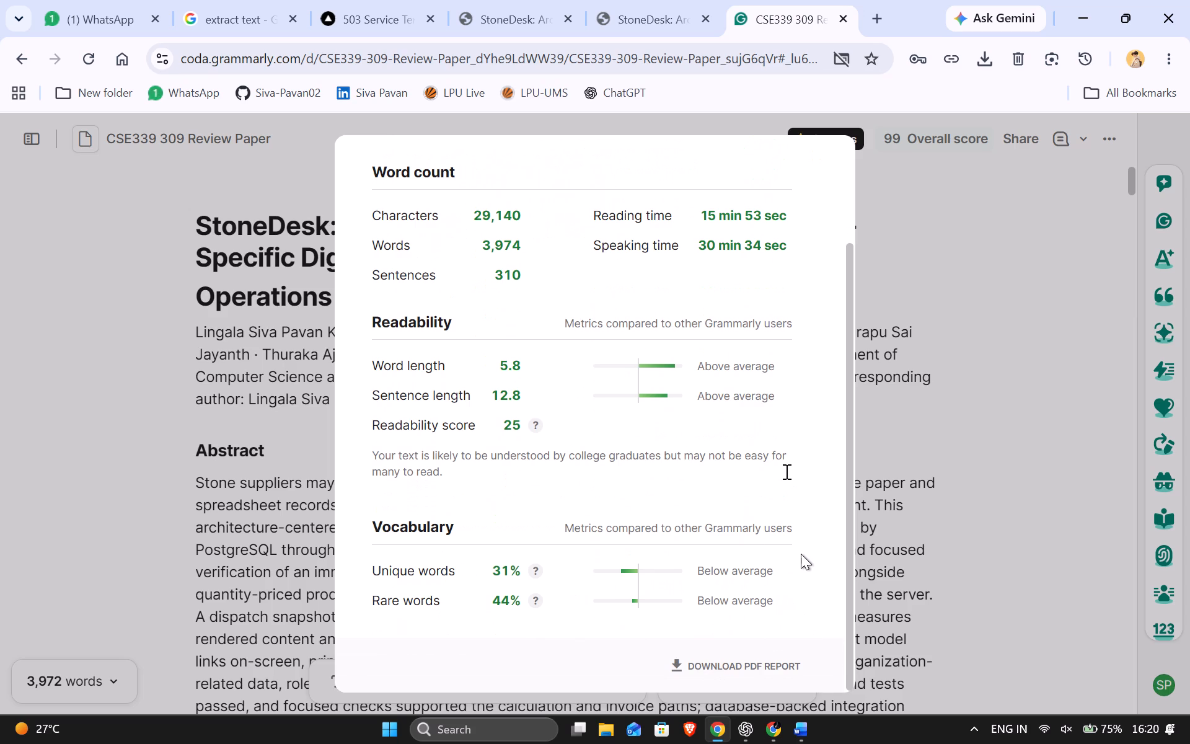
pyautogui.scroll(-2, 801, 554)
pyautogui.scroll(-1, 705, 492)
pyautogui.scroll(1, 705, 492)
pyautogui.scroll(-1, 736, 389)
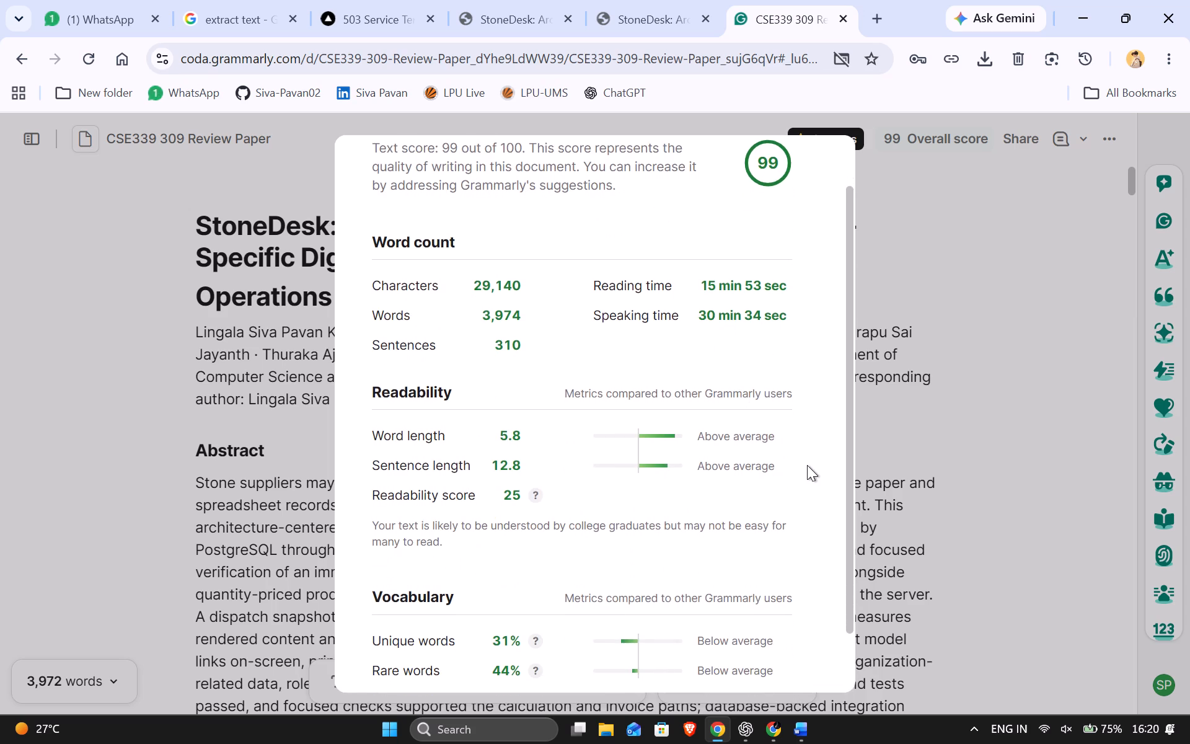
pyautogui.scroll(-1, 807, 465)
pyautogui.scroll(1, 807, 465)
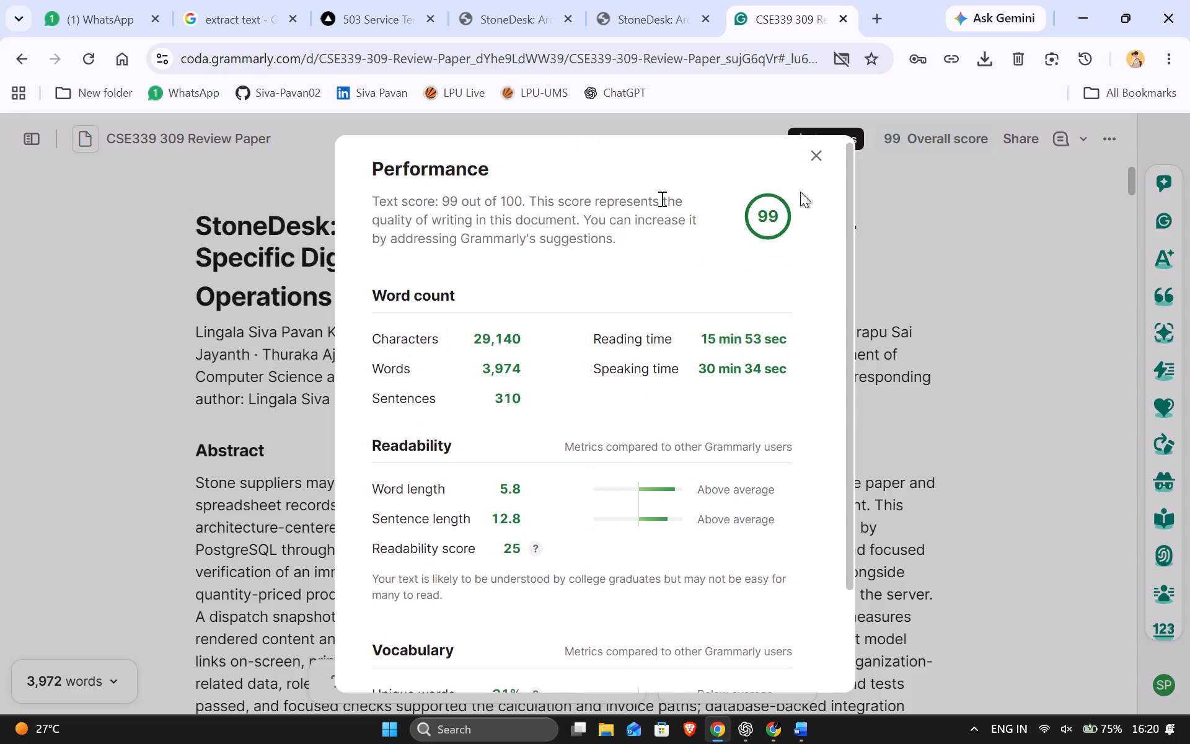
pyautogui.click(816, 166)
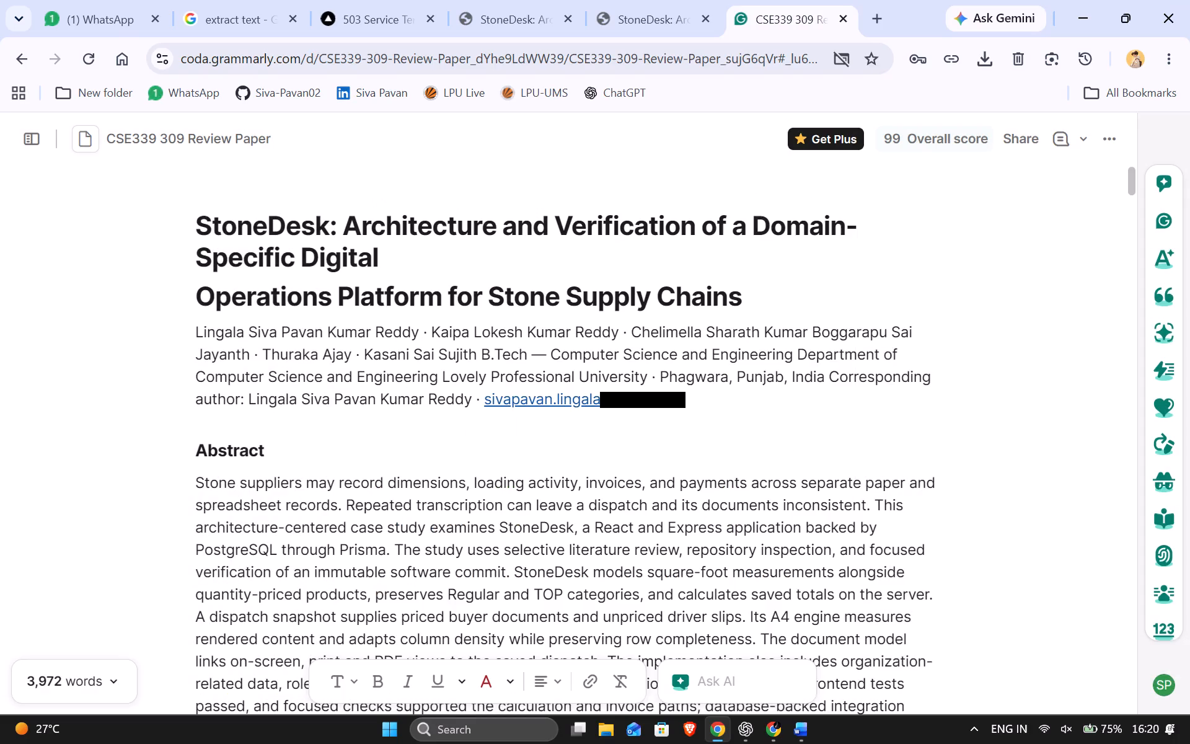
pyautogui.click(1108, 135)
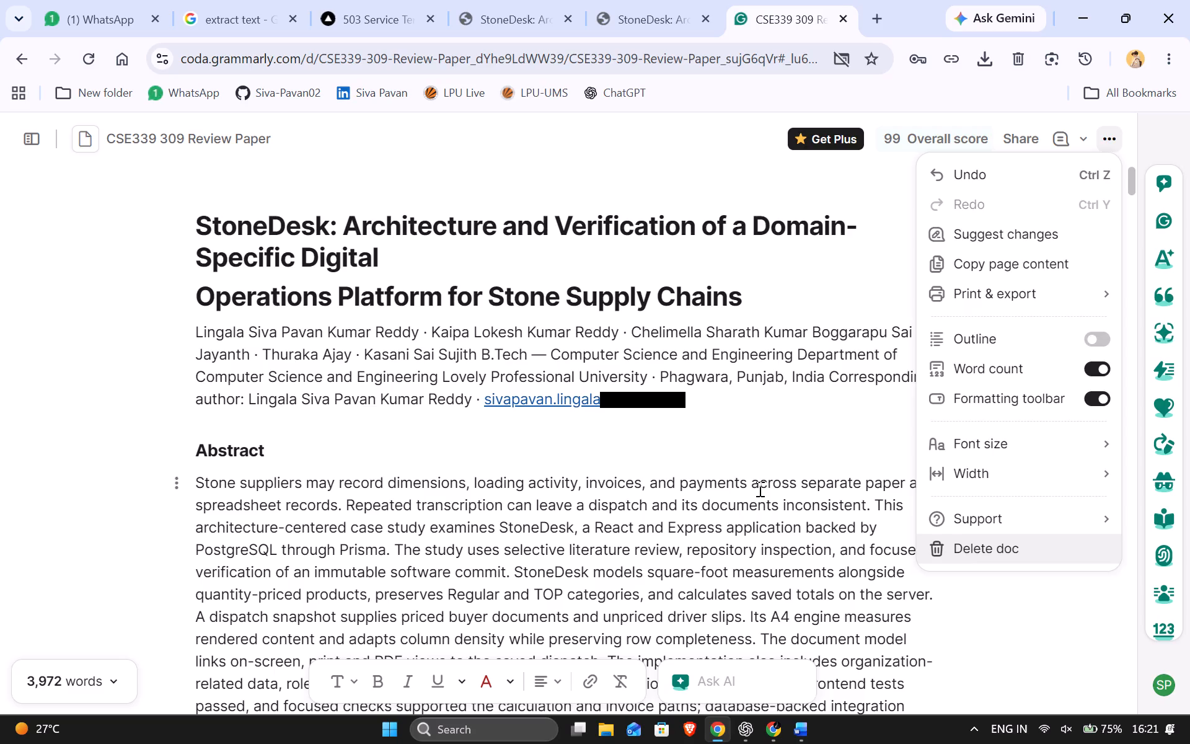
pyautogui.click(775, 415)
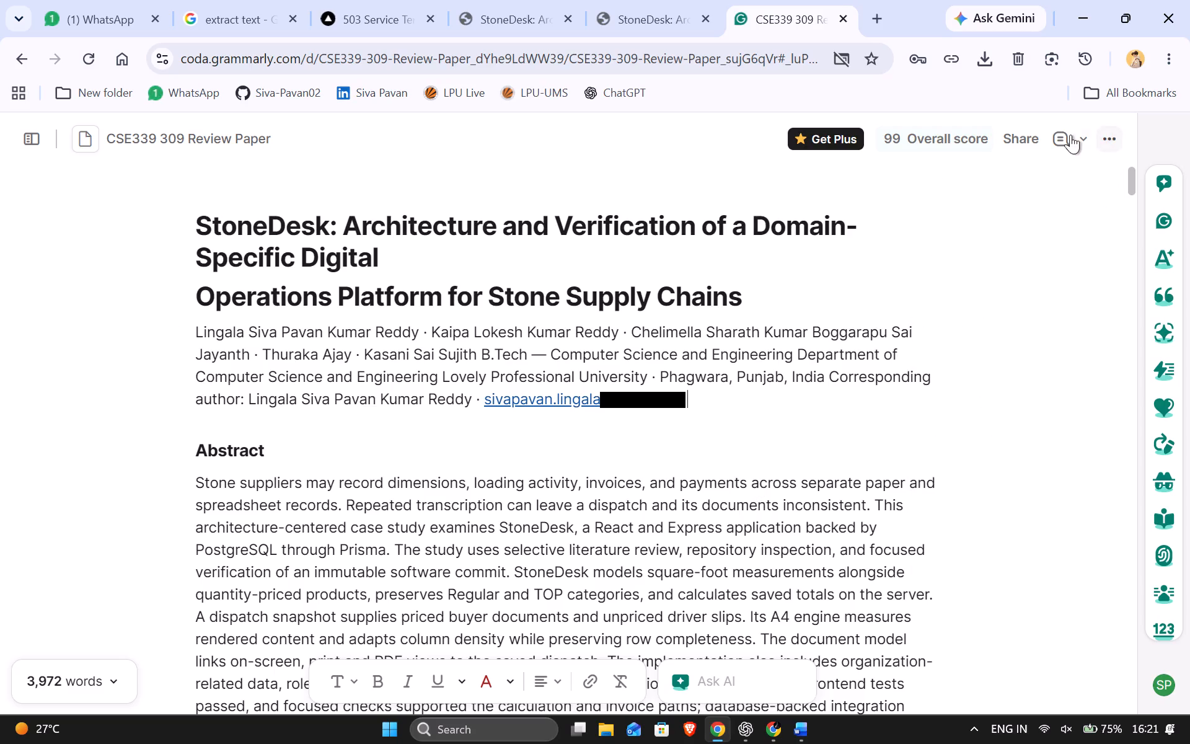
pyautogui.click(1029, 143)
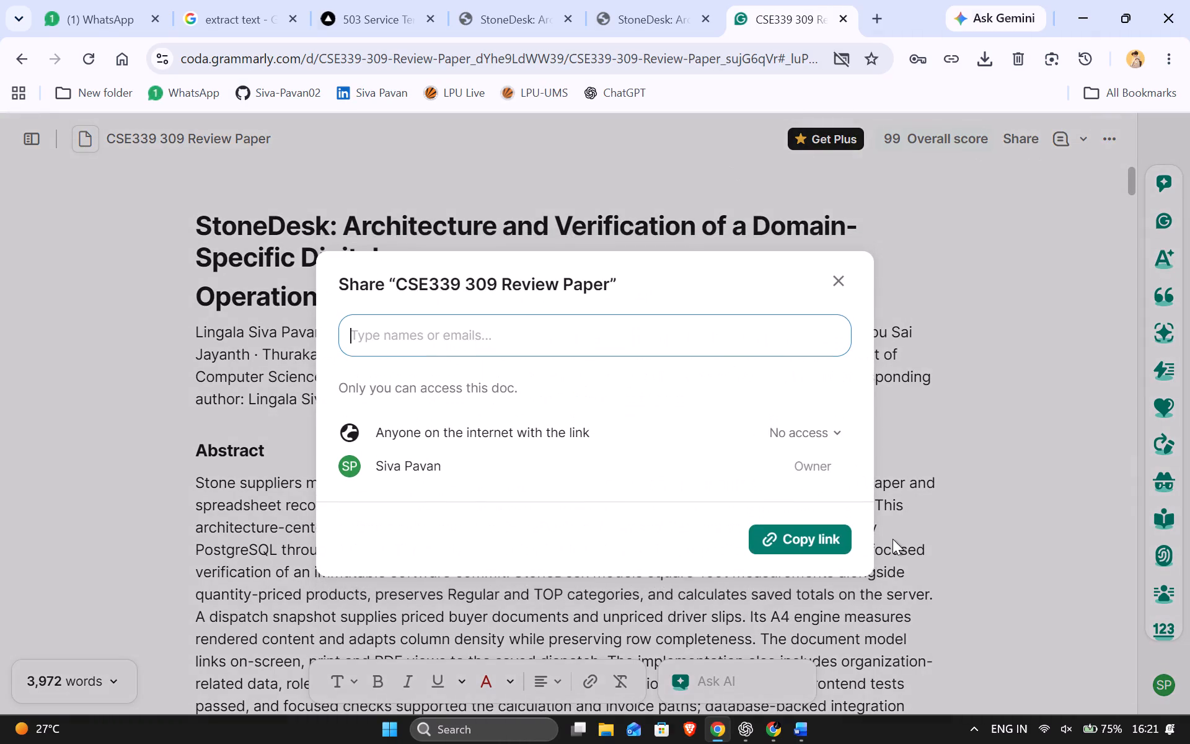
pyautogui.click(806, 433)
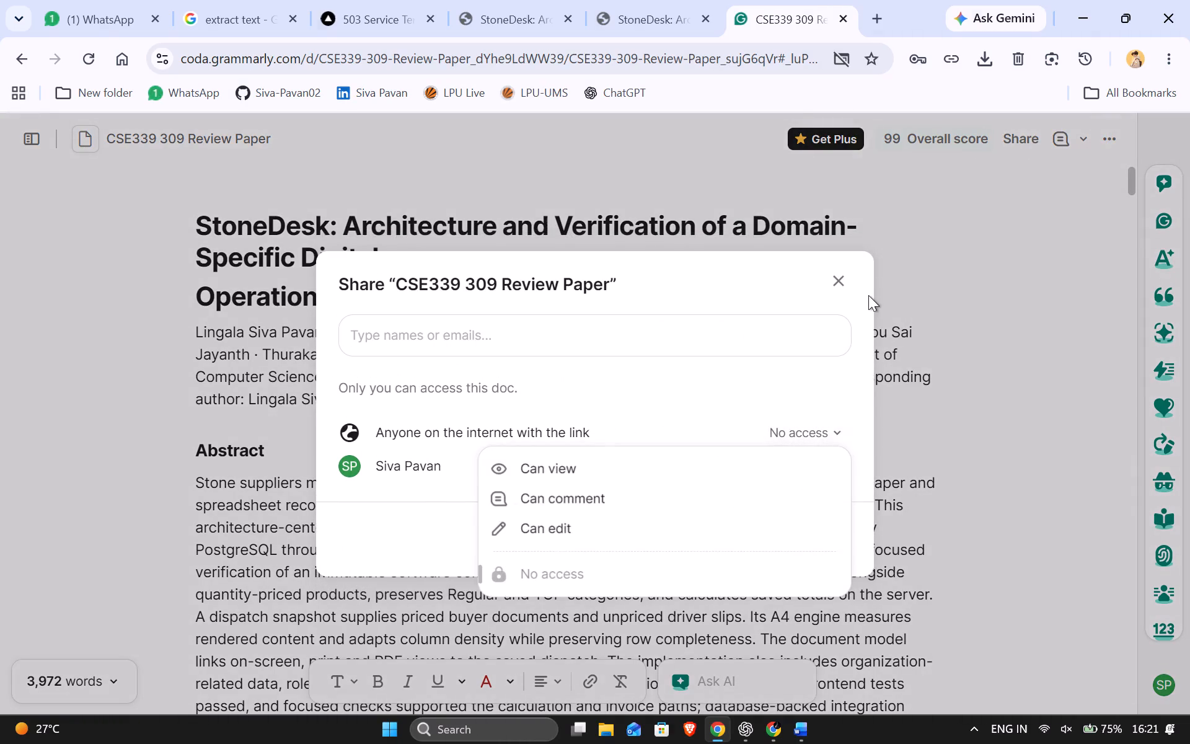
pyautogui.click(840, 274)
pyautogui.click(1117, 137)
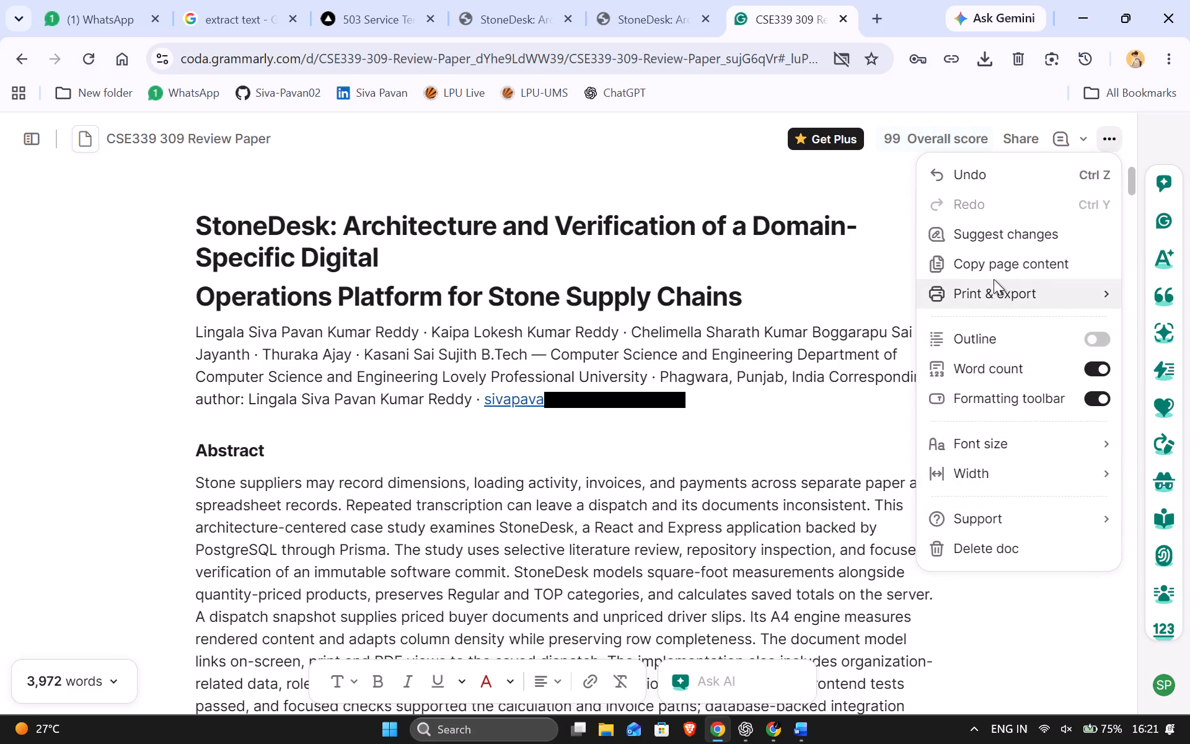